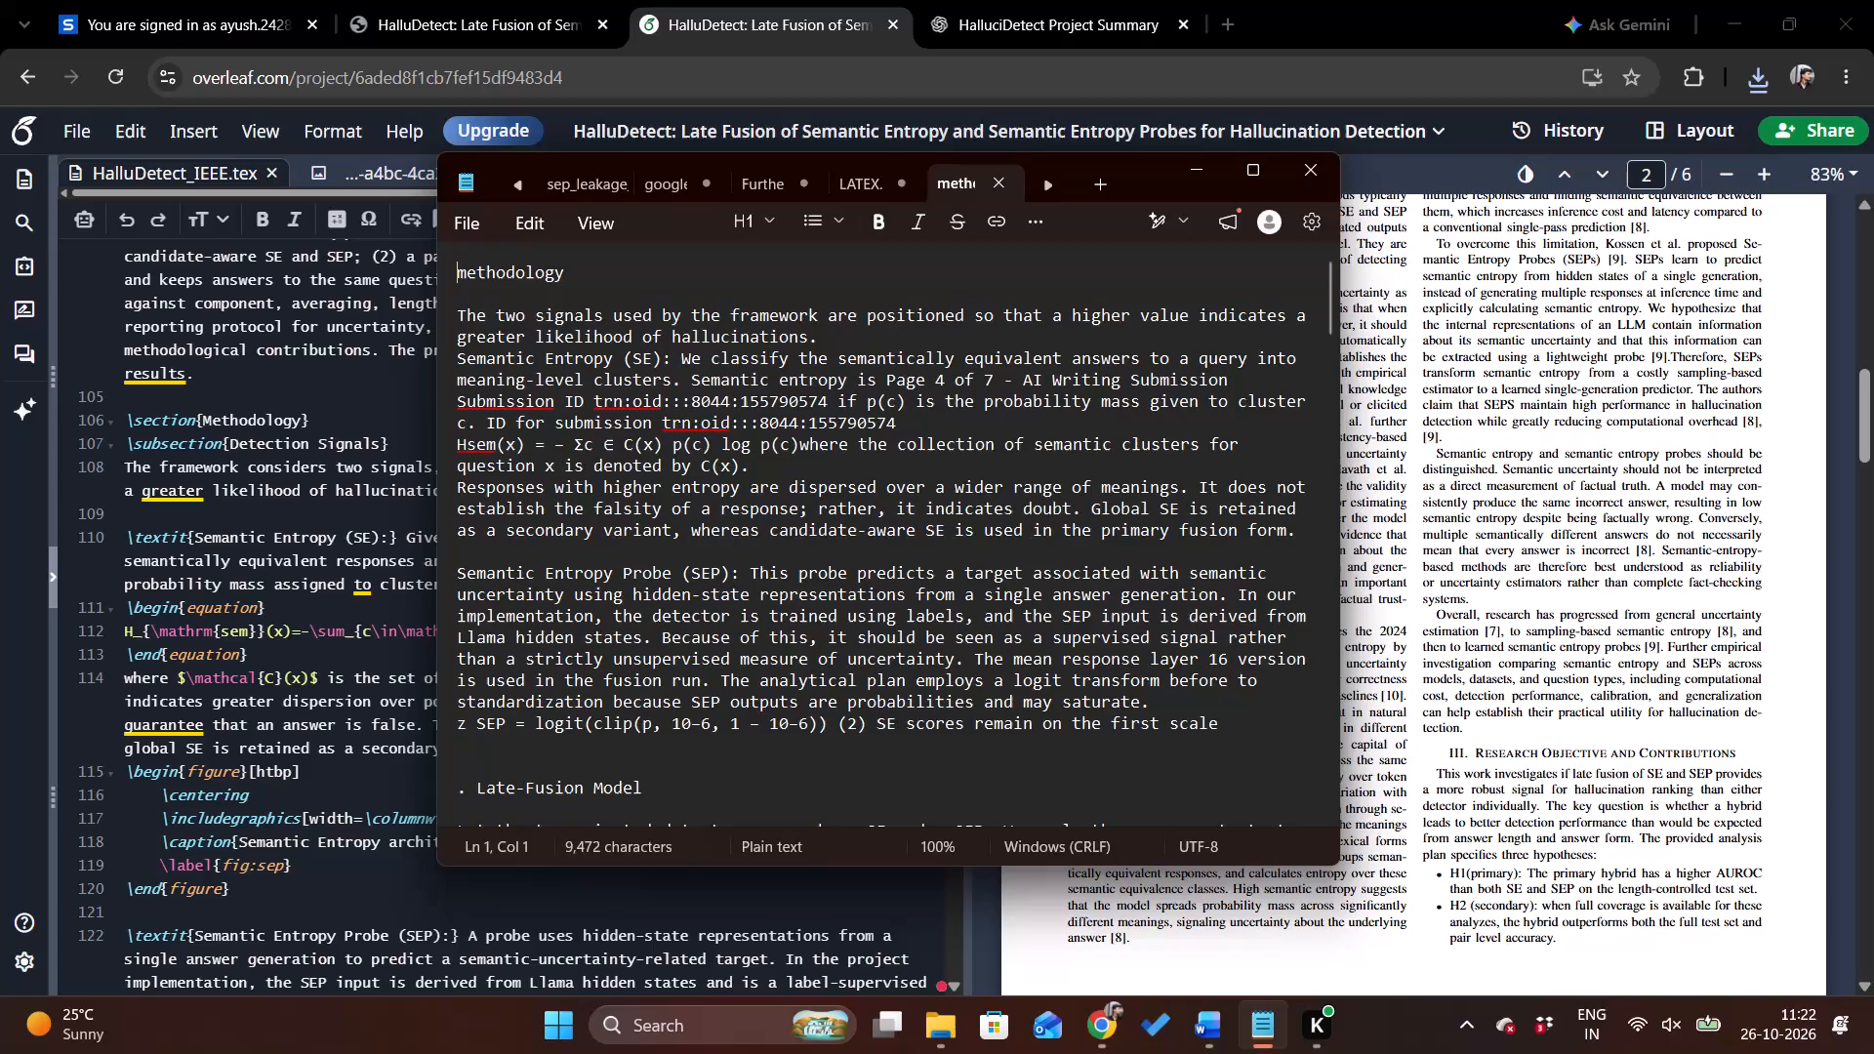
Copy the opening sentence about the framework's two signals from the Notepad methodology notes and switch to the HalluDetect paper in Overleaf.
{"action": "left_click_drag", "start_coordinate": [458, 312], "coordinate": [783, 315]}
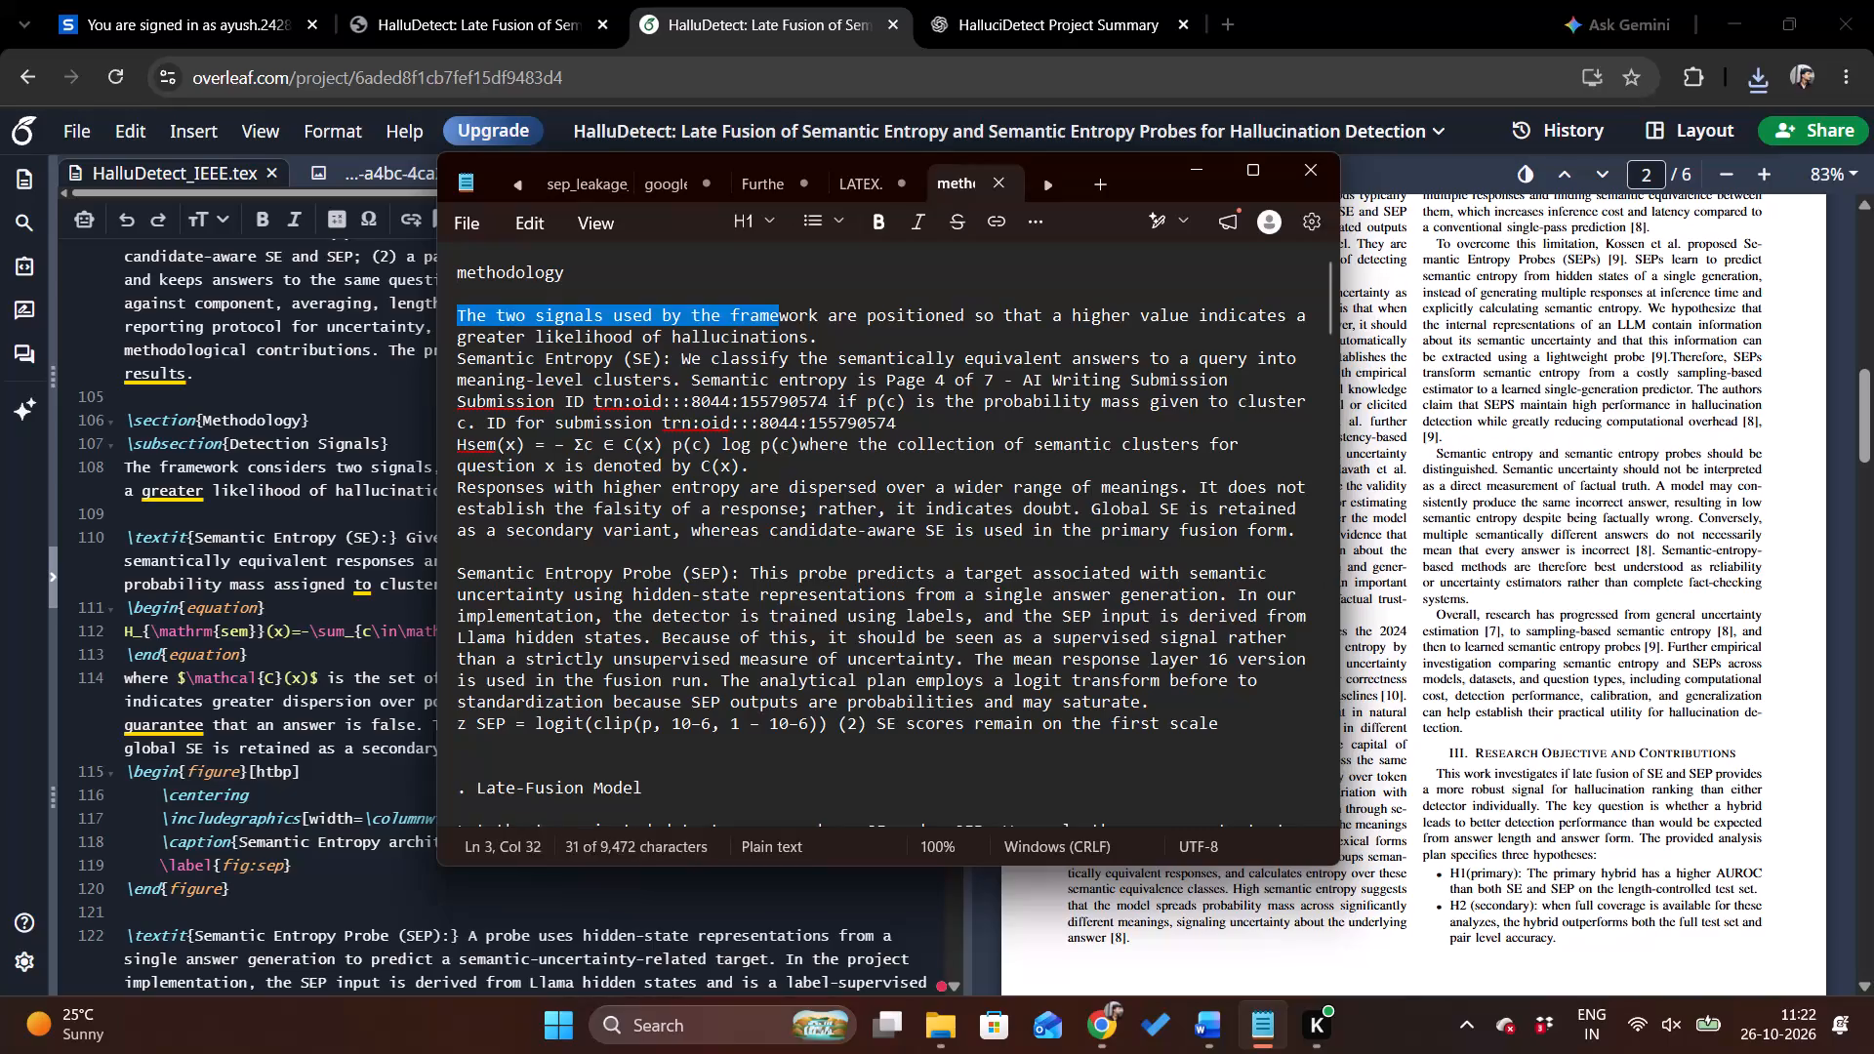
{"action": "left_click_drag", "start_coordinate": [783, 315], "coordinate": [828, 337]}
{"action": "key", "text": "ctrl+c"}
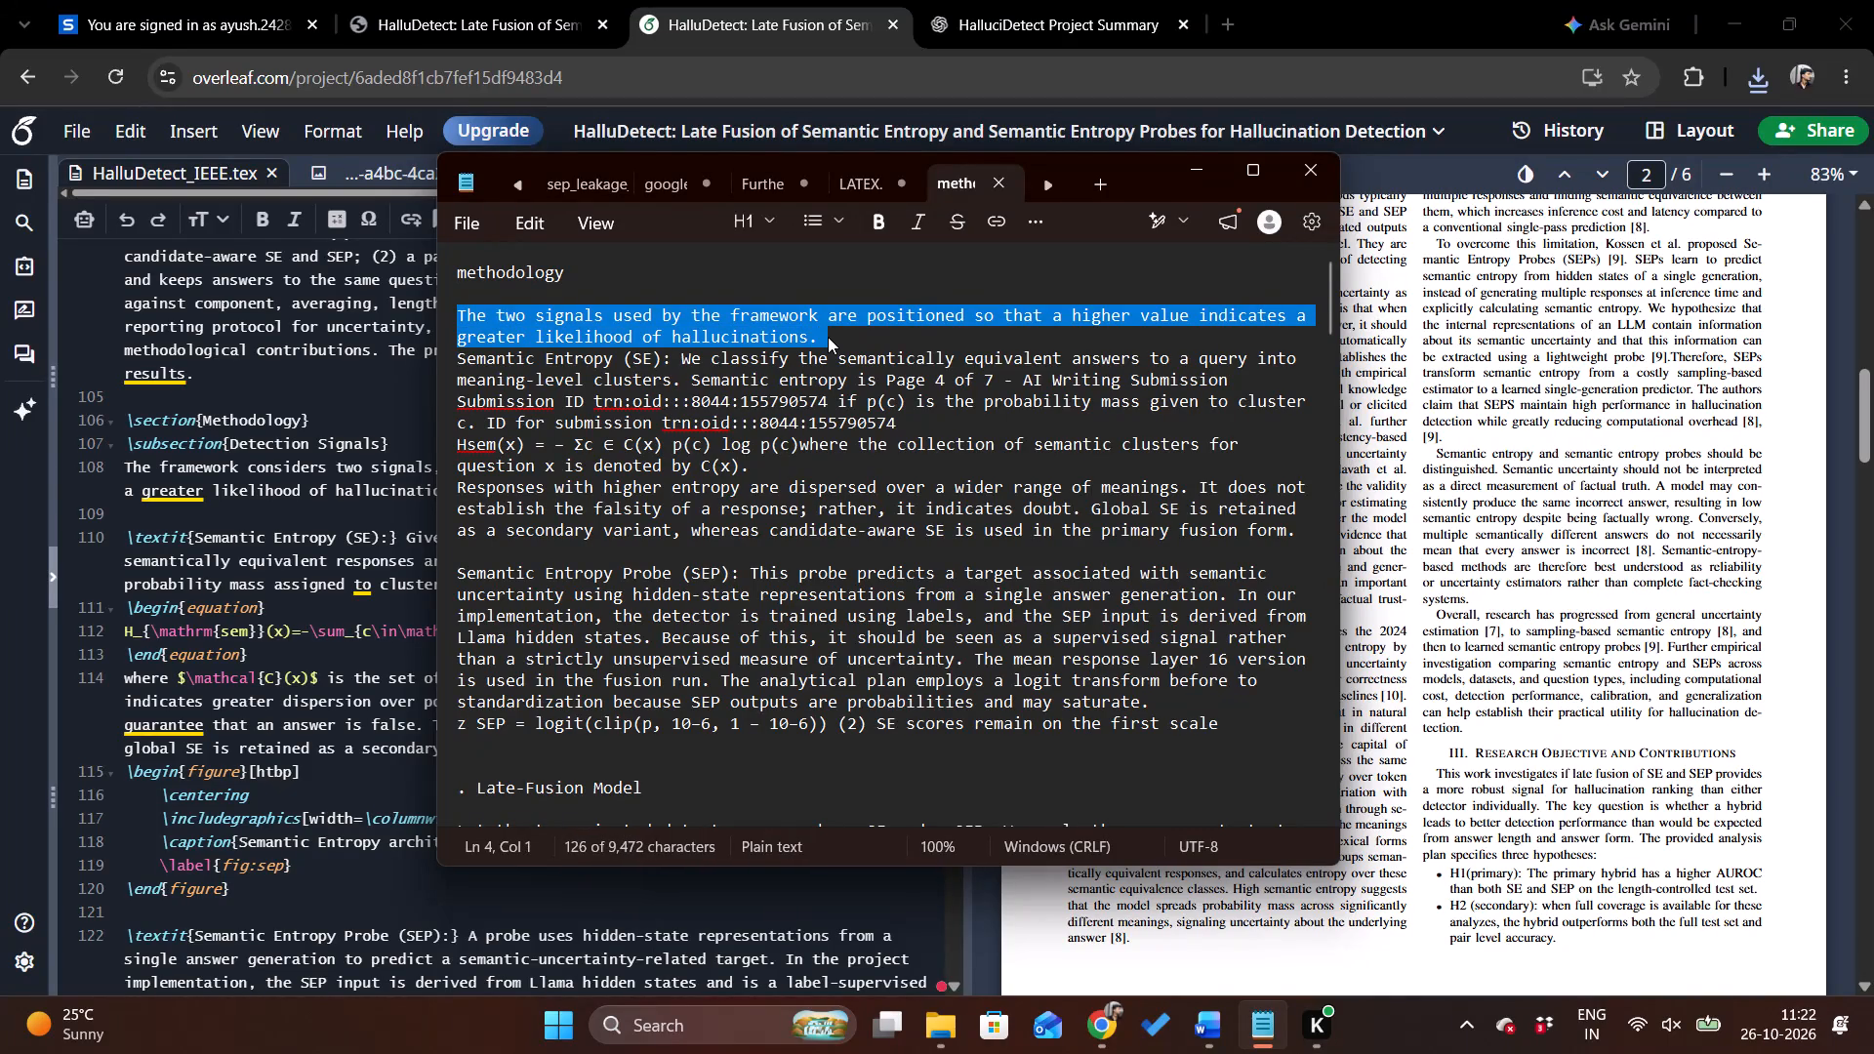
{"action": "key", "text": "alt+Tab"}
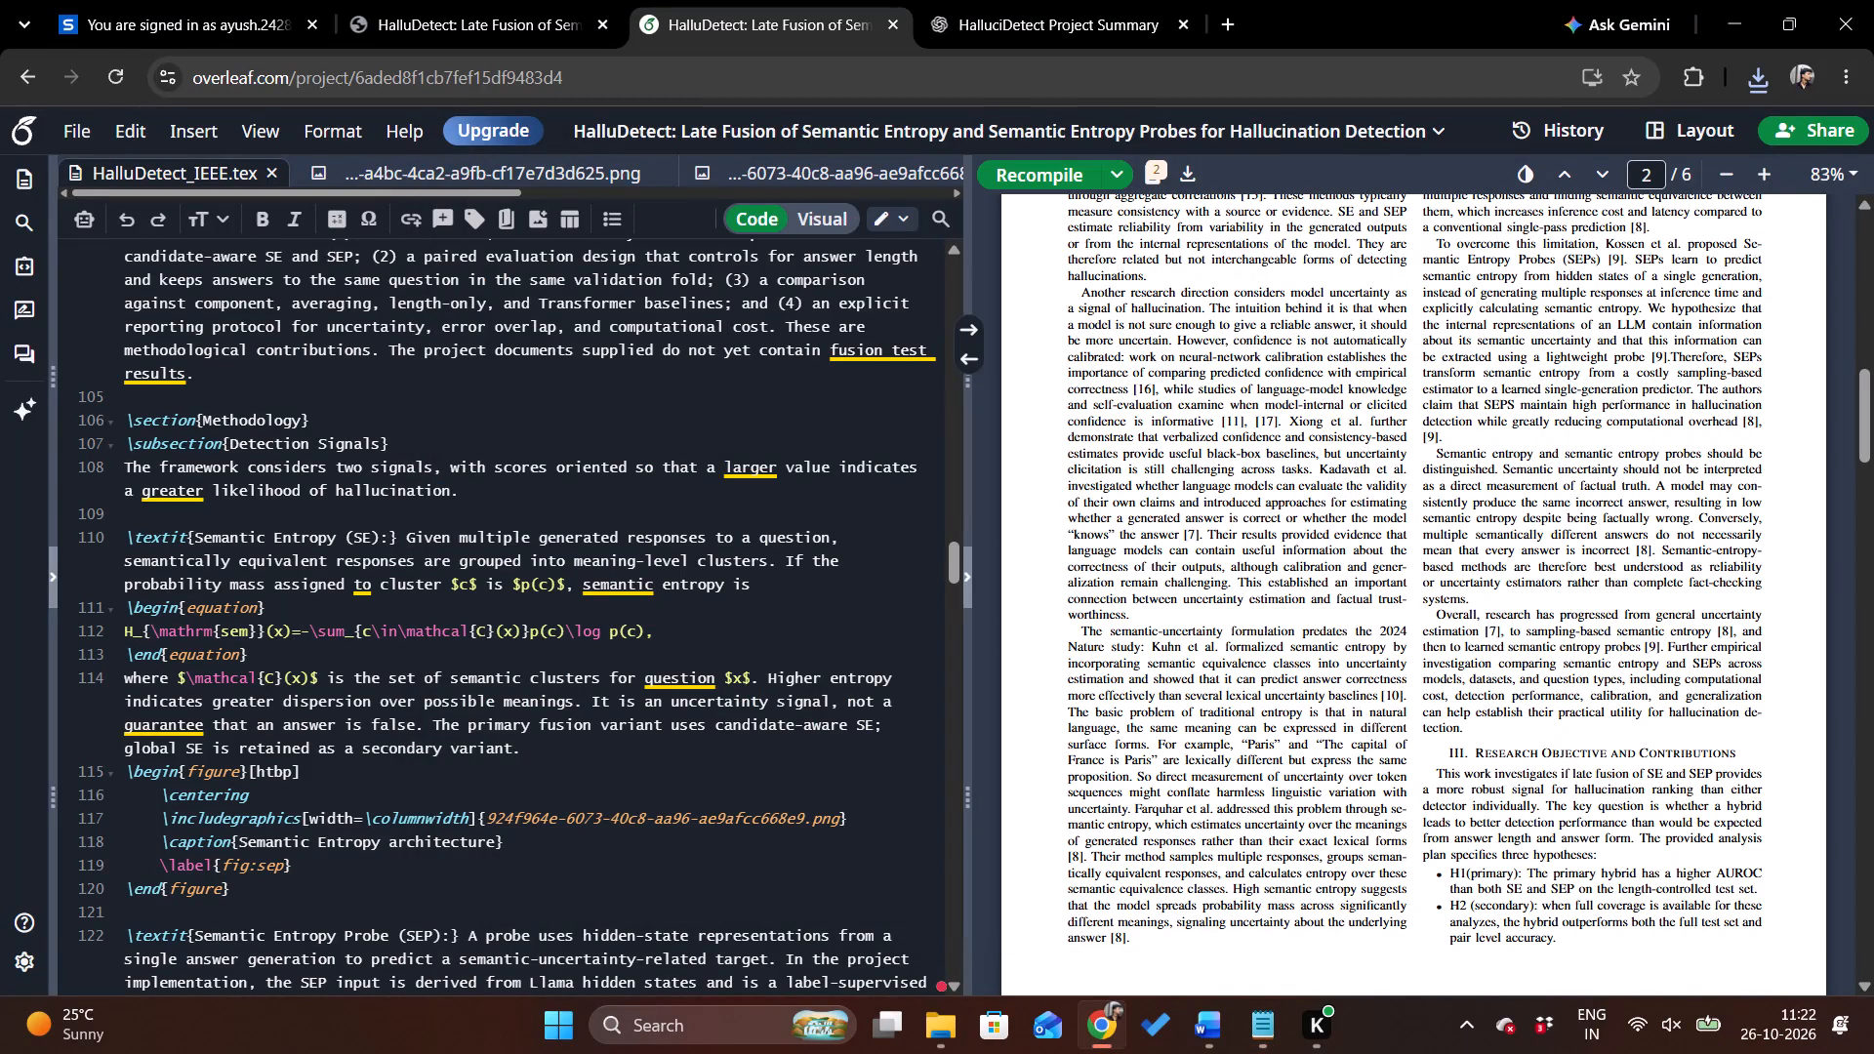
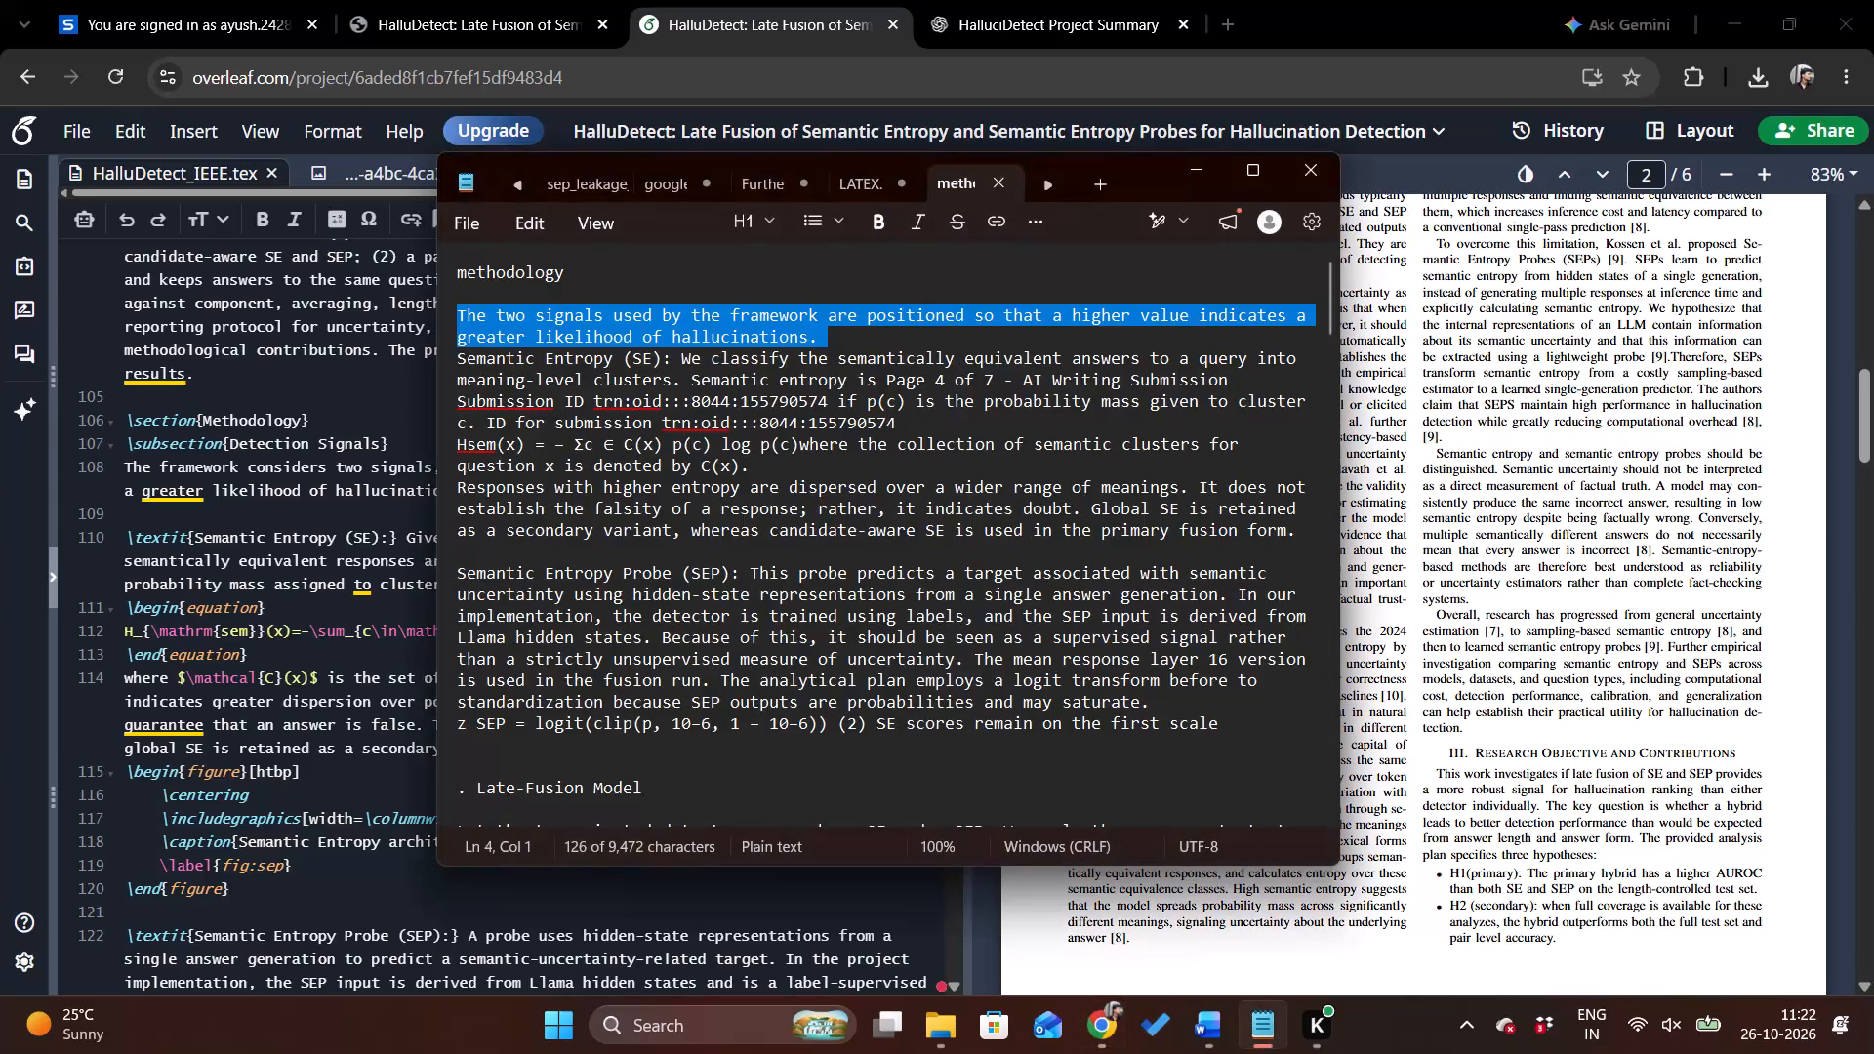
Replace the opening sentence under Detection Signals in the Overleaf paper with the notes' sentence beginning "The two signals used by the framework".
{"action": "key", "text": "alt+Tab"}
{"action": "key", "text": "alt+Tab"}
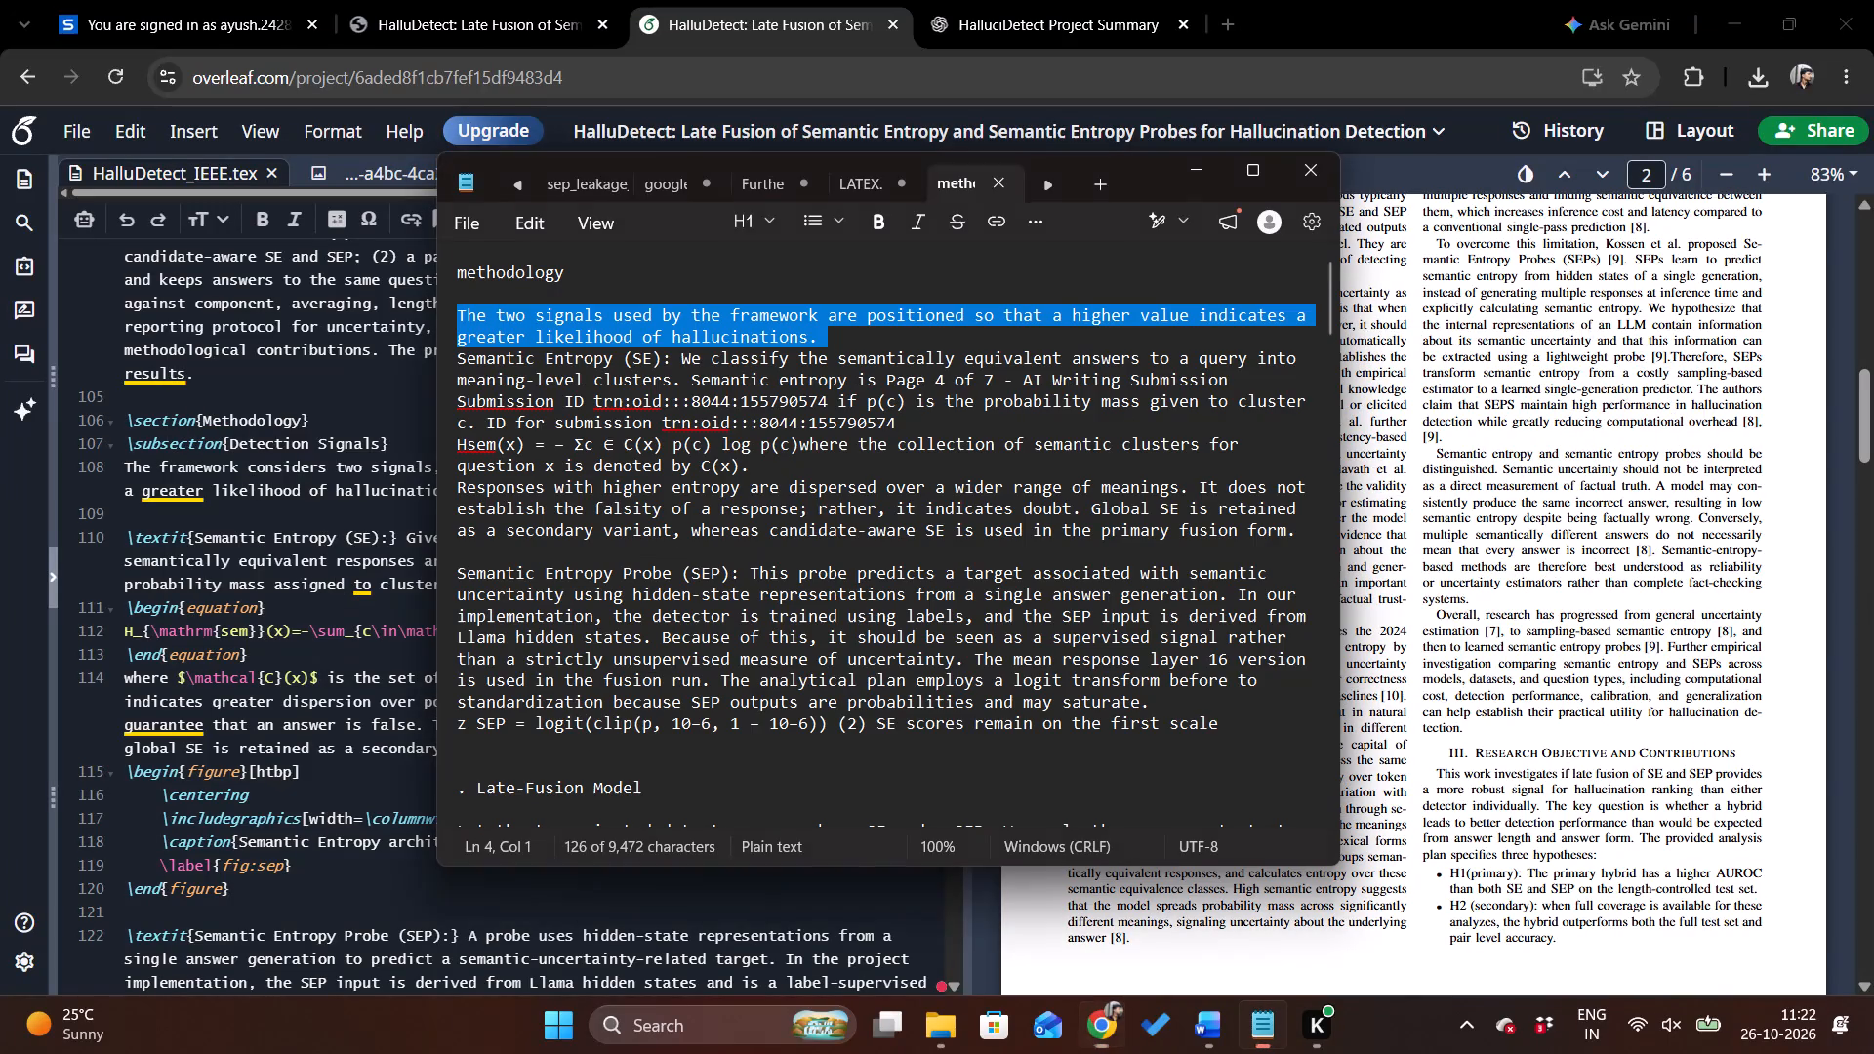
{"action": "key", "text": "ctrl+c"}
{"action": "key", "text": "alt+Tab"}
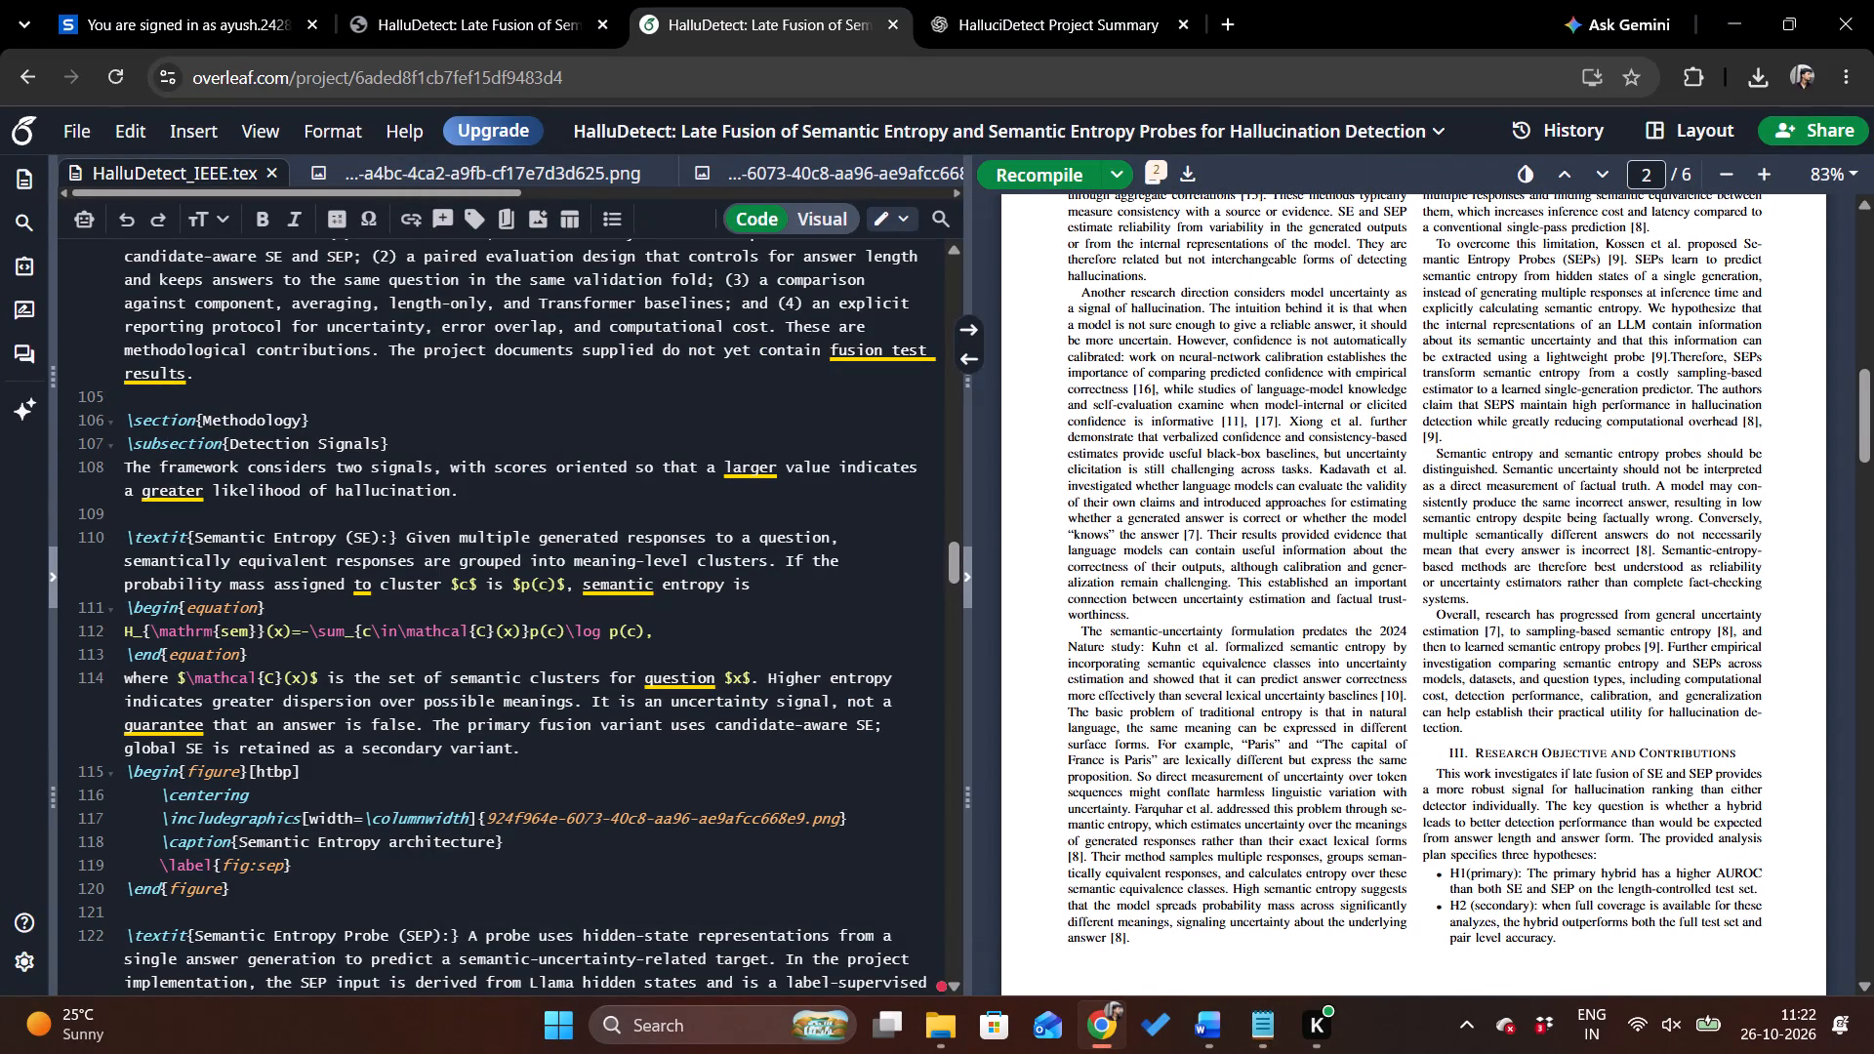
{"action": "left_click_drag", "start_coordinate": [126, 468], "coordinate": [459, 489]}
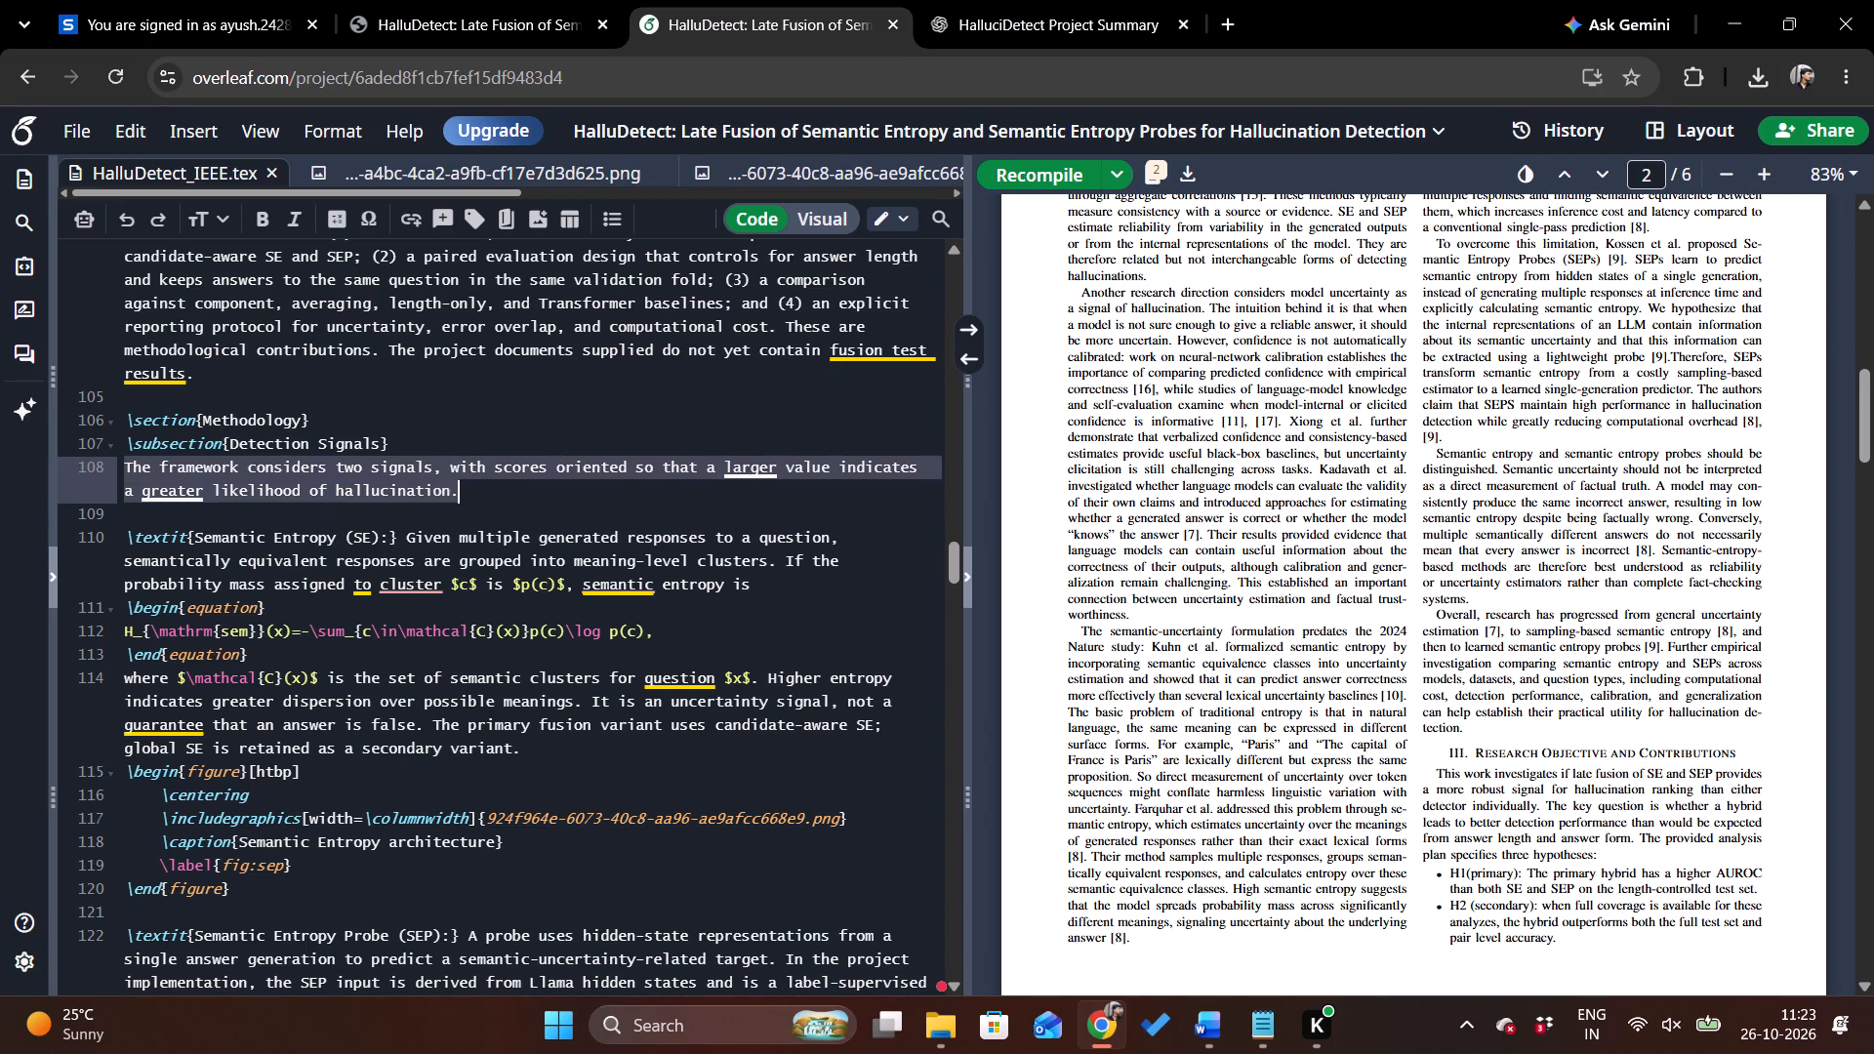
{"action": "key", "text": "ctrl+v"}
{"action": "key", "text": "BackSpace"}
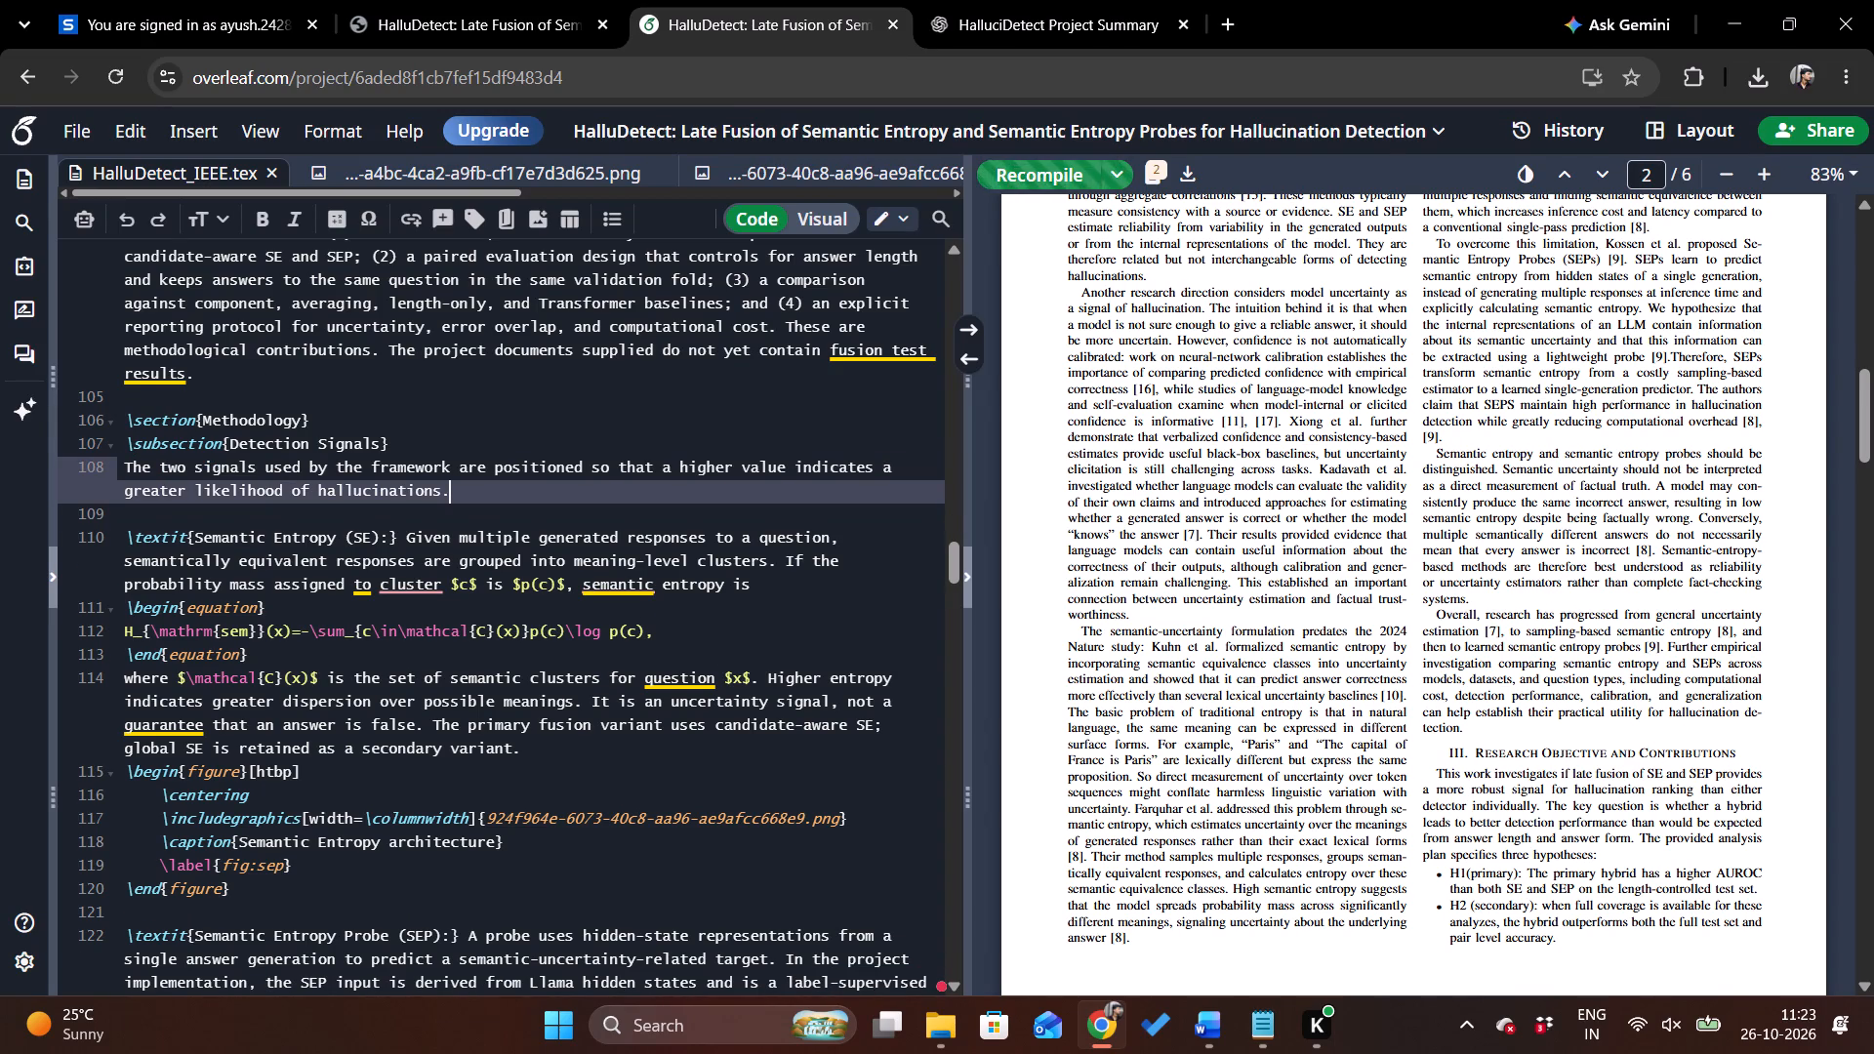
Switch back to the Notepad methodology notes and look through the text from Semantic Entropy to the Late-Fusion Model and comparators.
{"action": "scroll", "coordinate": [486, 692], "scroll_direction": "down", "scroll_amount": 1}
{"action": "key", "text": "alt+Tab"}
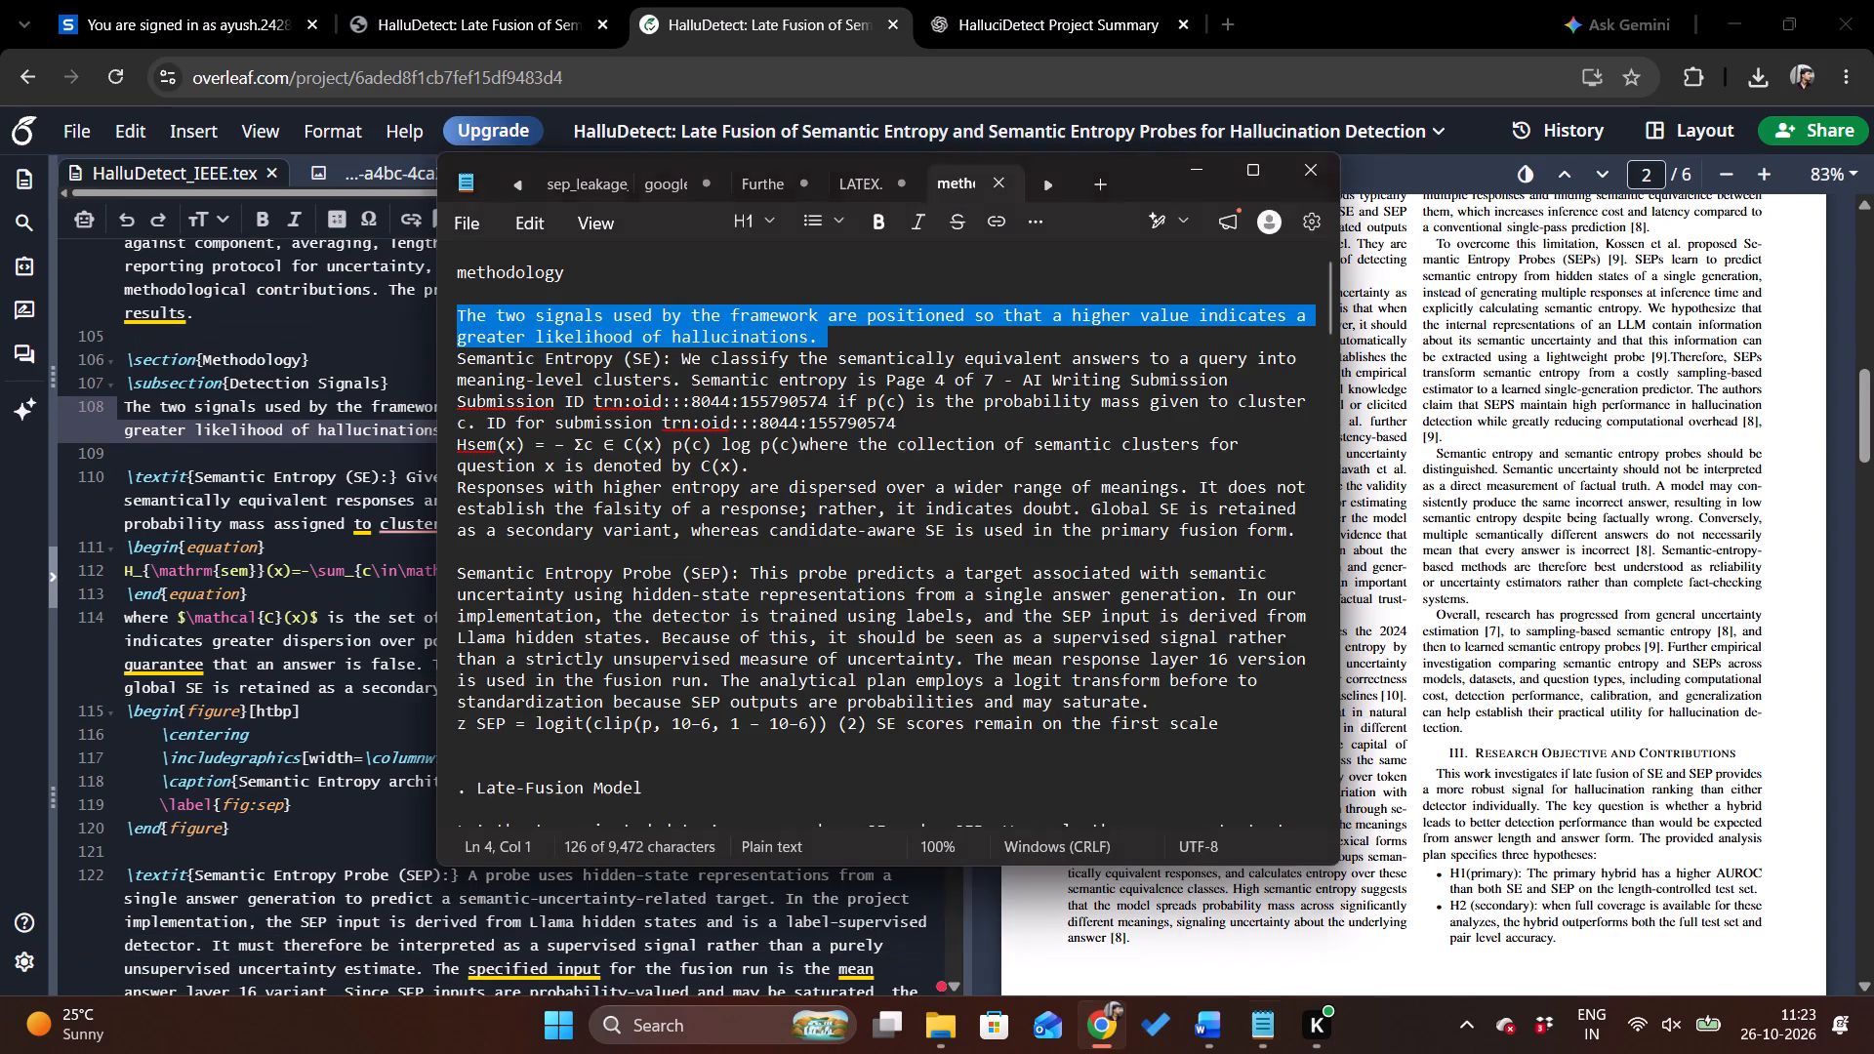
{"action": "left_click", "coordinate": [459, 356]}
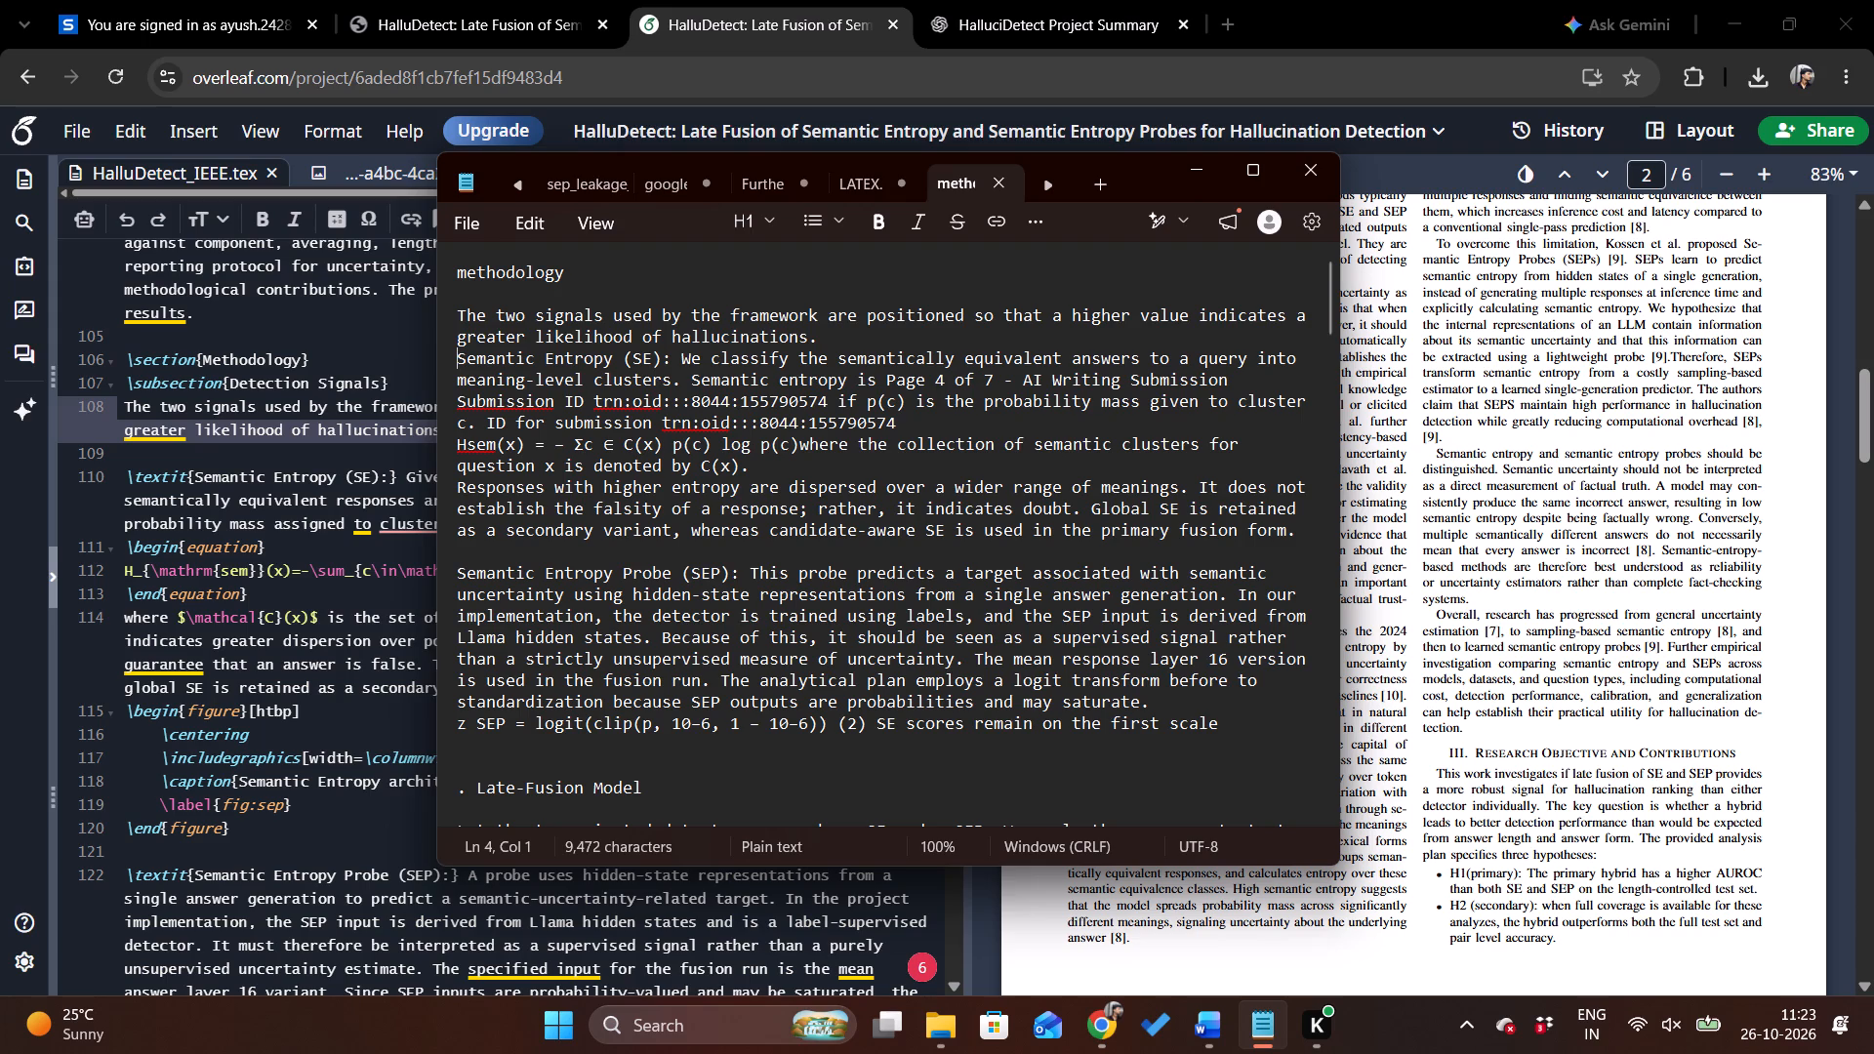
{"action": "scroll", "coordinate": [478, 357], "scroll_direction": "down", "scroll_amount": 2}
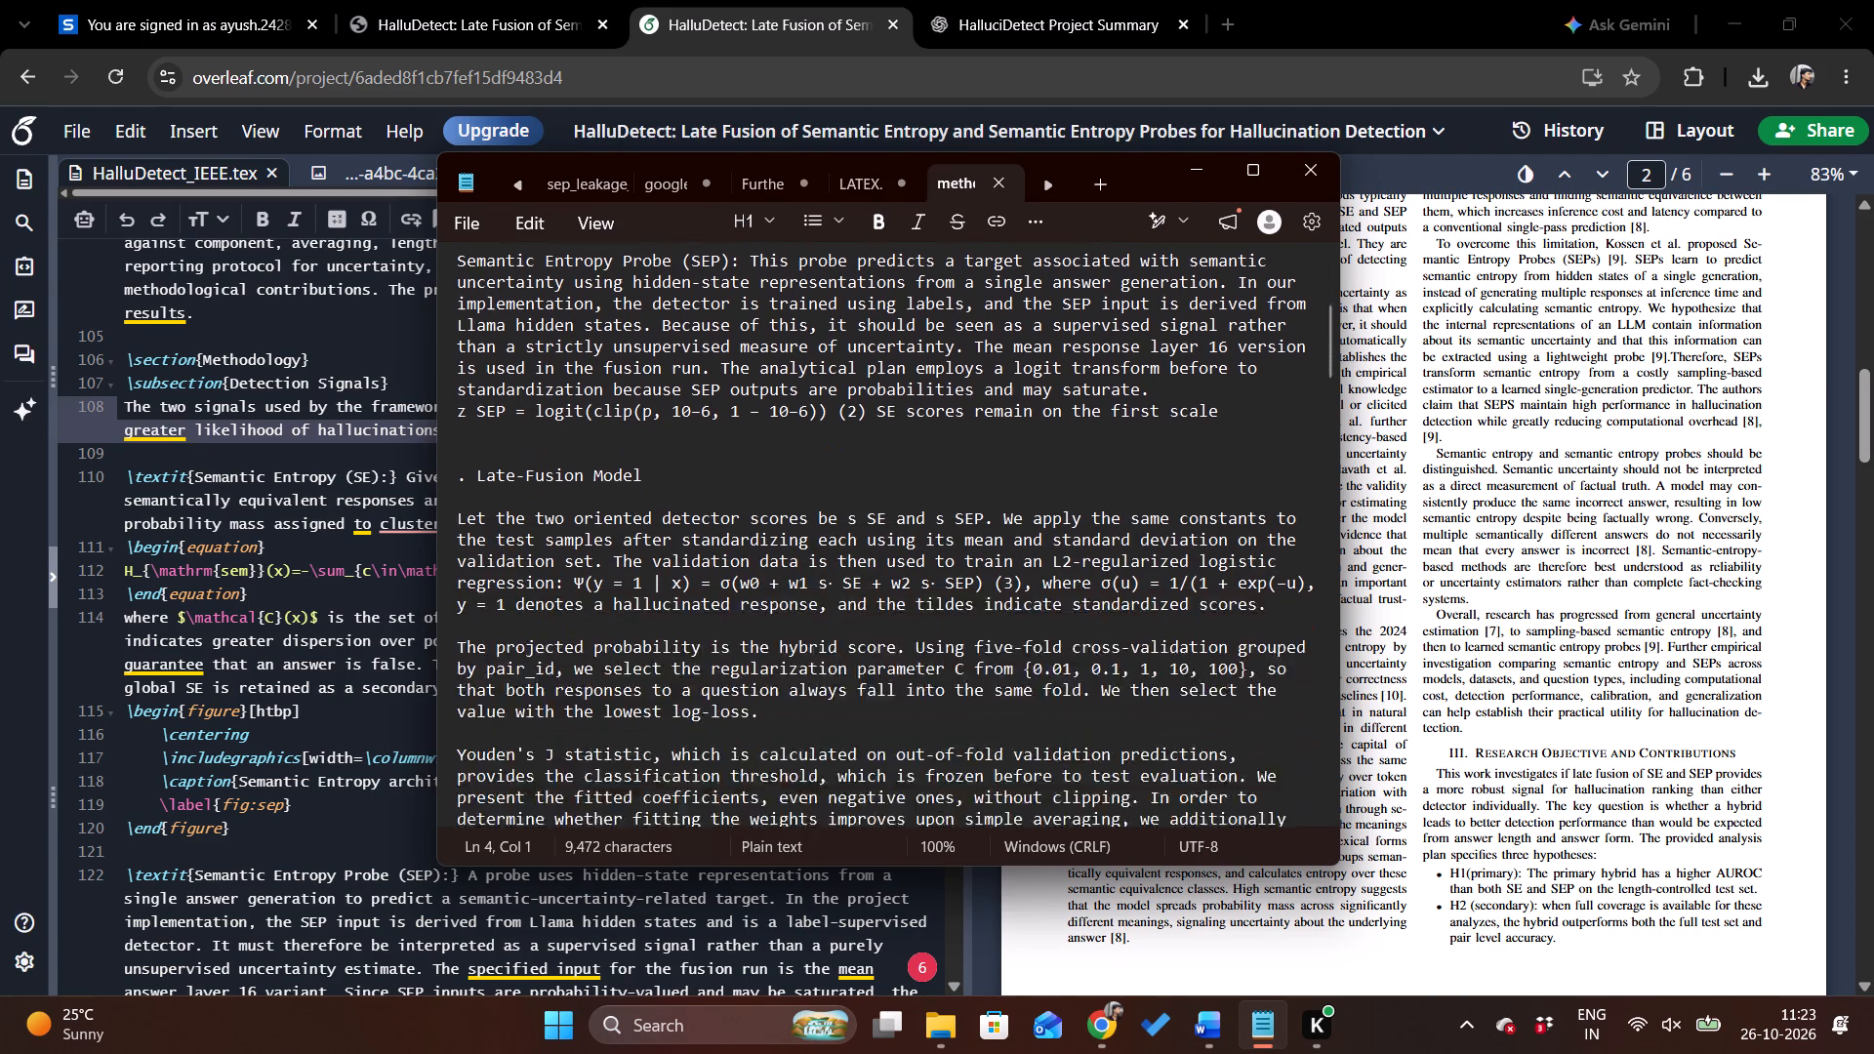
{"action": "scroll", "coordinate": [520, 361], "scroll_direction": "down", "scroll_amount": 1}
{"action": "scroll", "coordinate": [520, 361], "scroll_direction": "up", "scroll_amount": 2}
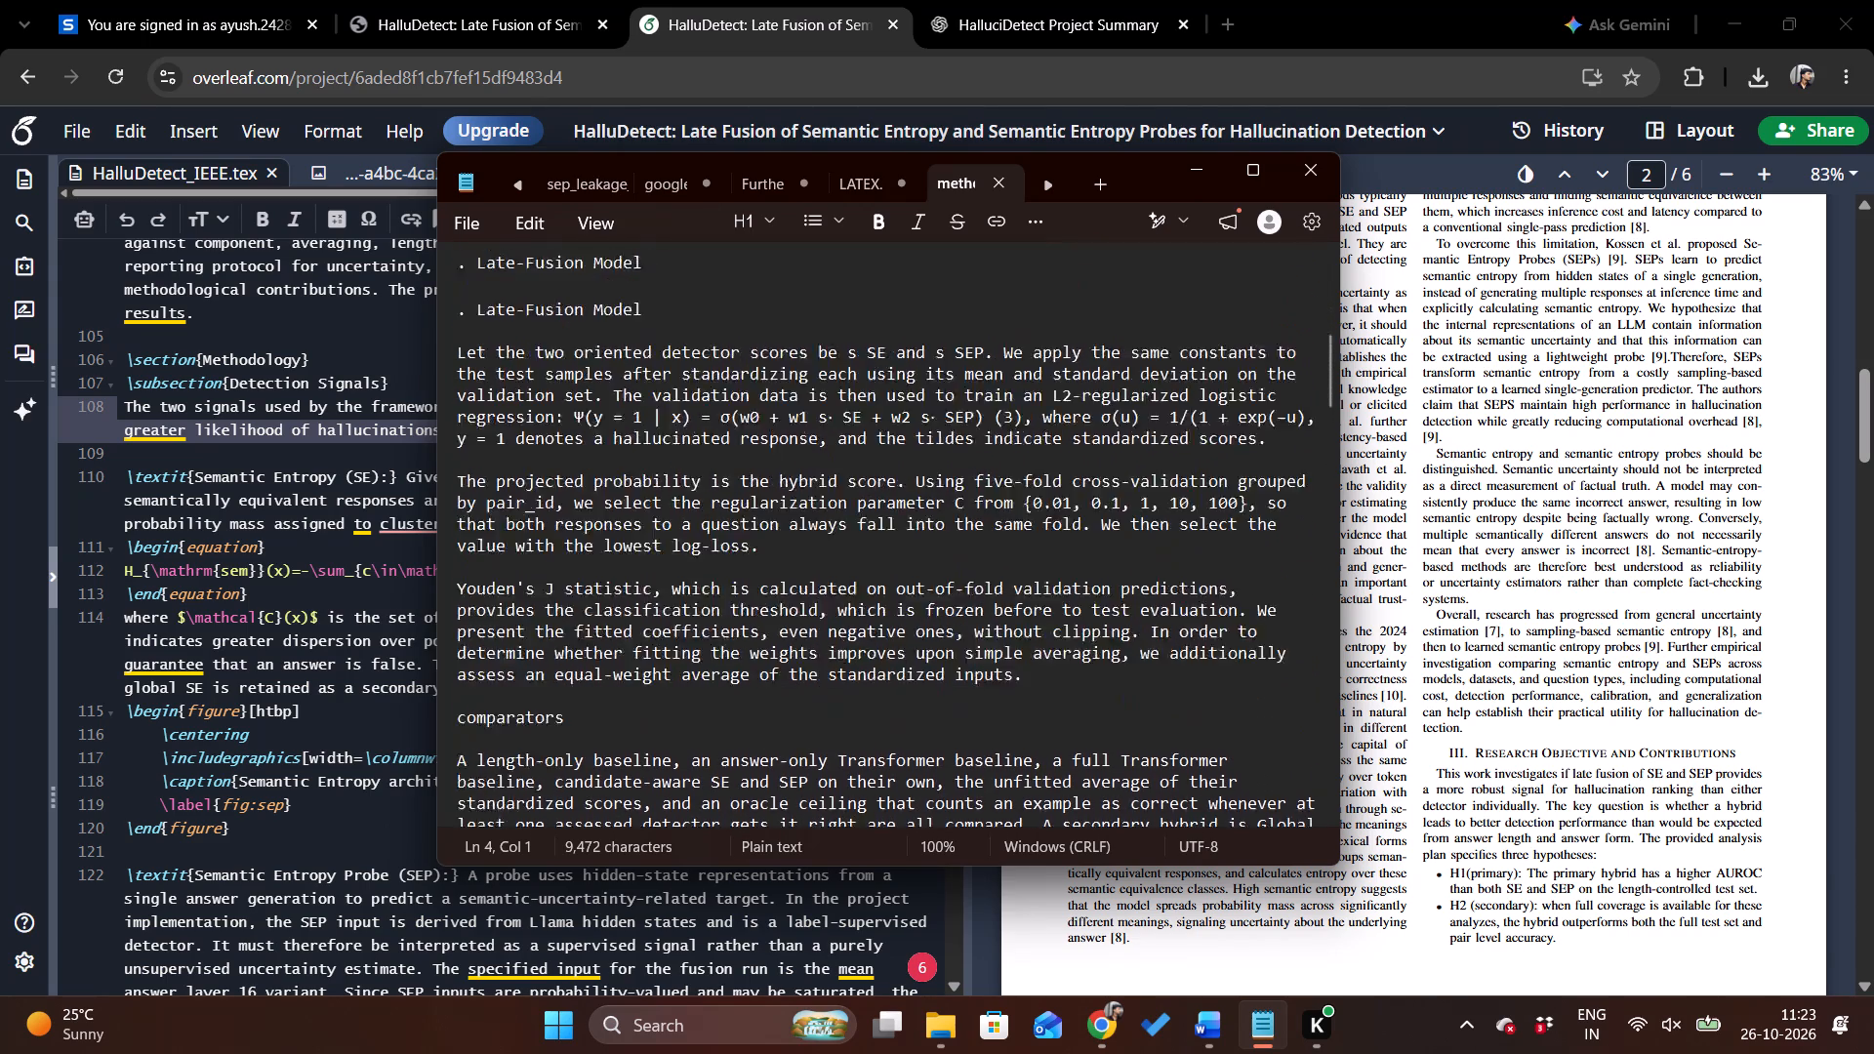
{"action": "scroll", "coordinate": [520, 361], "scroll_direction": "up", "scroll_amount": 2}
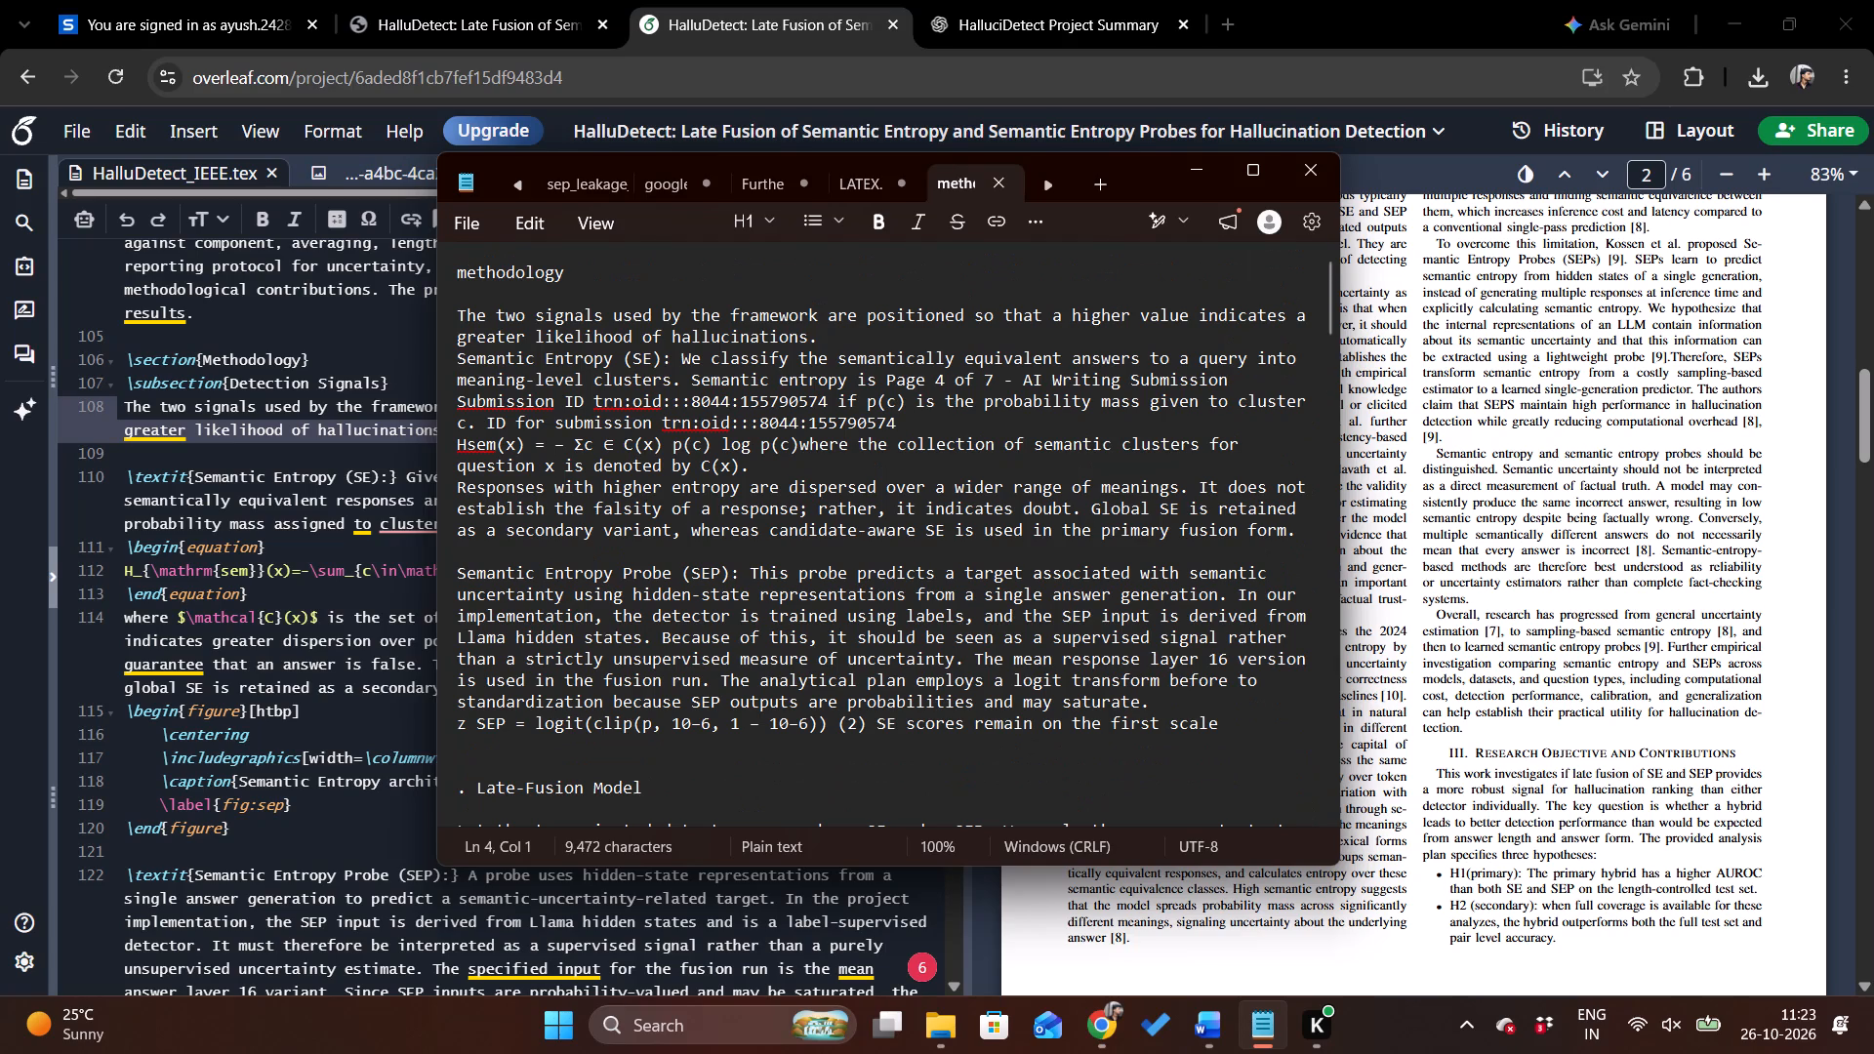
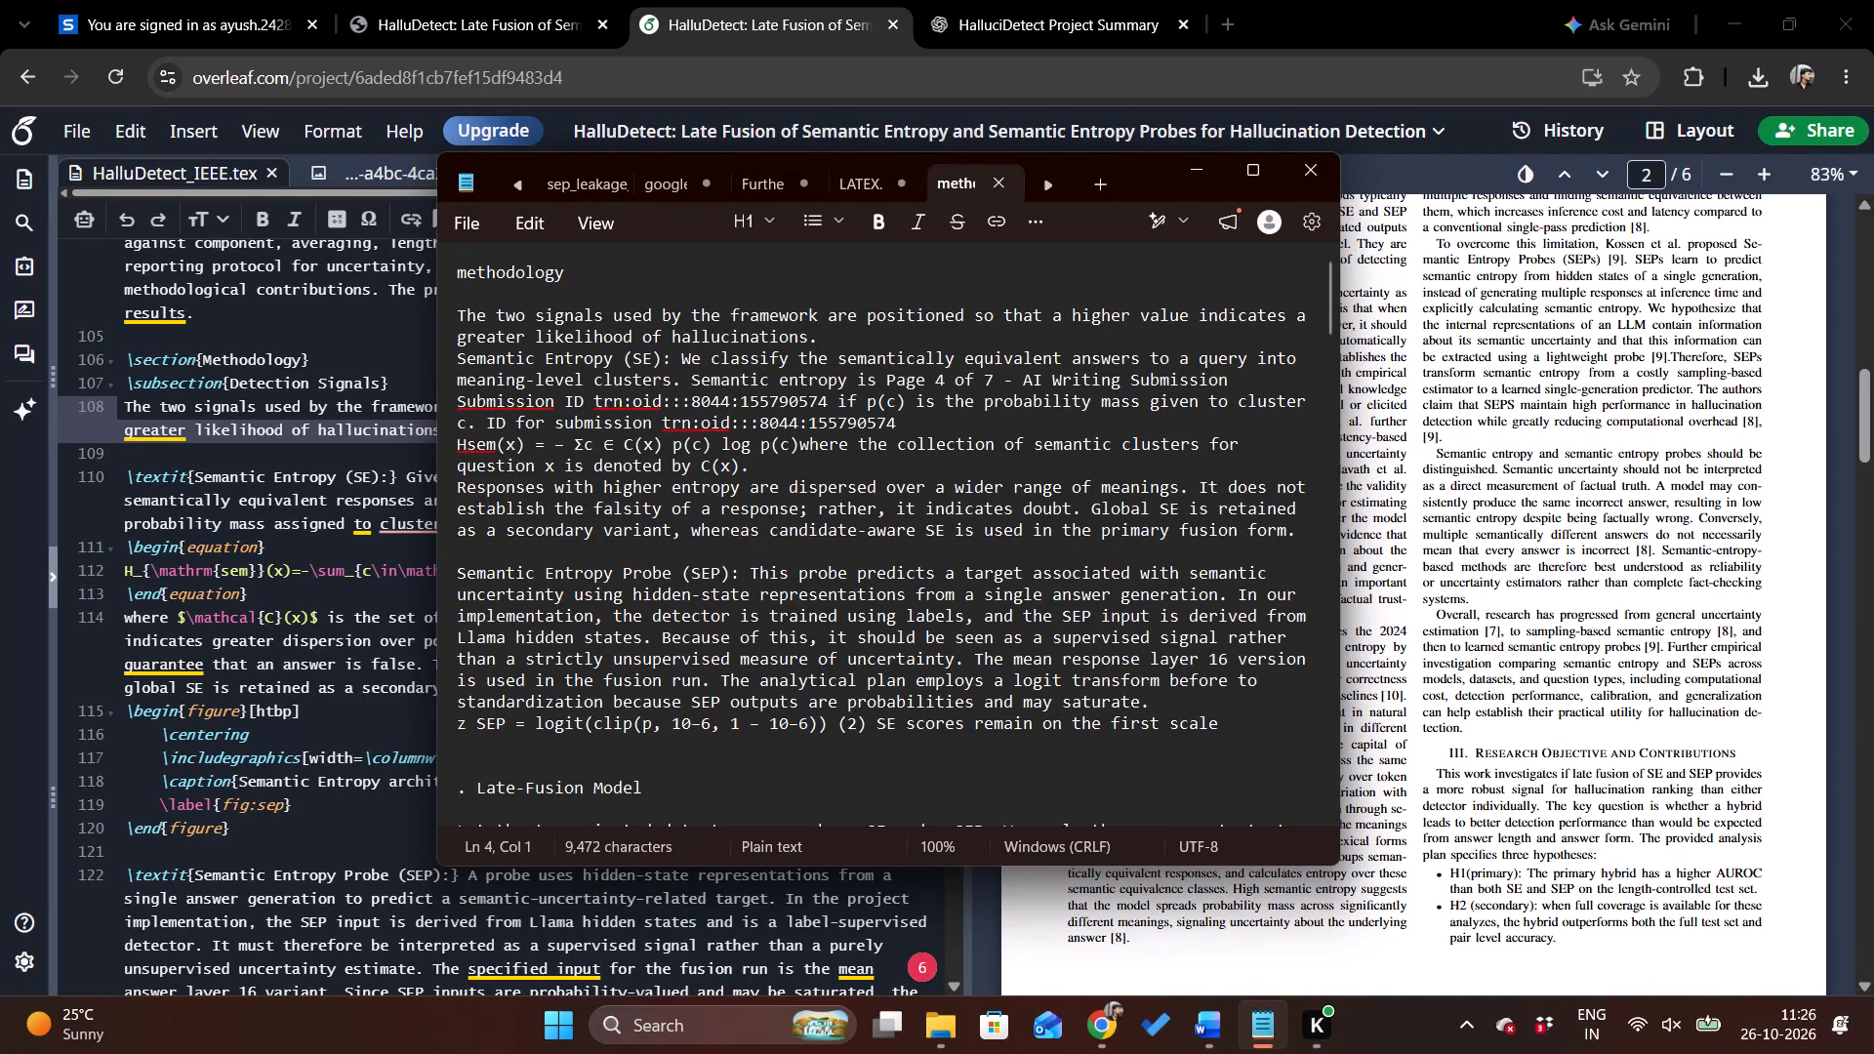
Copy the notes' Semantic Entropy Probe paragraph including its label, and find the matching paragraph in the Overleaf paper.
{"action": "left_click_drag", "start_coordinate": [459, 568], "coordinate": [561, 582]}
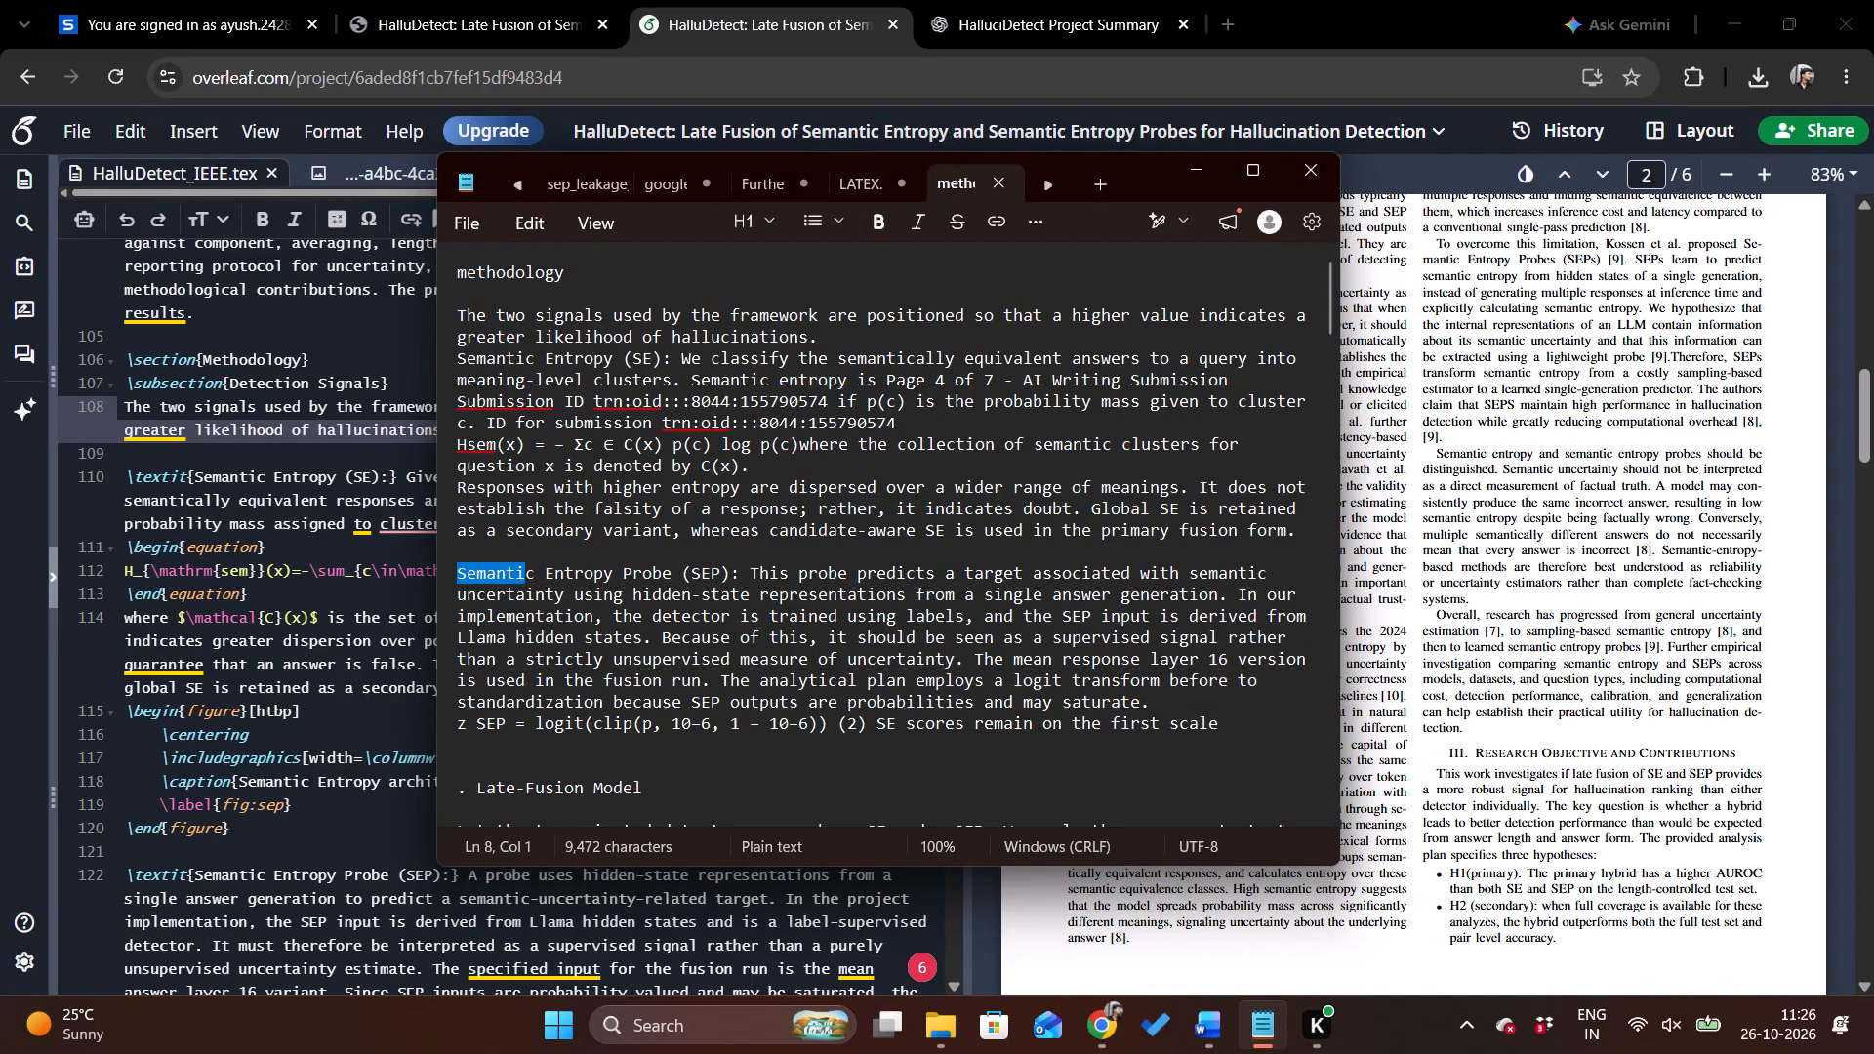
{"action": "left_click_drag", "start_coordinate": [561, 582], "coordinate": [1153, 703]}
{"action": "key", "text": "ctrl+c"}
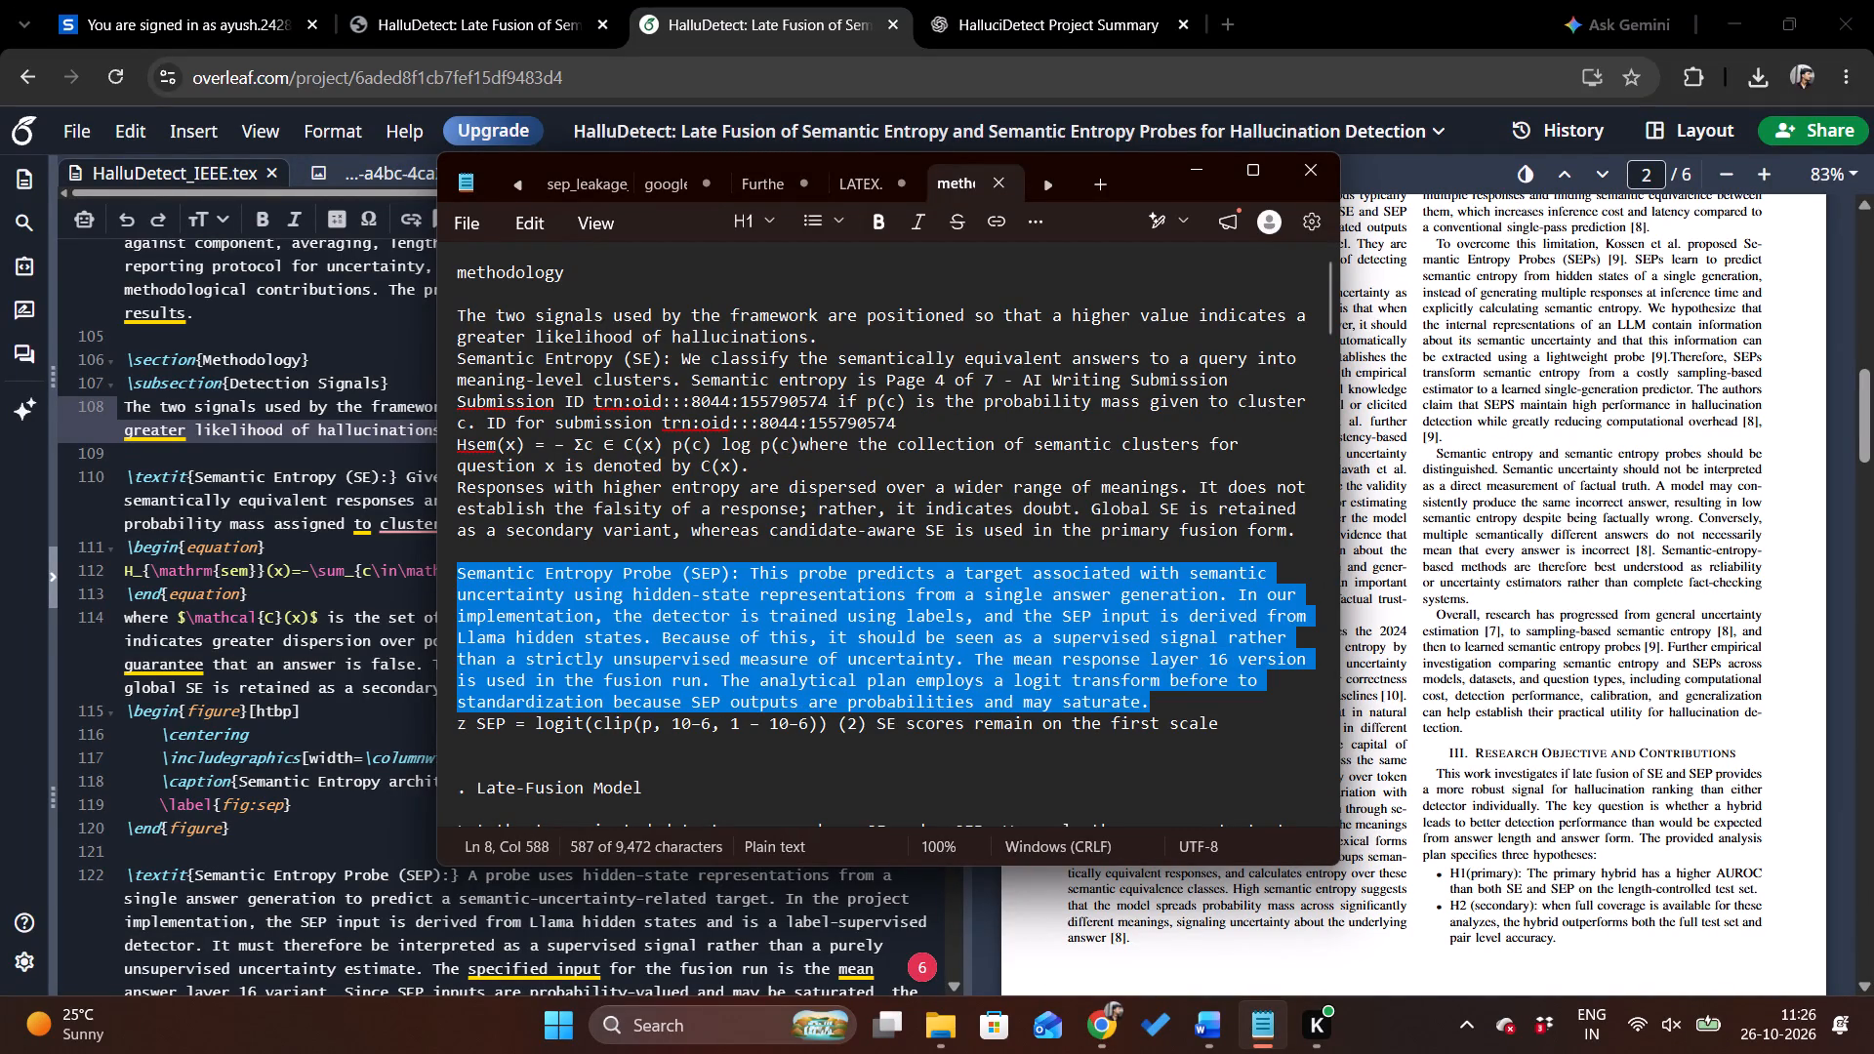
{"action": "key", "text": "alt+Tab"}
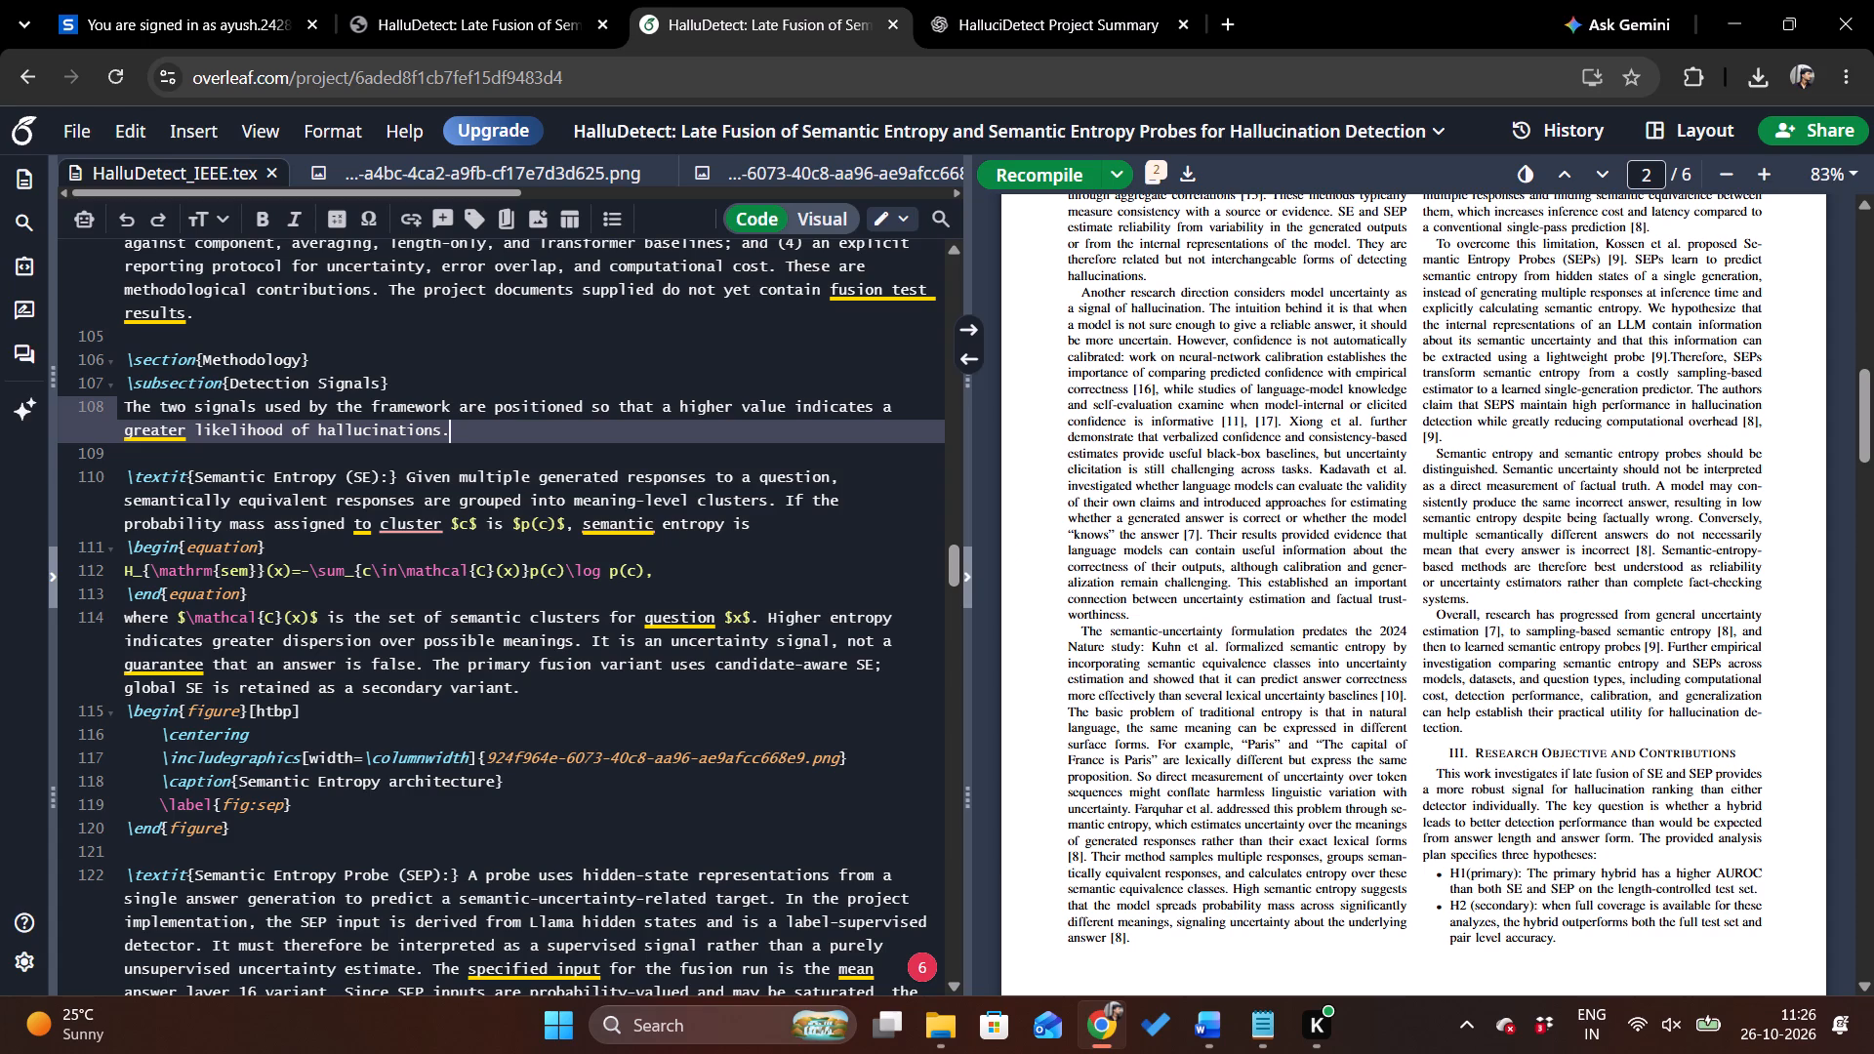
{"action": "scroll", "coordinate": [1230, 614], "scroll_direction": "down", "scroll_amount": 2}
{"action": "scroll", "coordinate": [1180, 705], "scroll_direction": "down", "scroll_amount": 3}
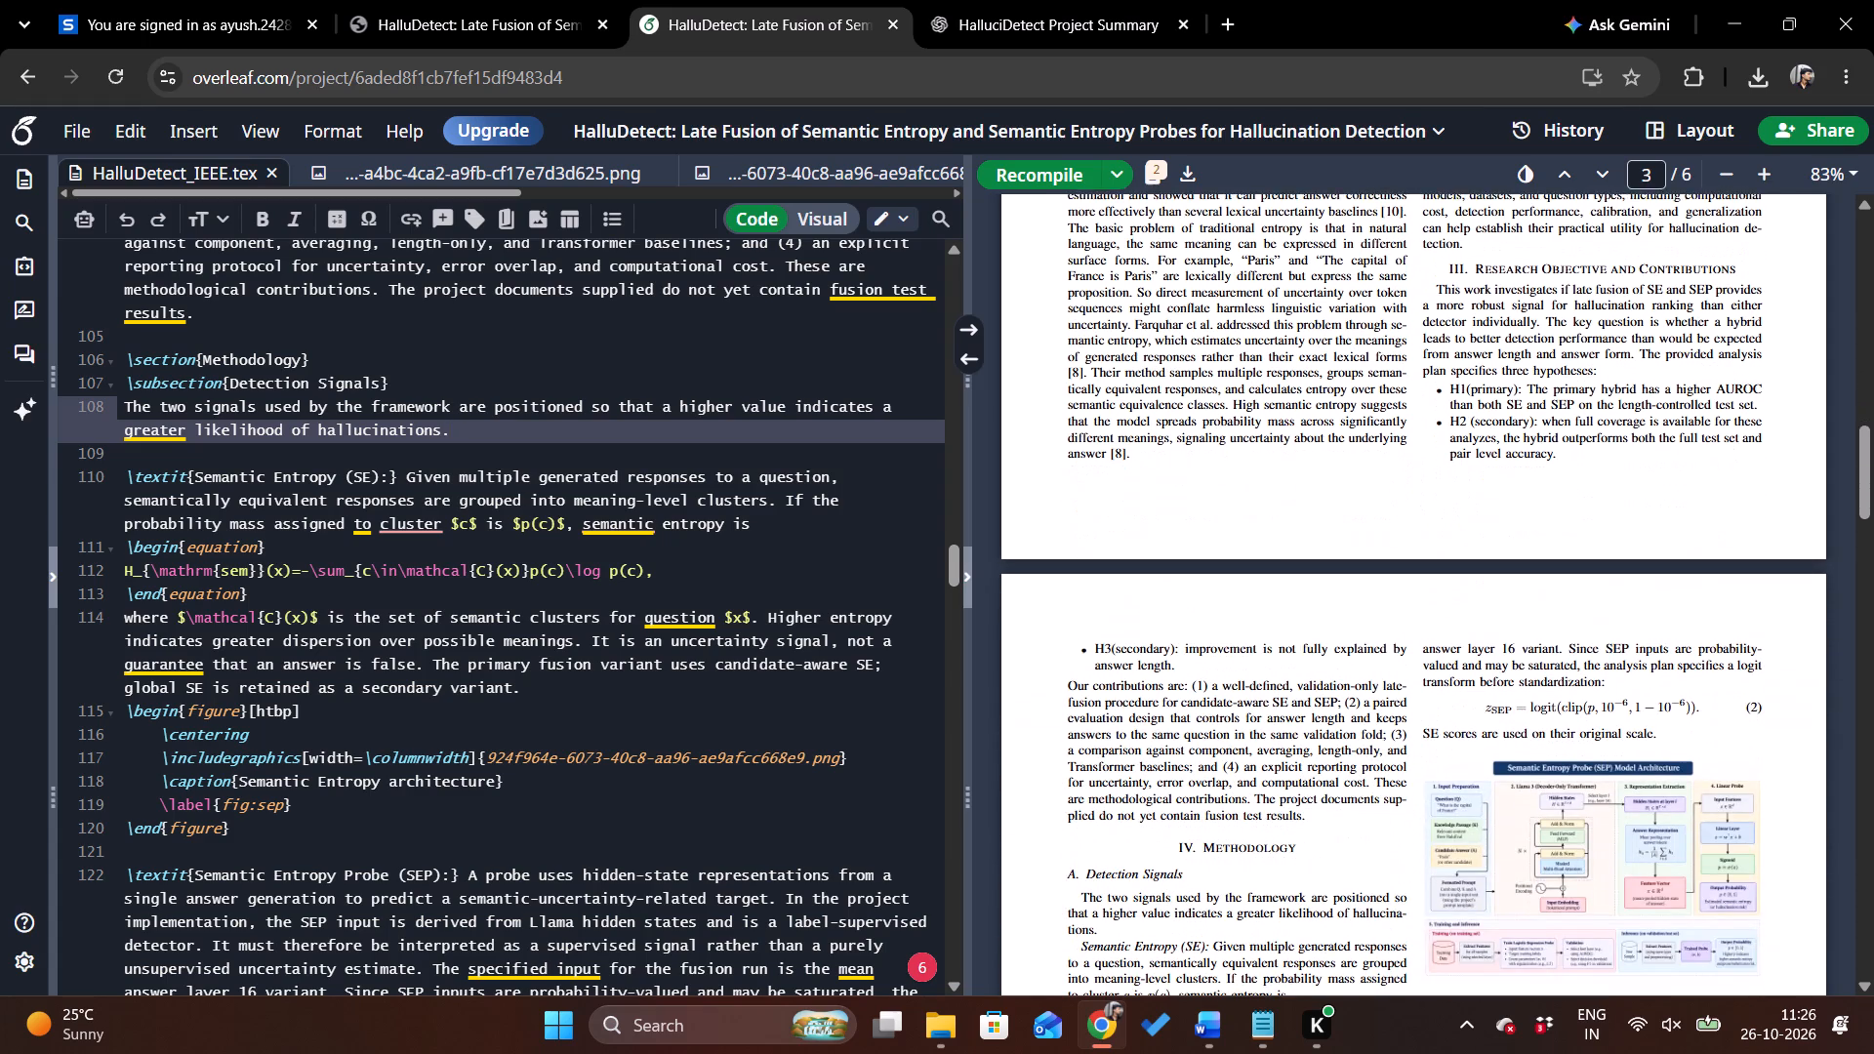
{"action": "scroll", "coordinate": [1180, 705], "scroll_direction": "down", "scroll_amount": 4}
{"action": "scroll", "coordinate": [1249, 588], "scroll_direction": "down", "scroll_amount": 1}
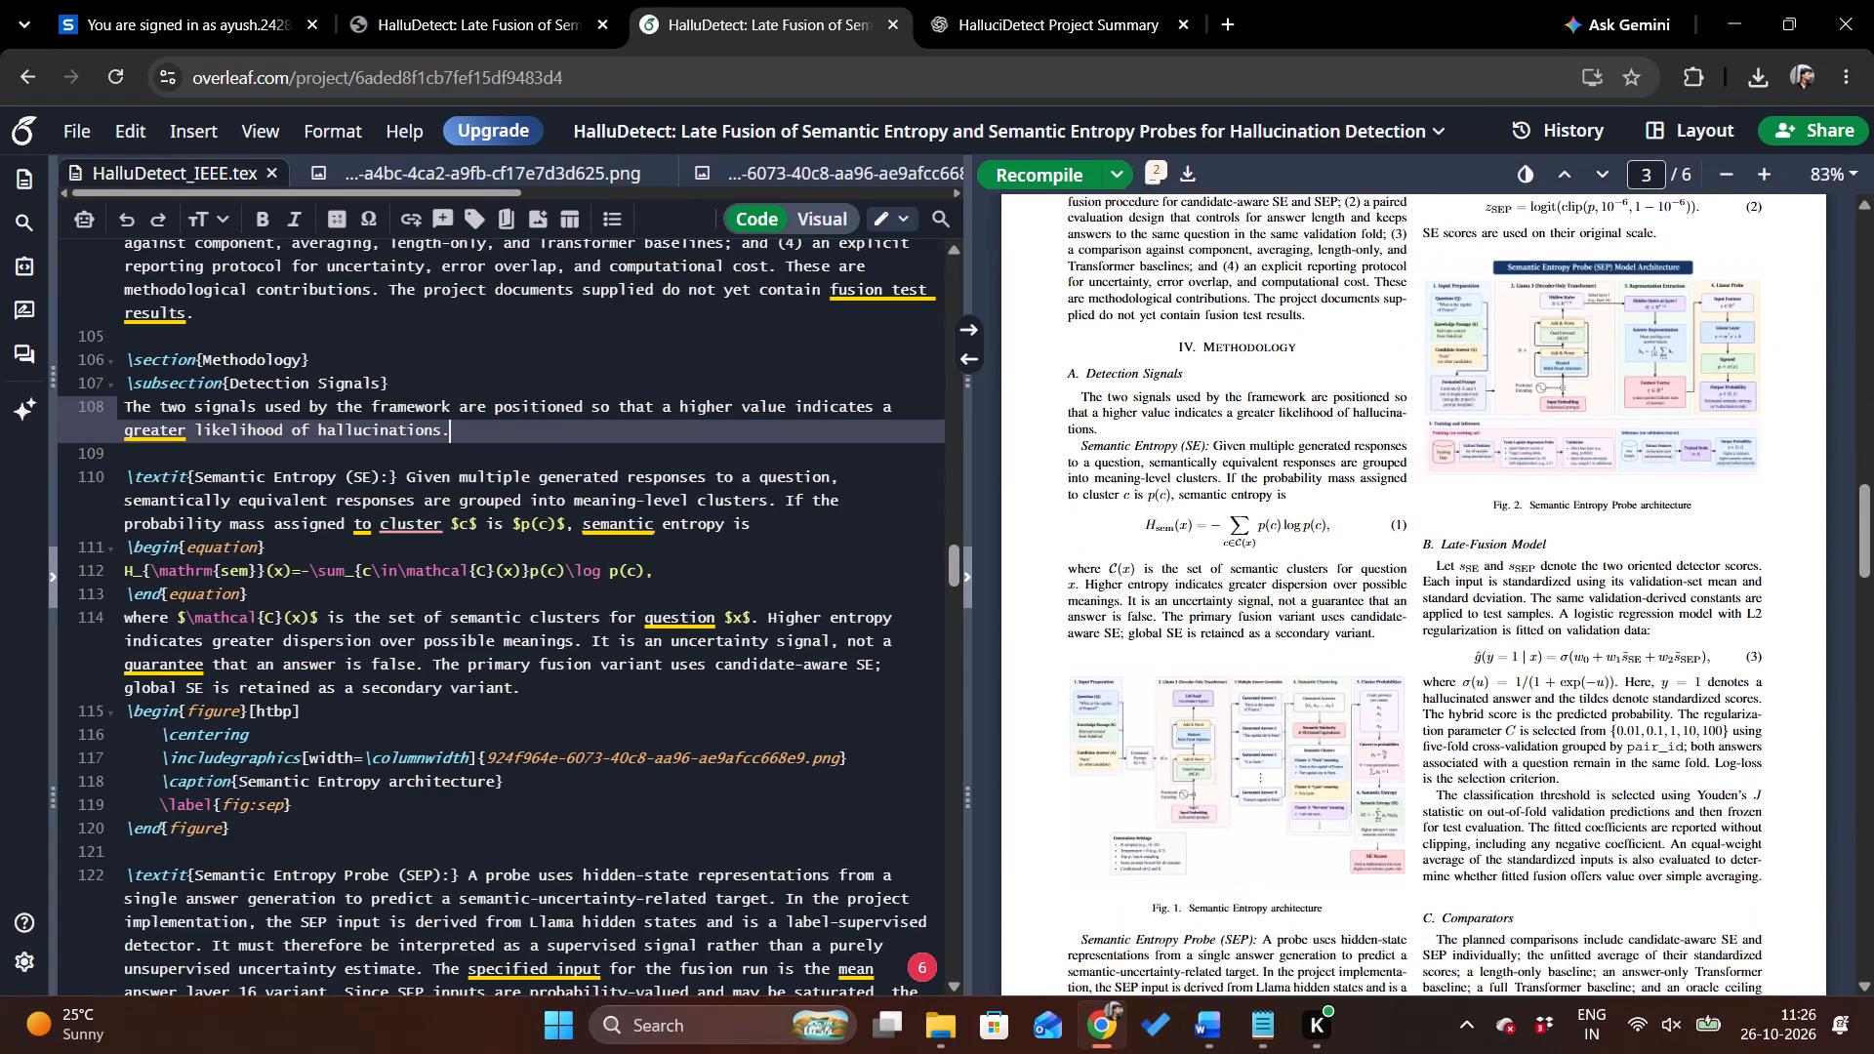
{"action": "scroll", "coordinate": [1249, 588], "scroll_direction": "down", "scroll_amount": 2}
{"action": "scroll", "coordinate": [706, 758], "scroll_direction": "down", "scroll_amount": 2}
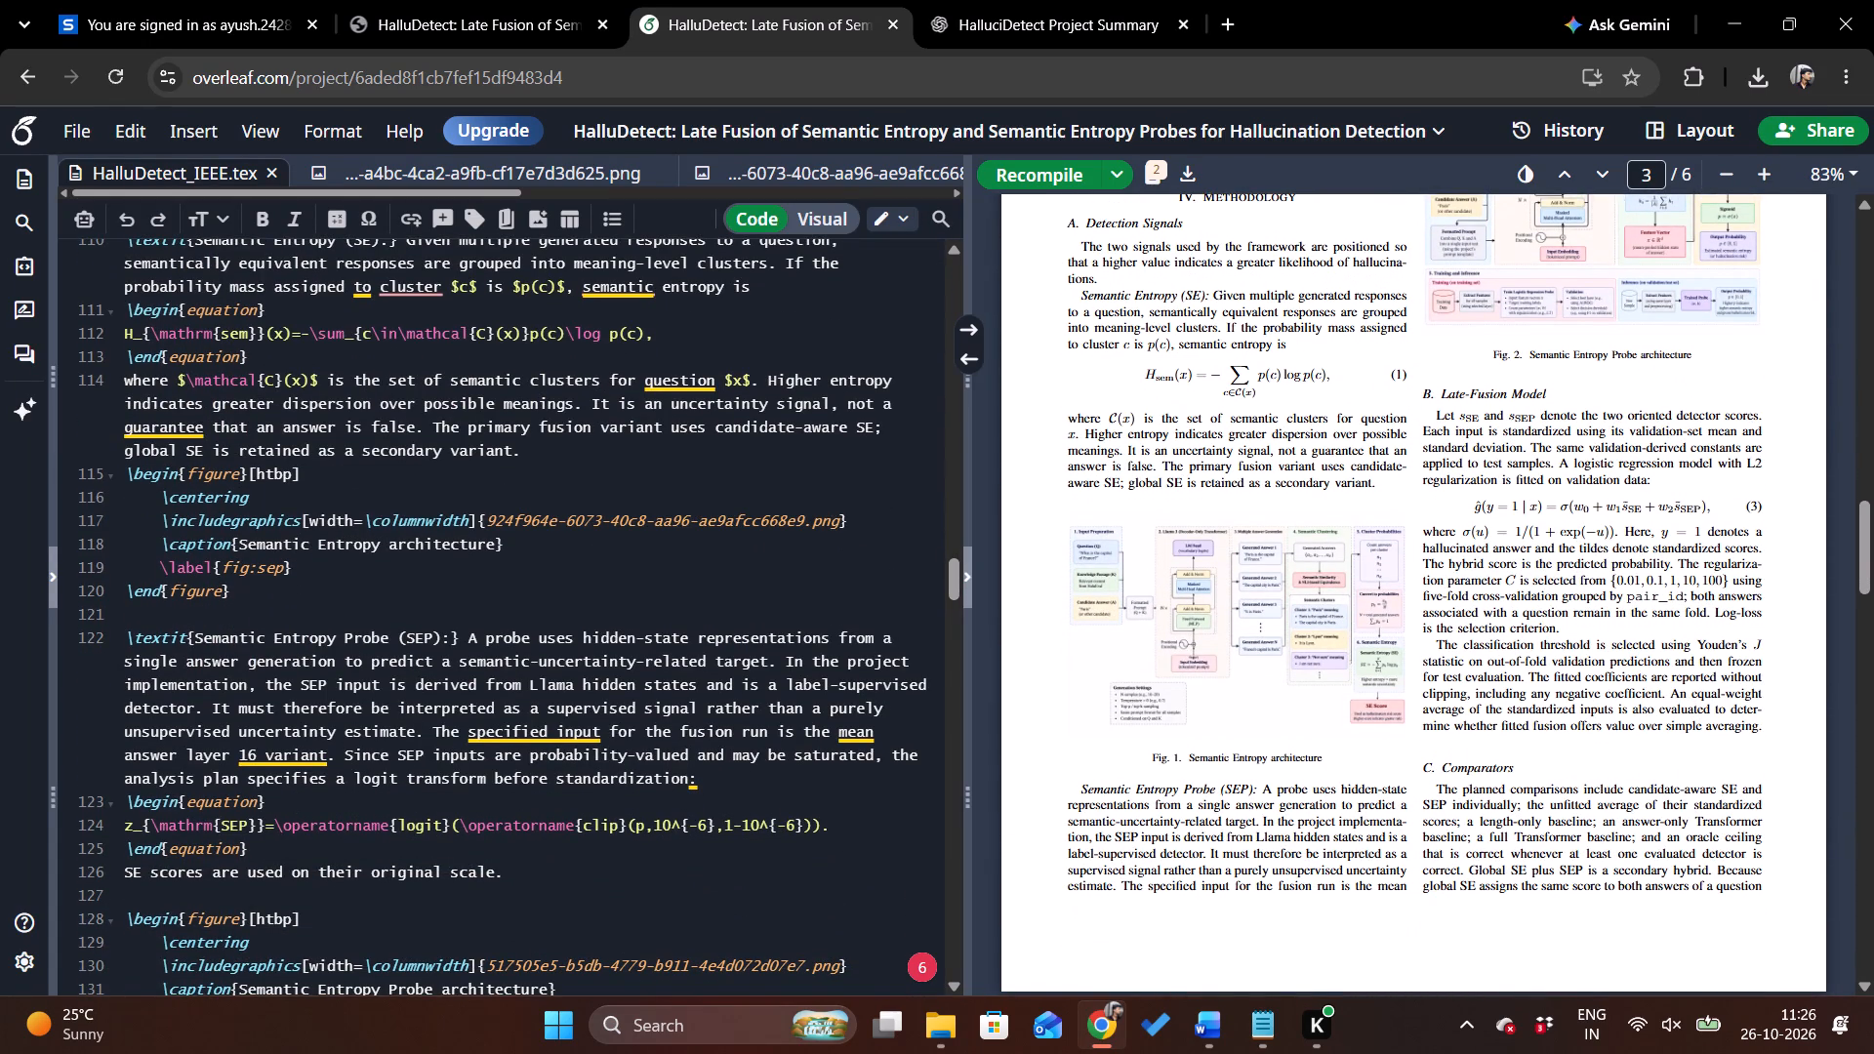
Replace the text after the "Semantic Entropy Probe (SEP):" label in Overleaf with the notes' passage beginning "This probe predicts a target", ending it with a colon.
{"action": "key", "text": "alt+Tab"}
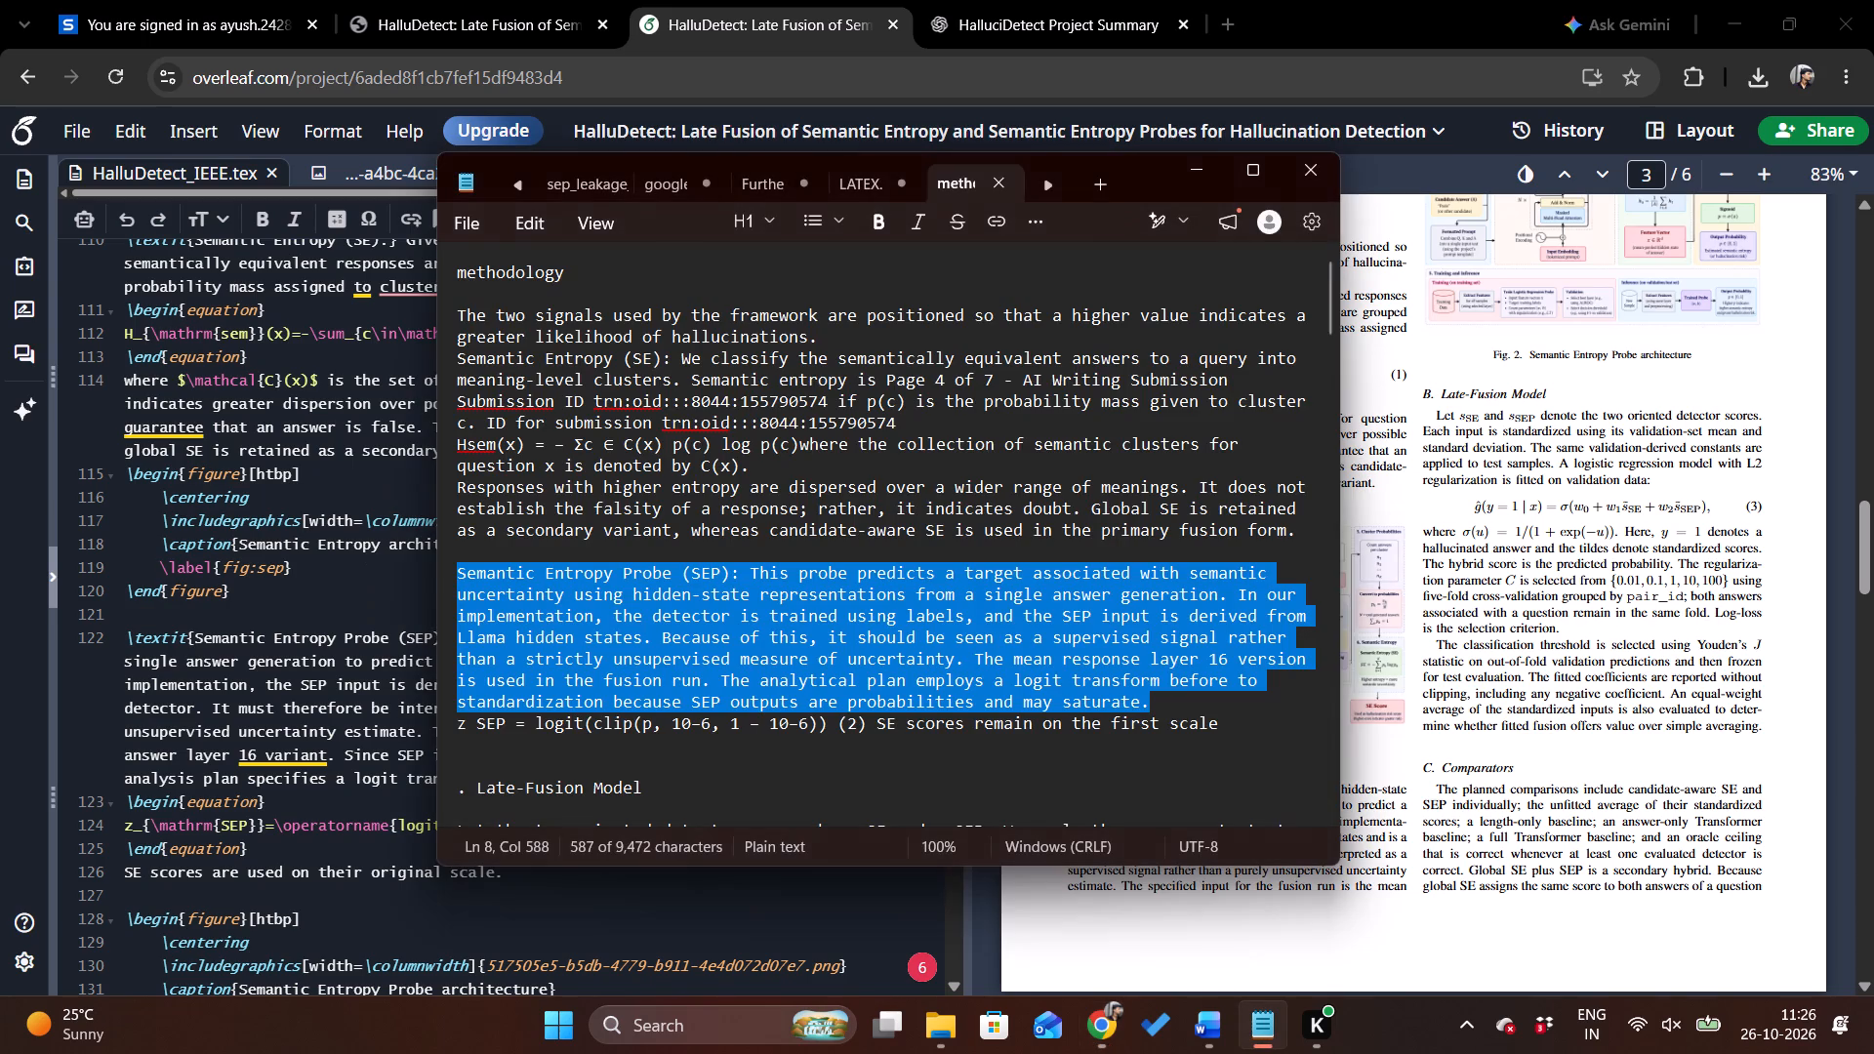
{"action": "left_click", "coordinate": [754, 565]}
{"action": "left_click_drag", "start_coordinate": [754, 565], "coordinate": [1148, 700]}
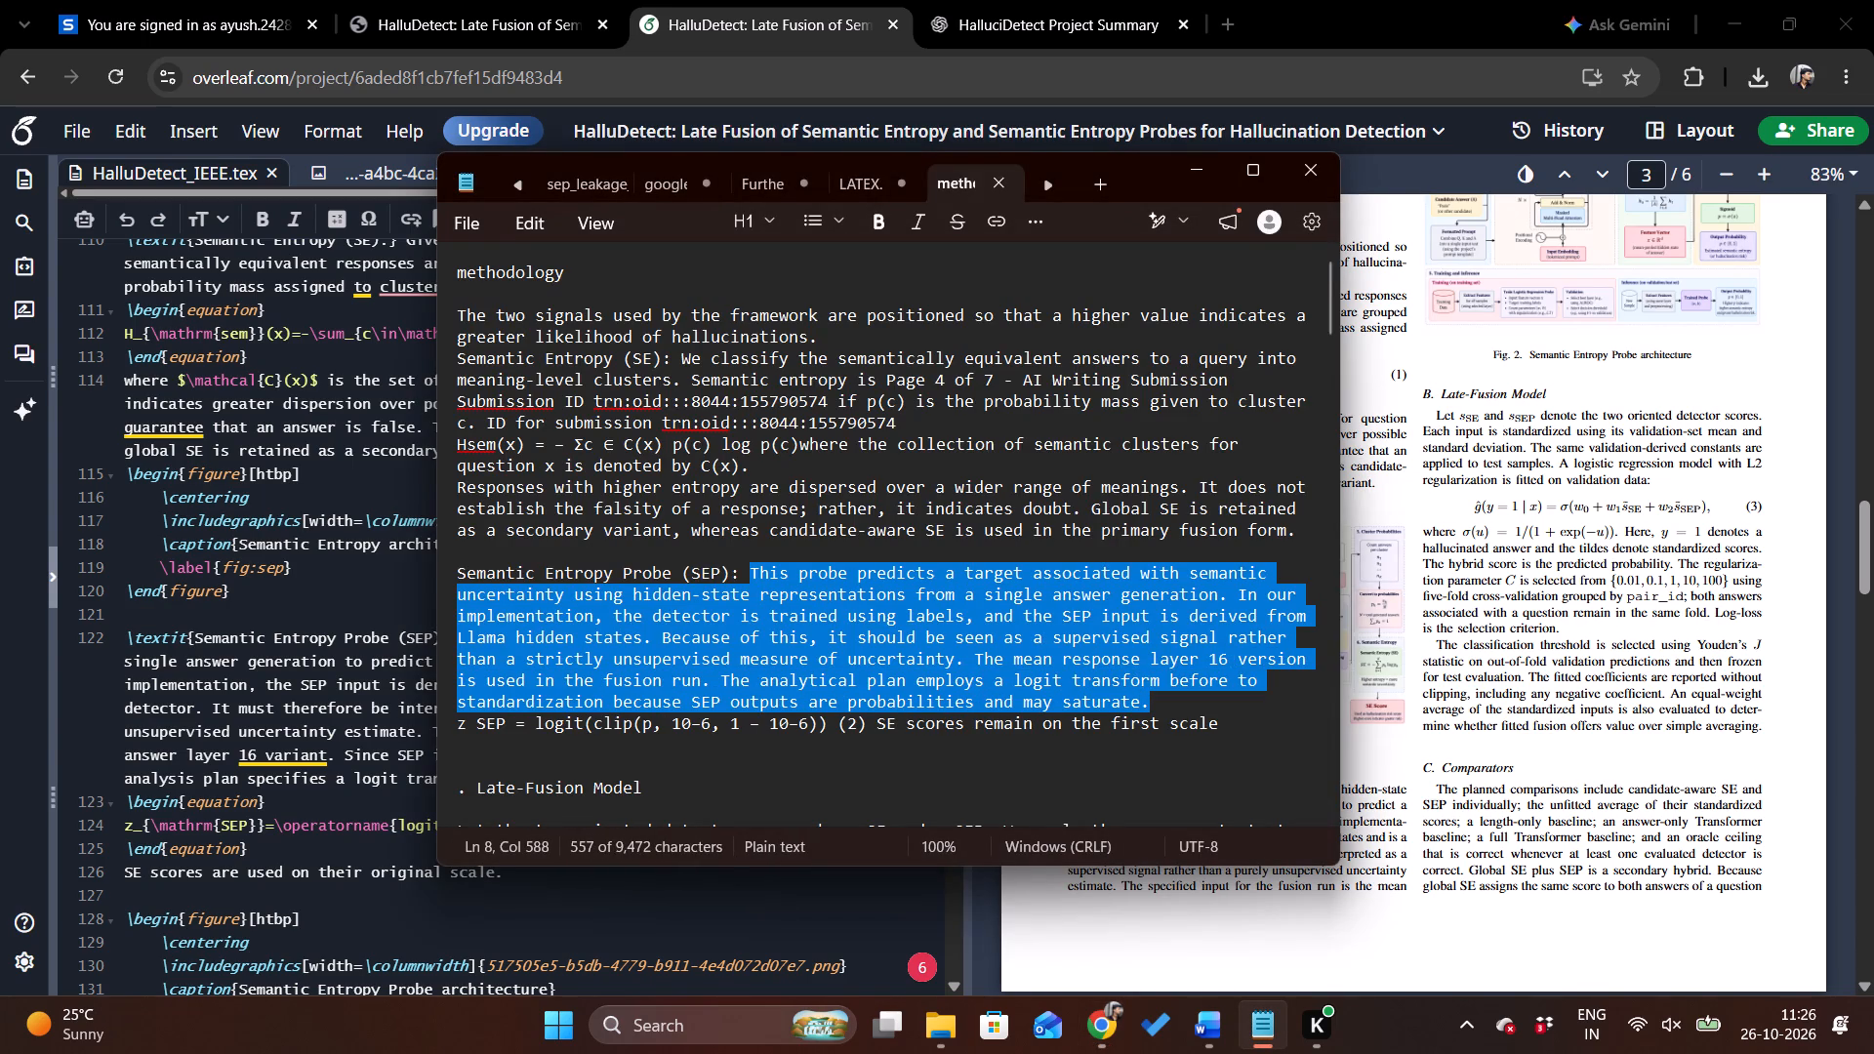
{"action": "left_click_drag", "start_coordinate": [1148, 700], "coordinate": [1147, 700]}
{"action": "key", "text": "ctrl+c"}
{"action": "key", "text": "alt+Tab"}
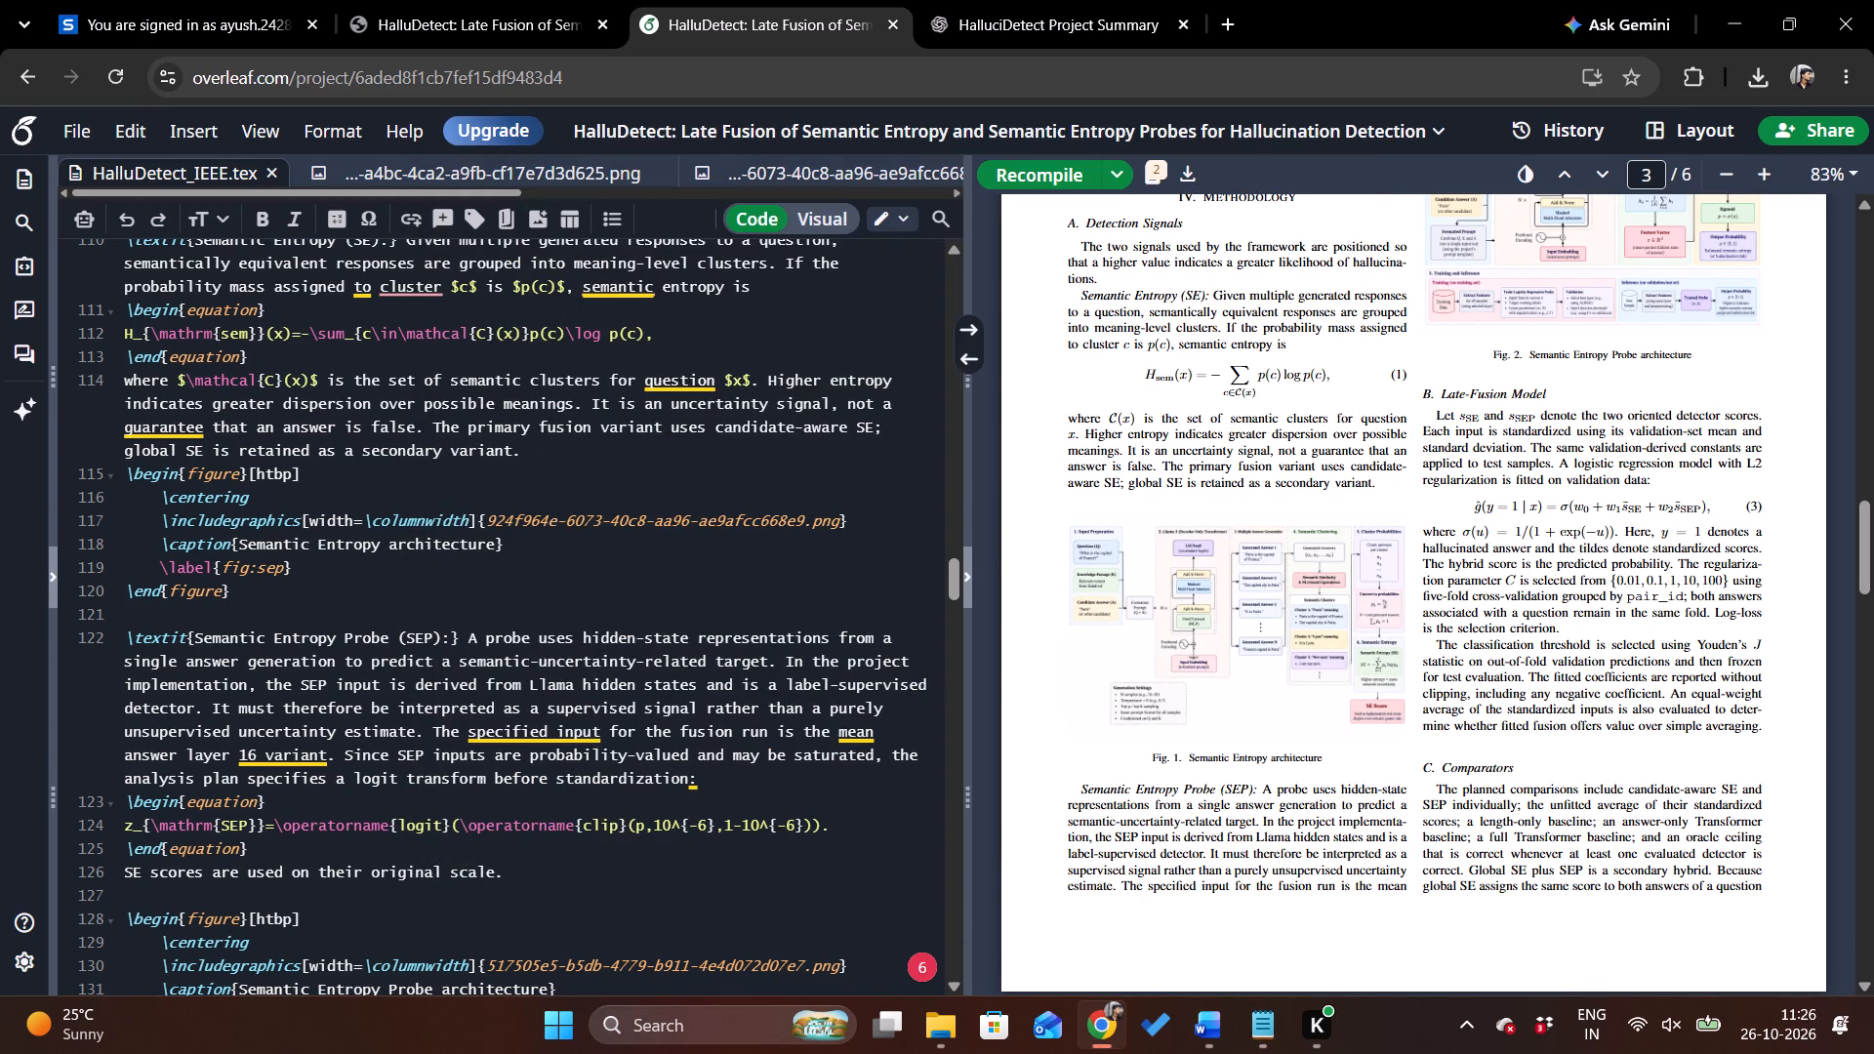
{"action": "left_click_drag", "start_coordinate": [471, 636], "coordinate": [709, 781]}
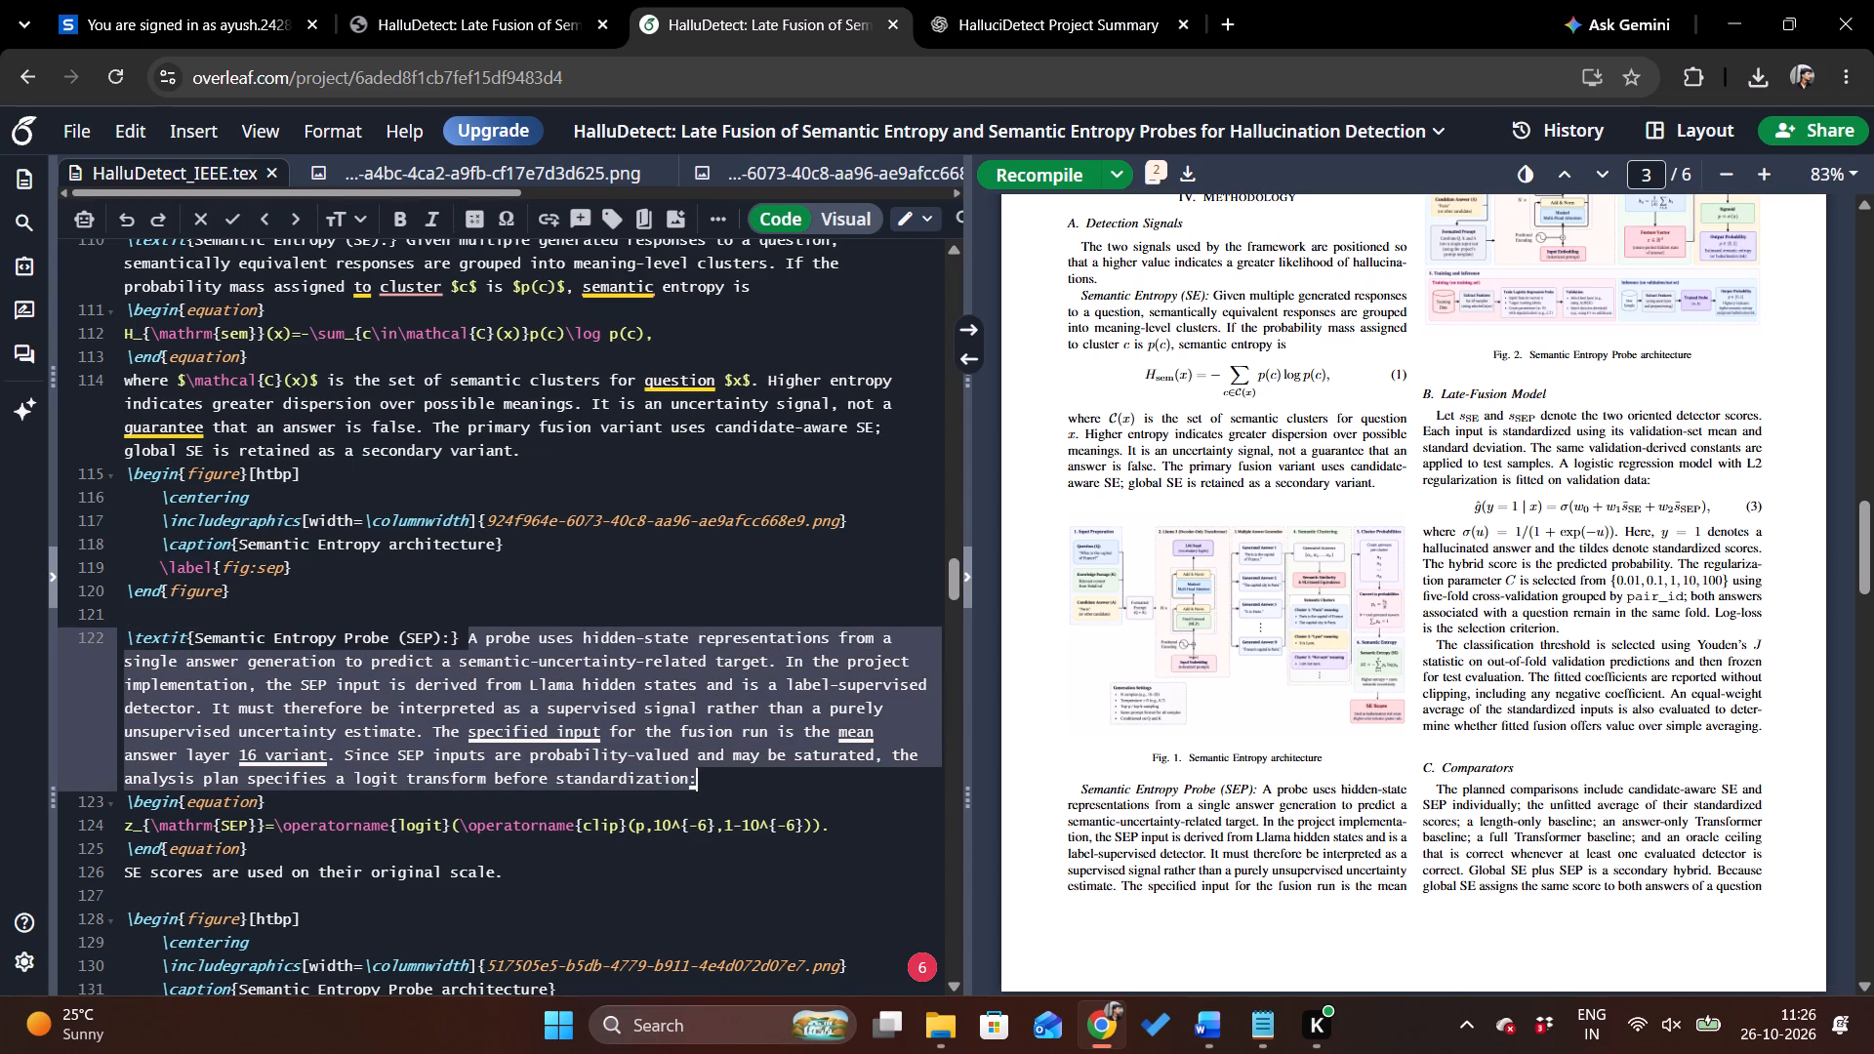
{"action": "left_click_drag", "start_coordinate": [709, 781], "coordinate": [713, 782]}
{"action": "key", "text": "ctrl+v"}
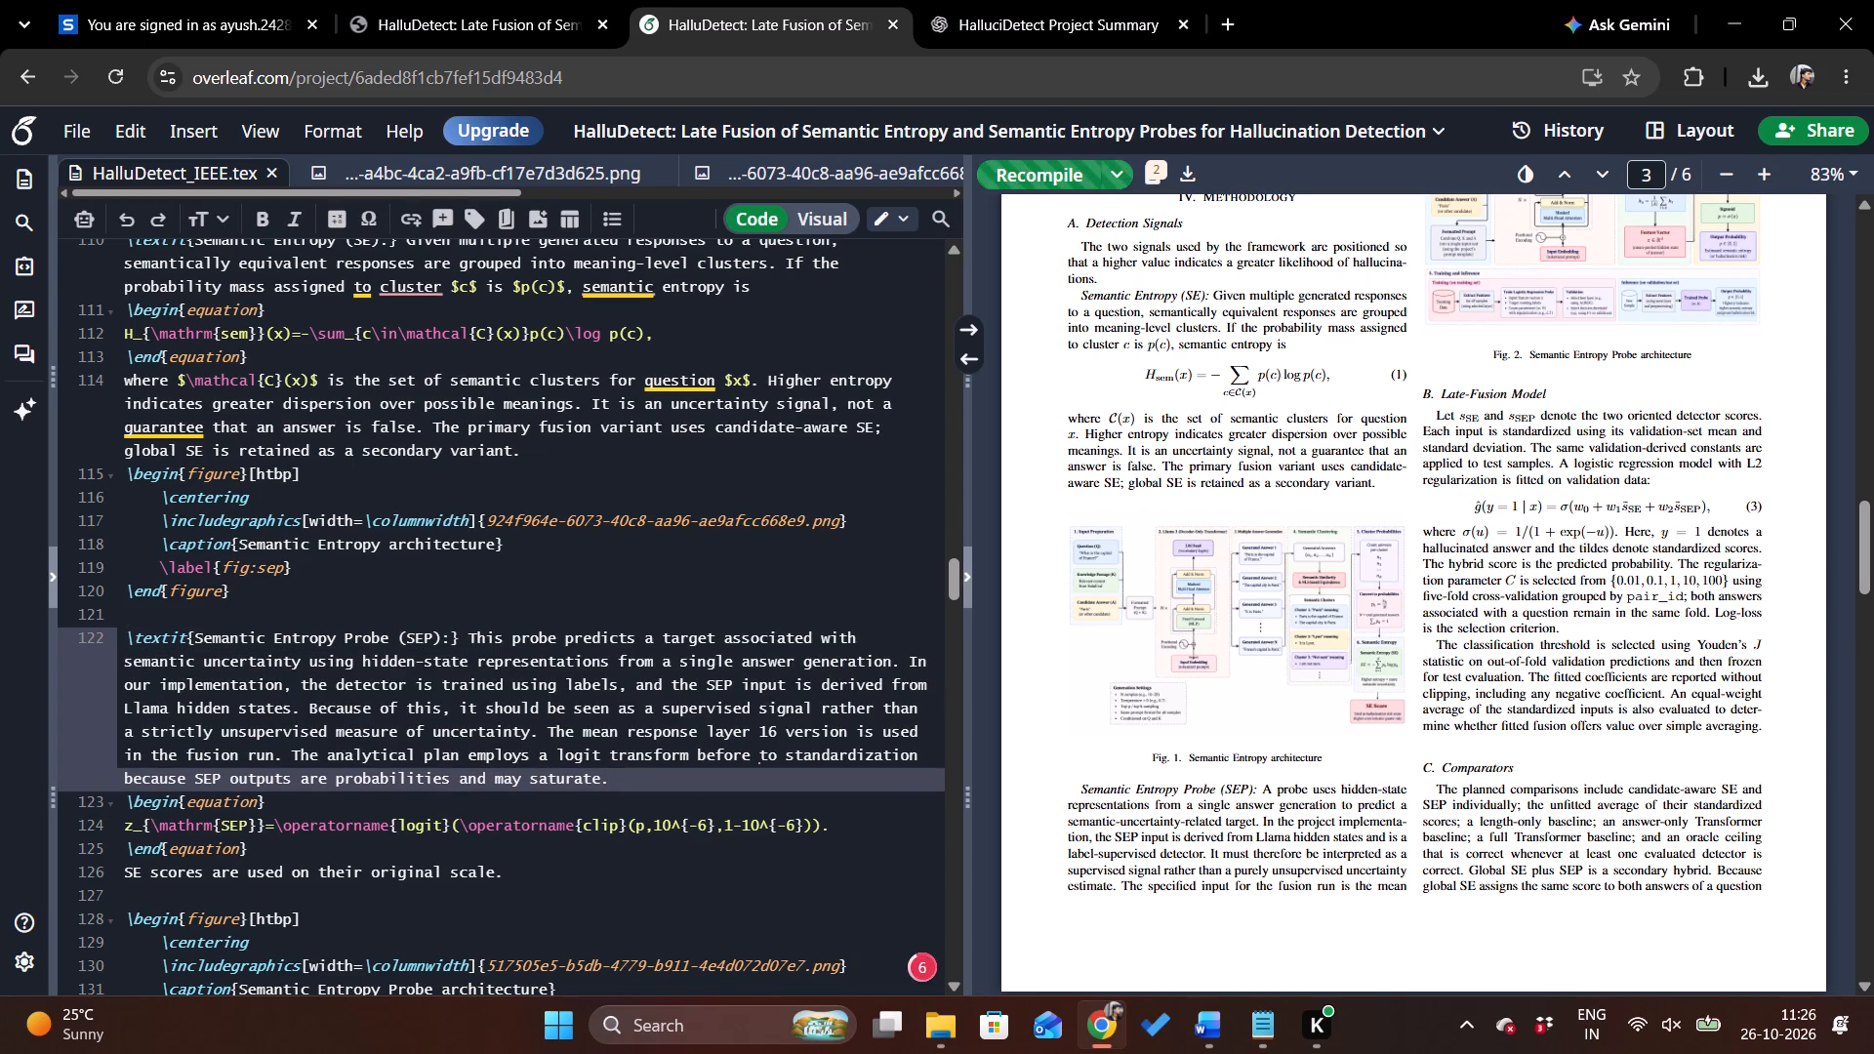
{"action": "key", "text": "BackSpace"}
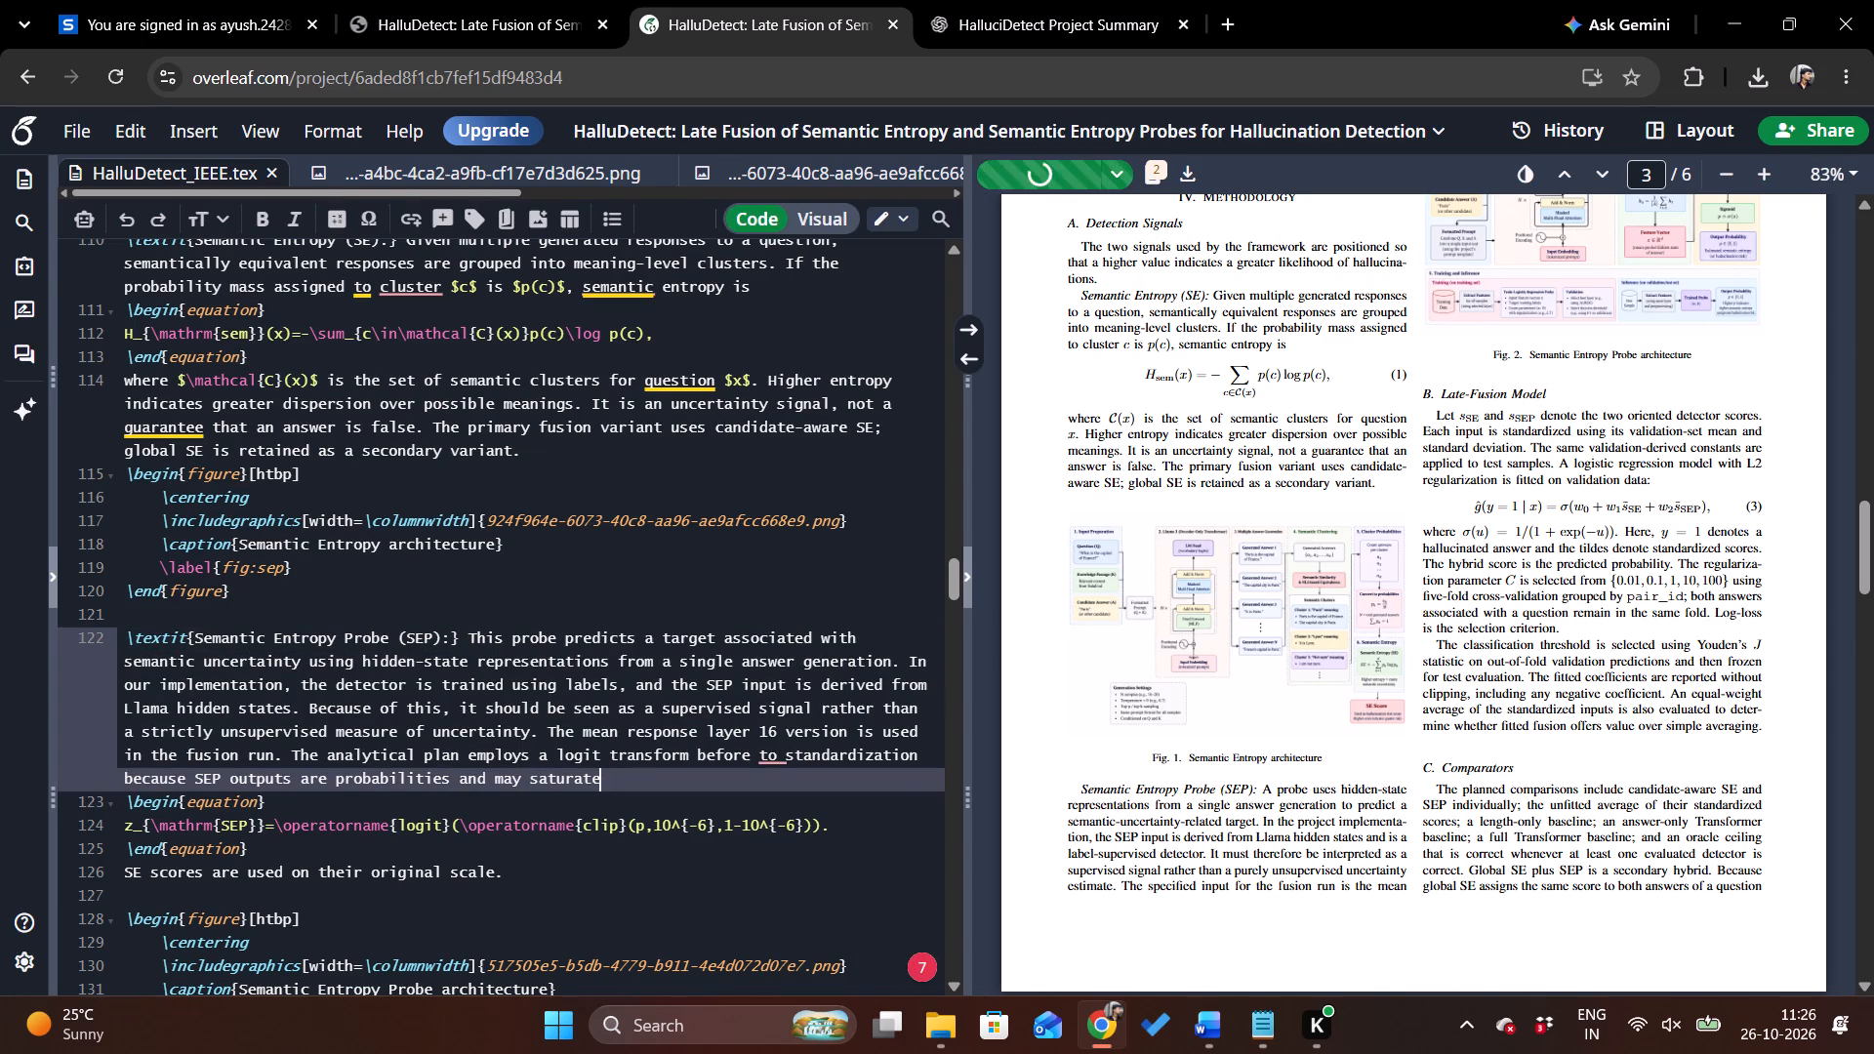
{"action": "key", "text": "shift+colon"}
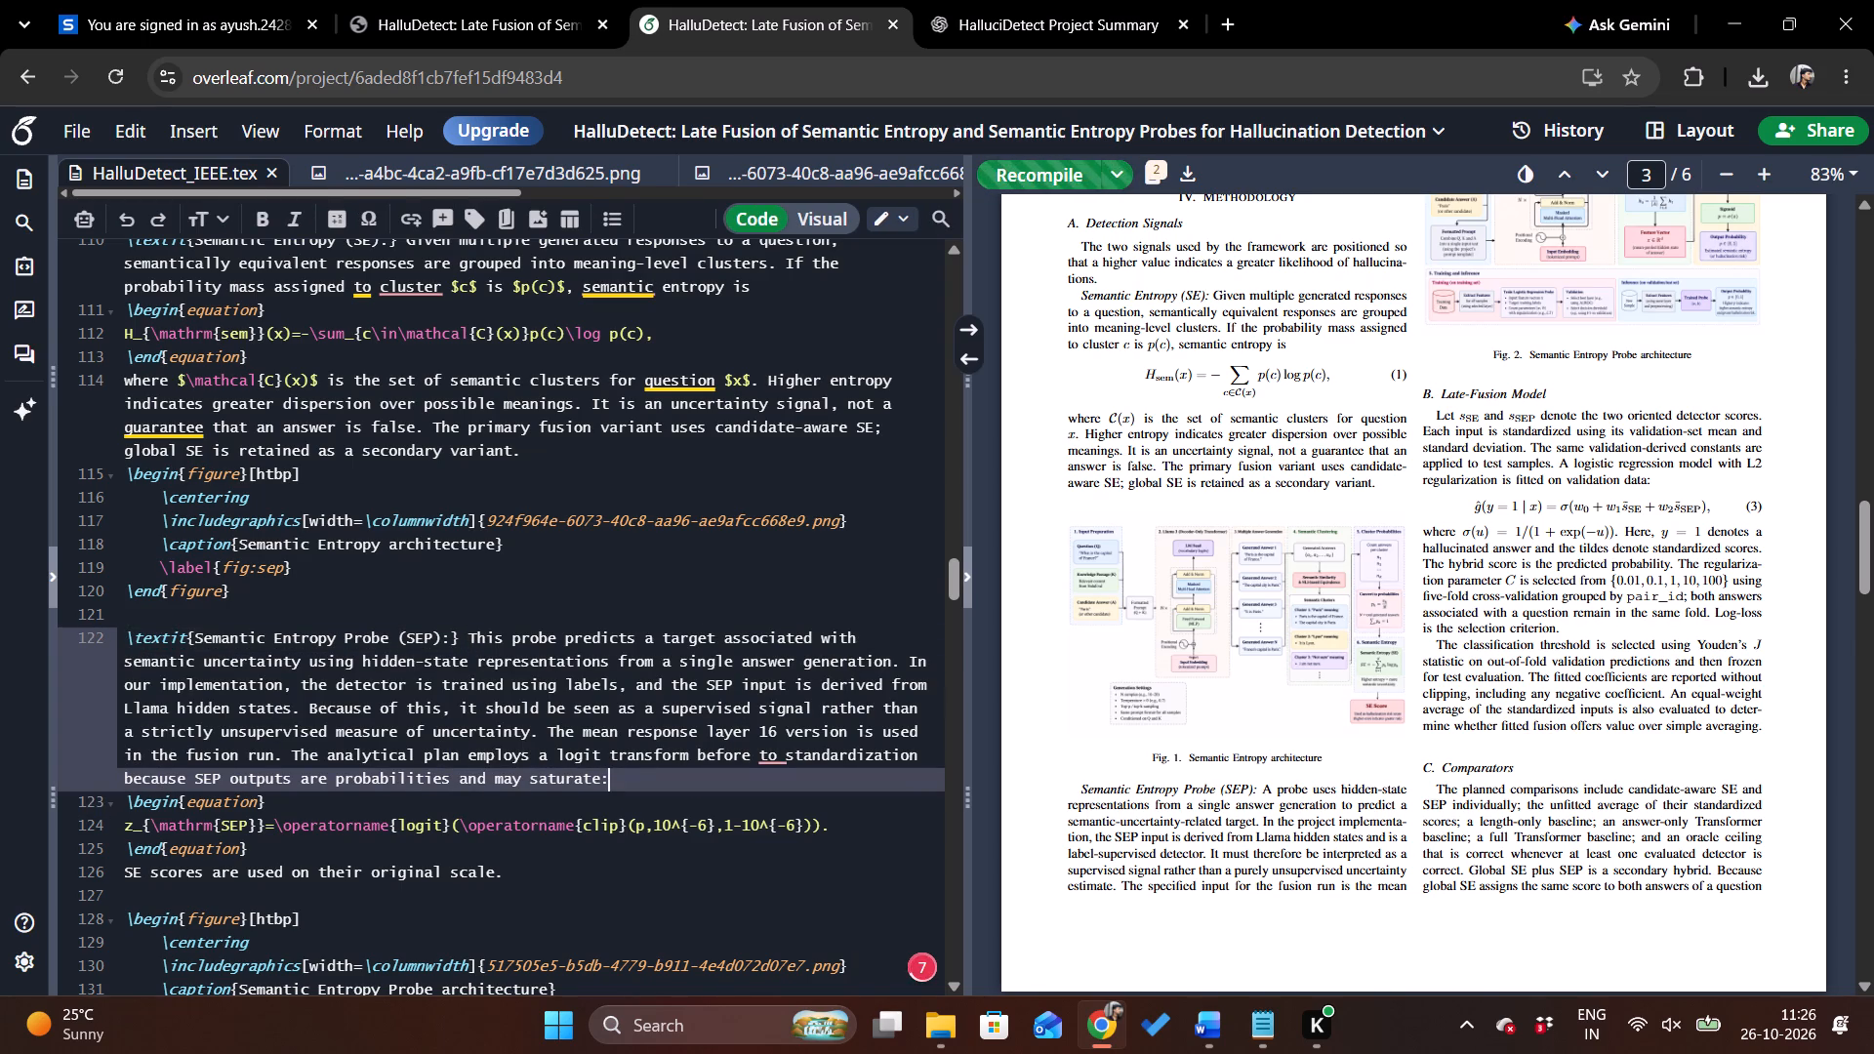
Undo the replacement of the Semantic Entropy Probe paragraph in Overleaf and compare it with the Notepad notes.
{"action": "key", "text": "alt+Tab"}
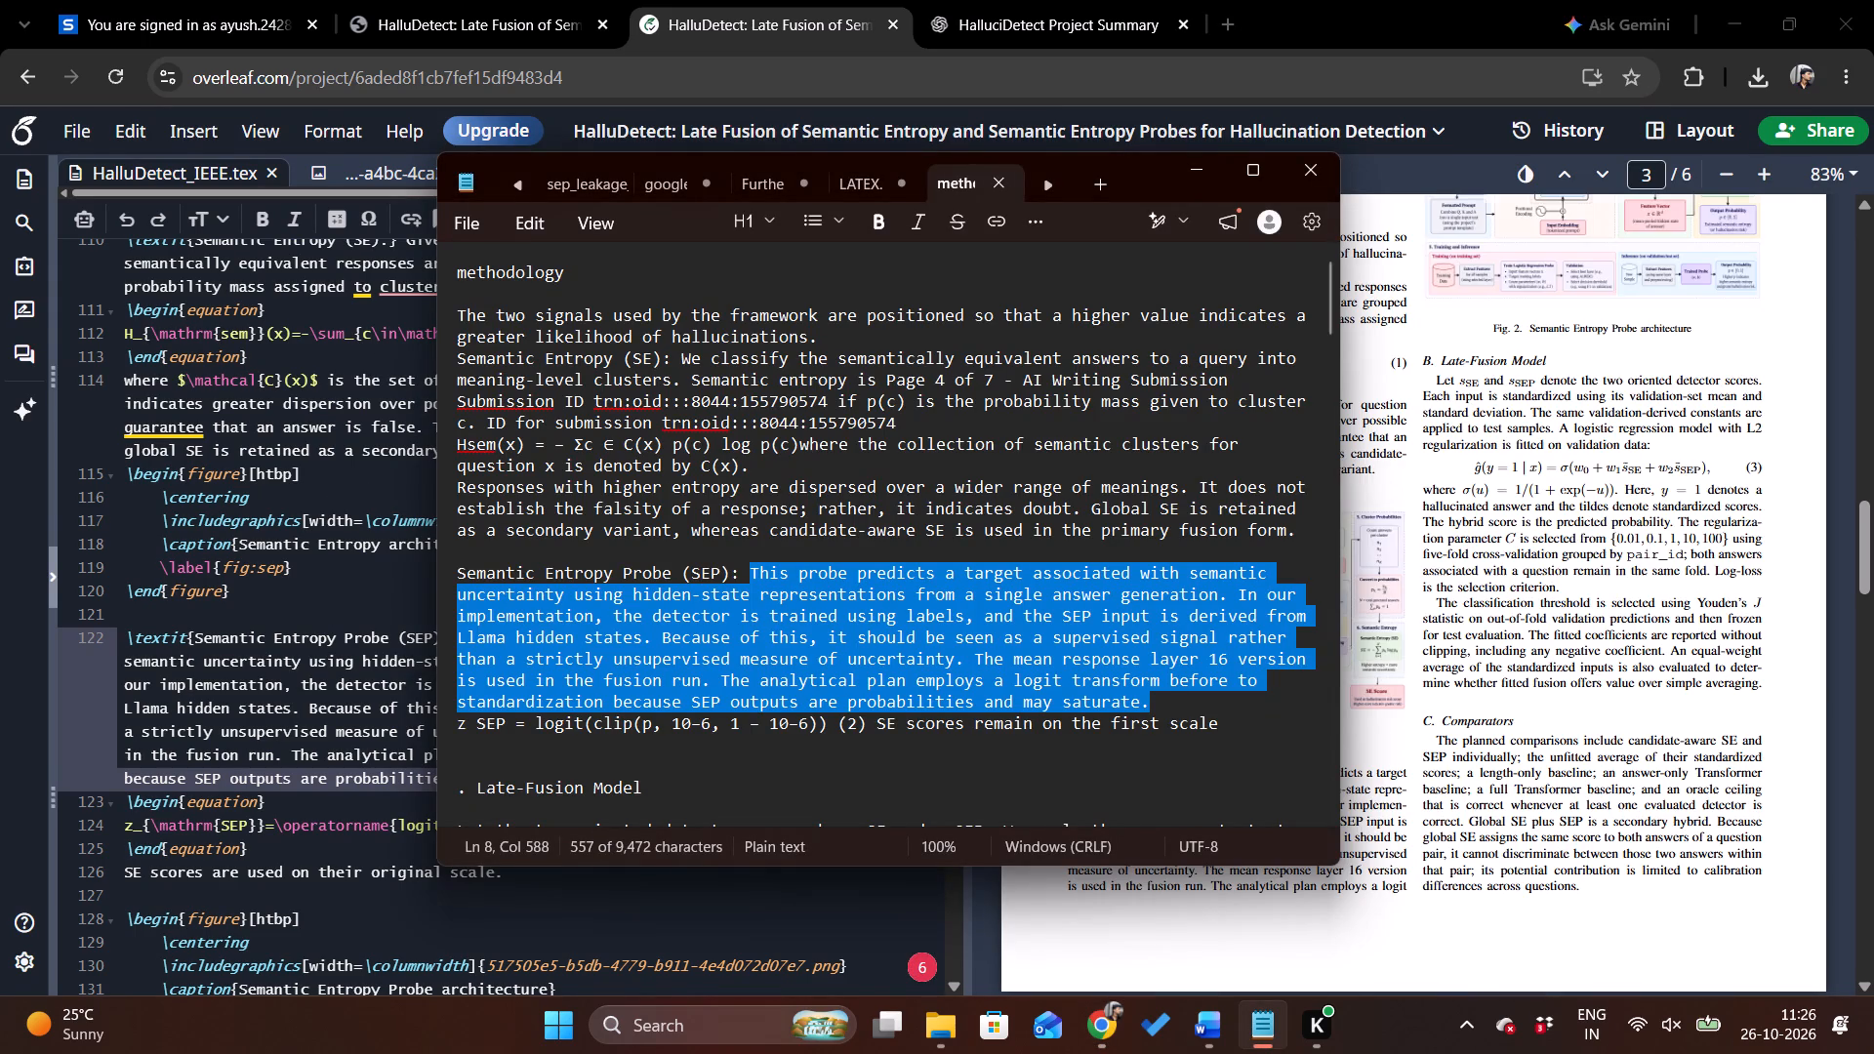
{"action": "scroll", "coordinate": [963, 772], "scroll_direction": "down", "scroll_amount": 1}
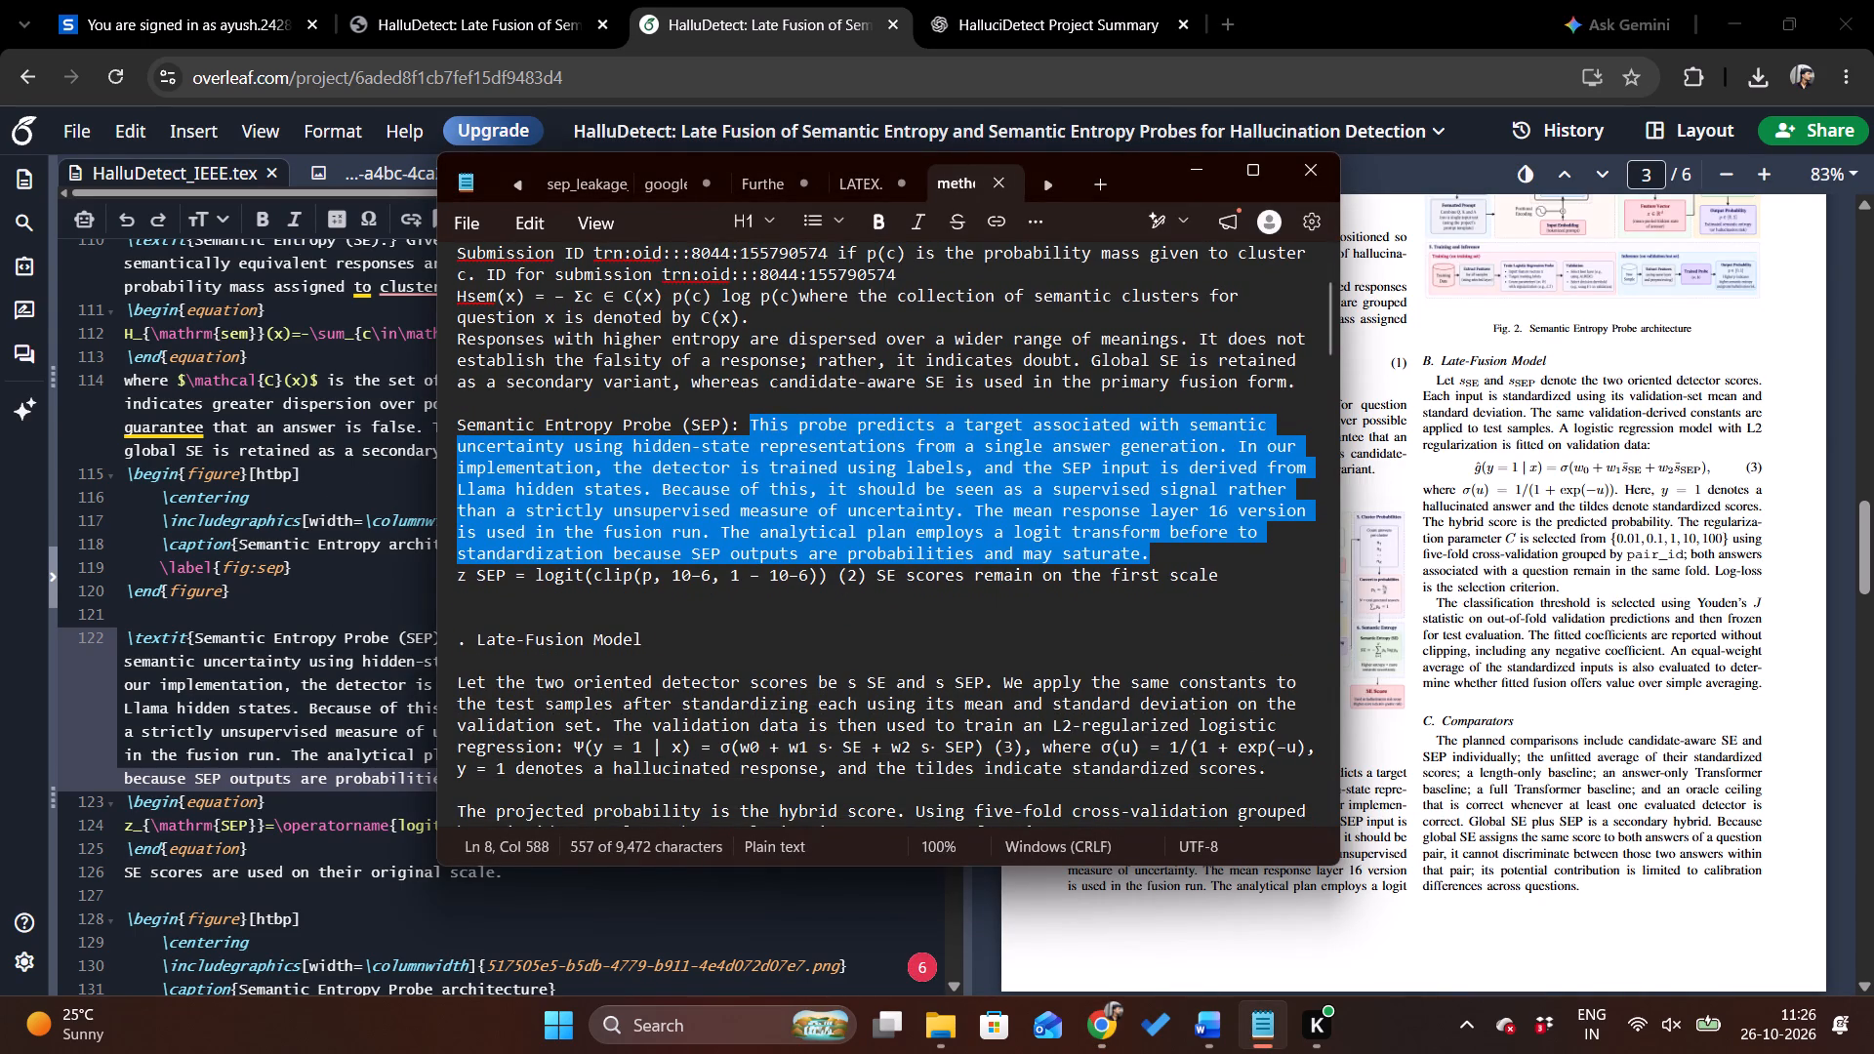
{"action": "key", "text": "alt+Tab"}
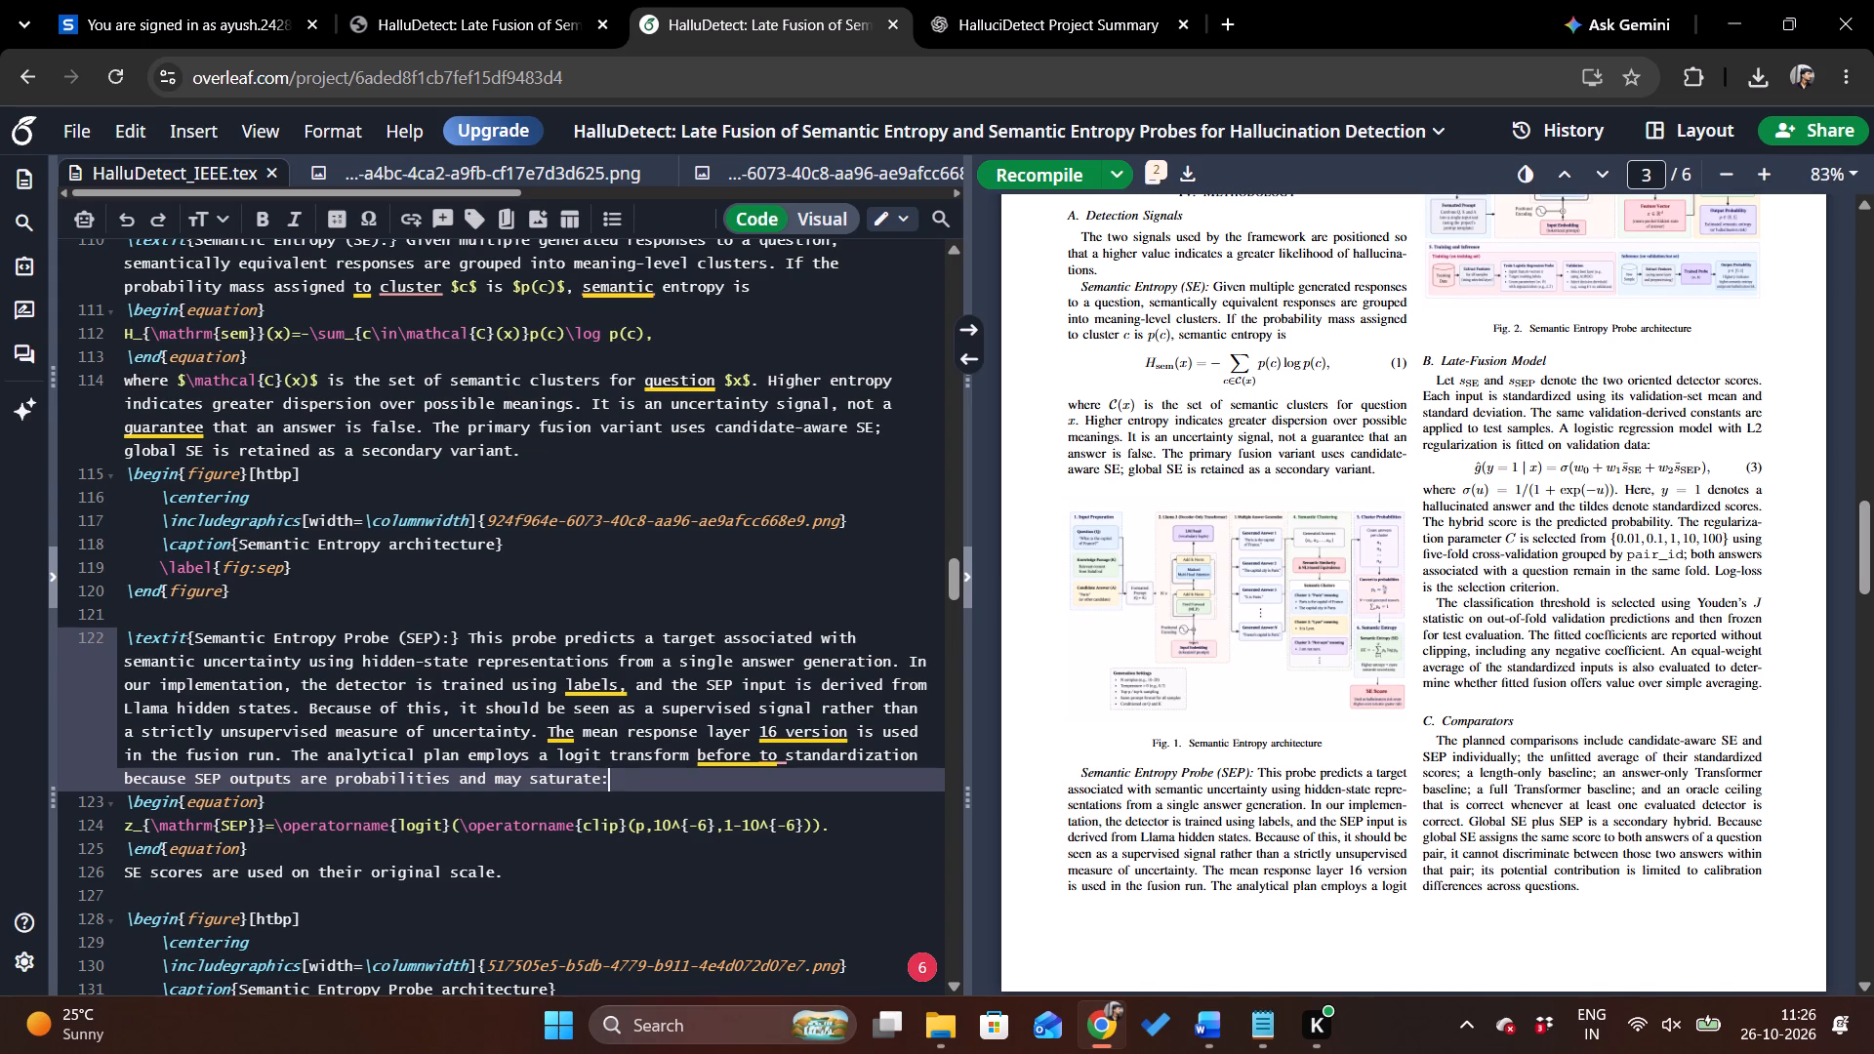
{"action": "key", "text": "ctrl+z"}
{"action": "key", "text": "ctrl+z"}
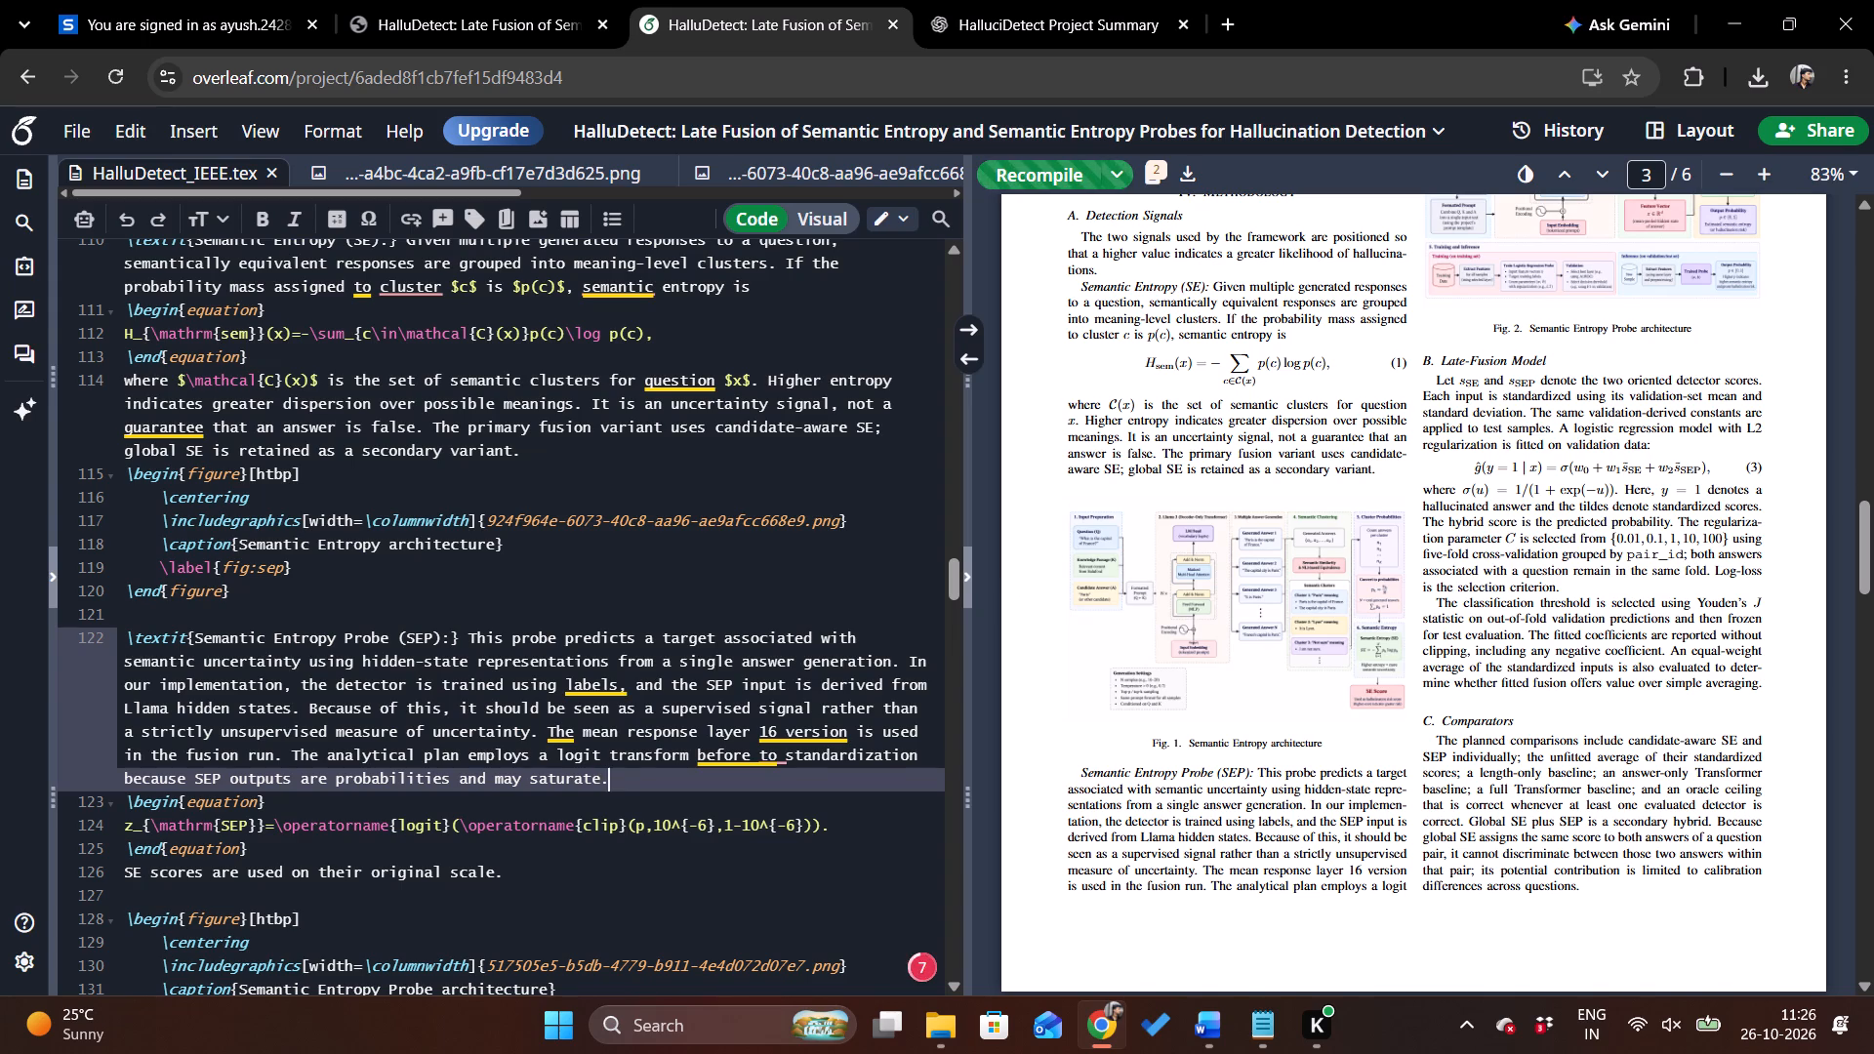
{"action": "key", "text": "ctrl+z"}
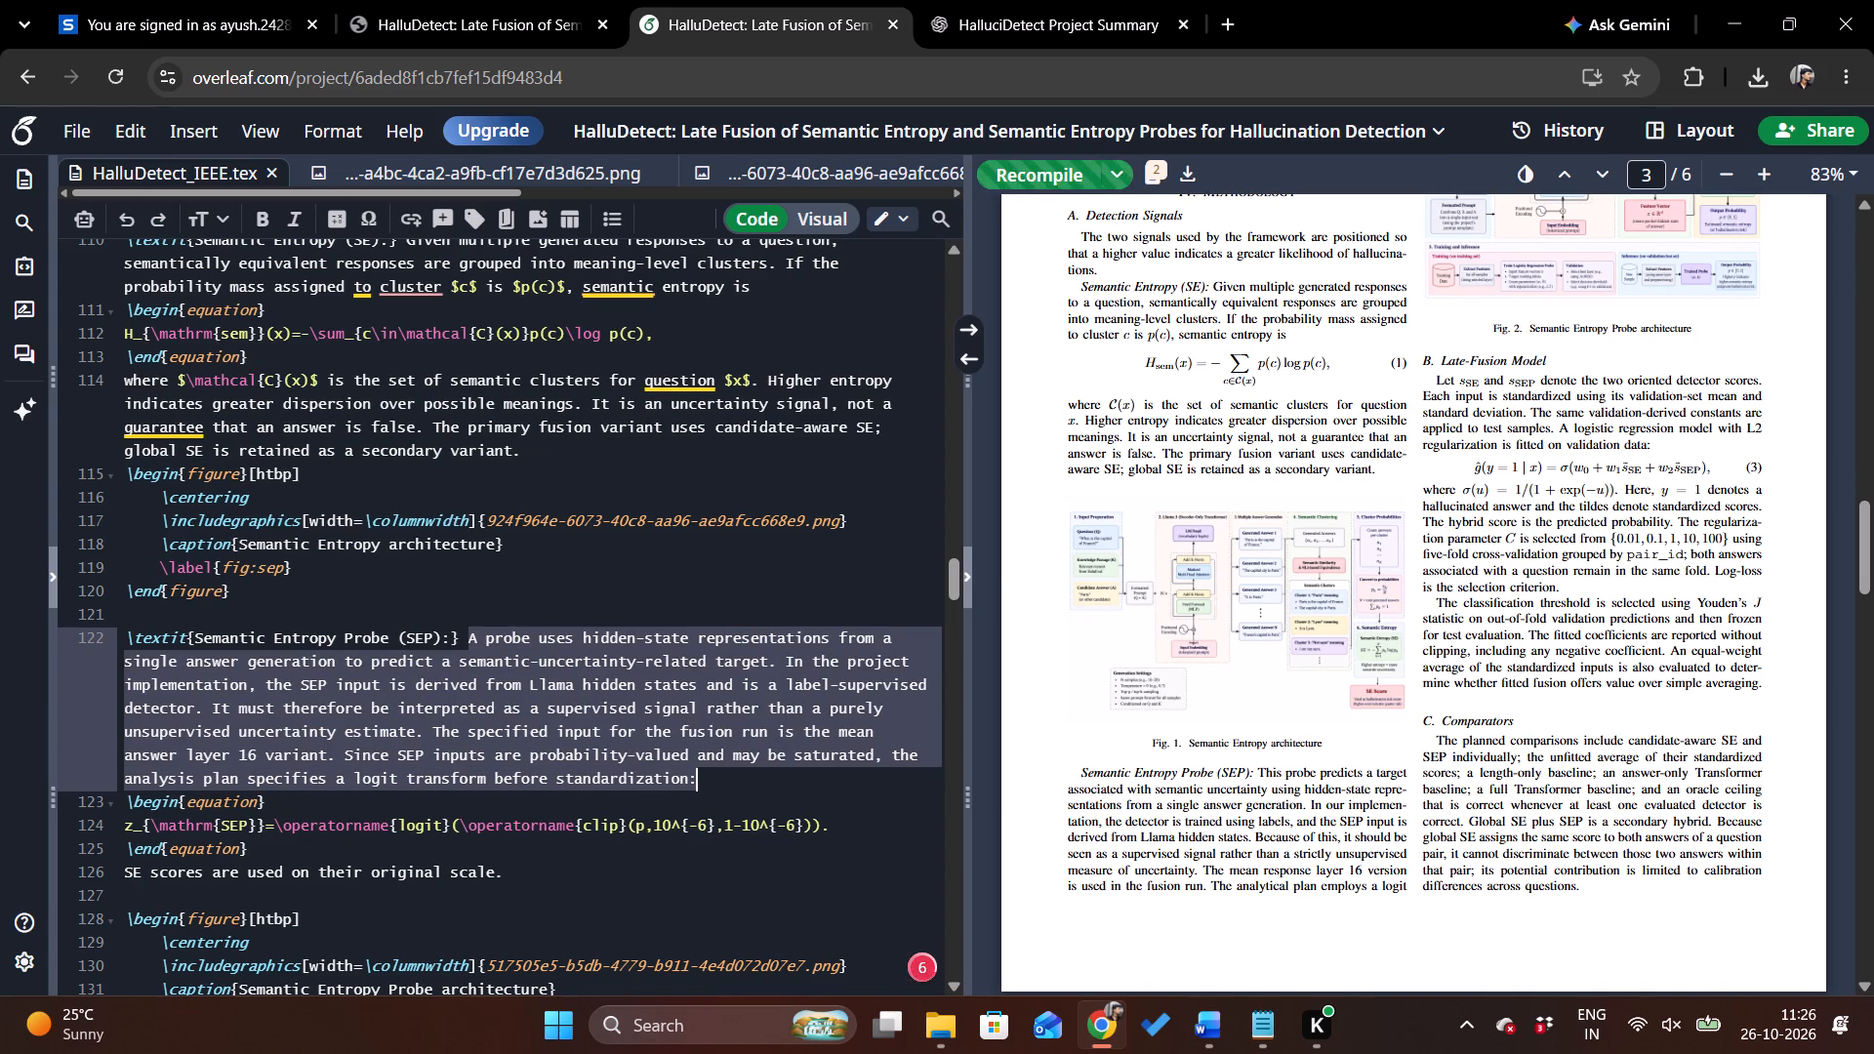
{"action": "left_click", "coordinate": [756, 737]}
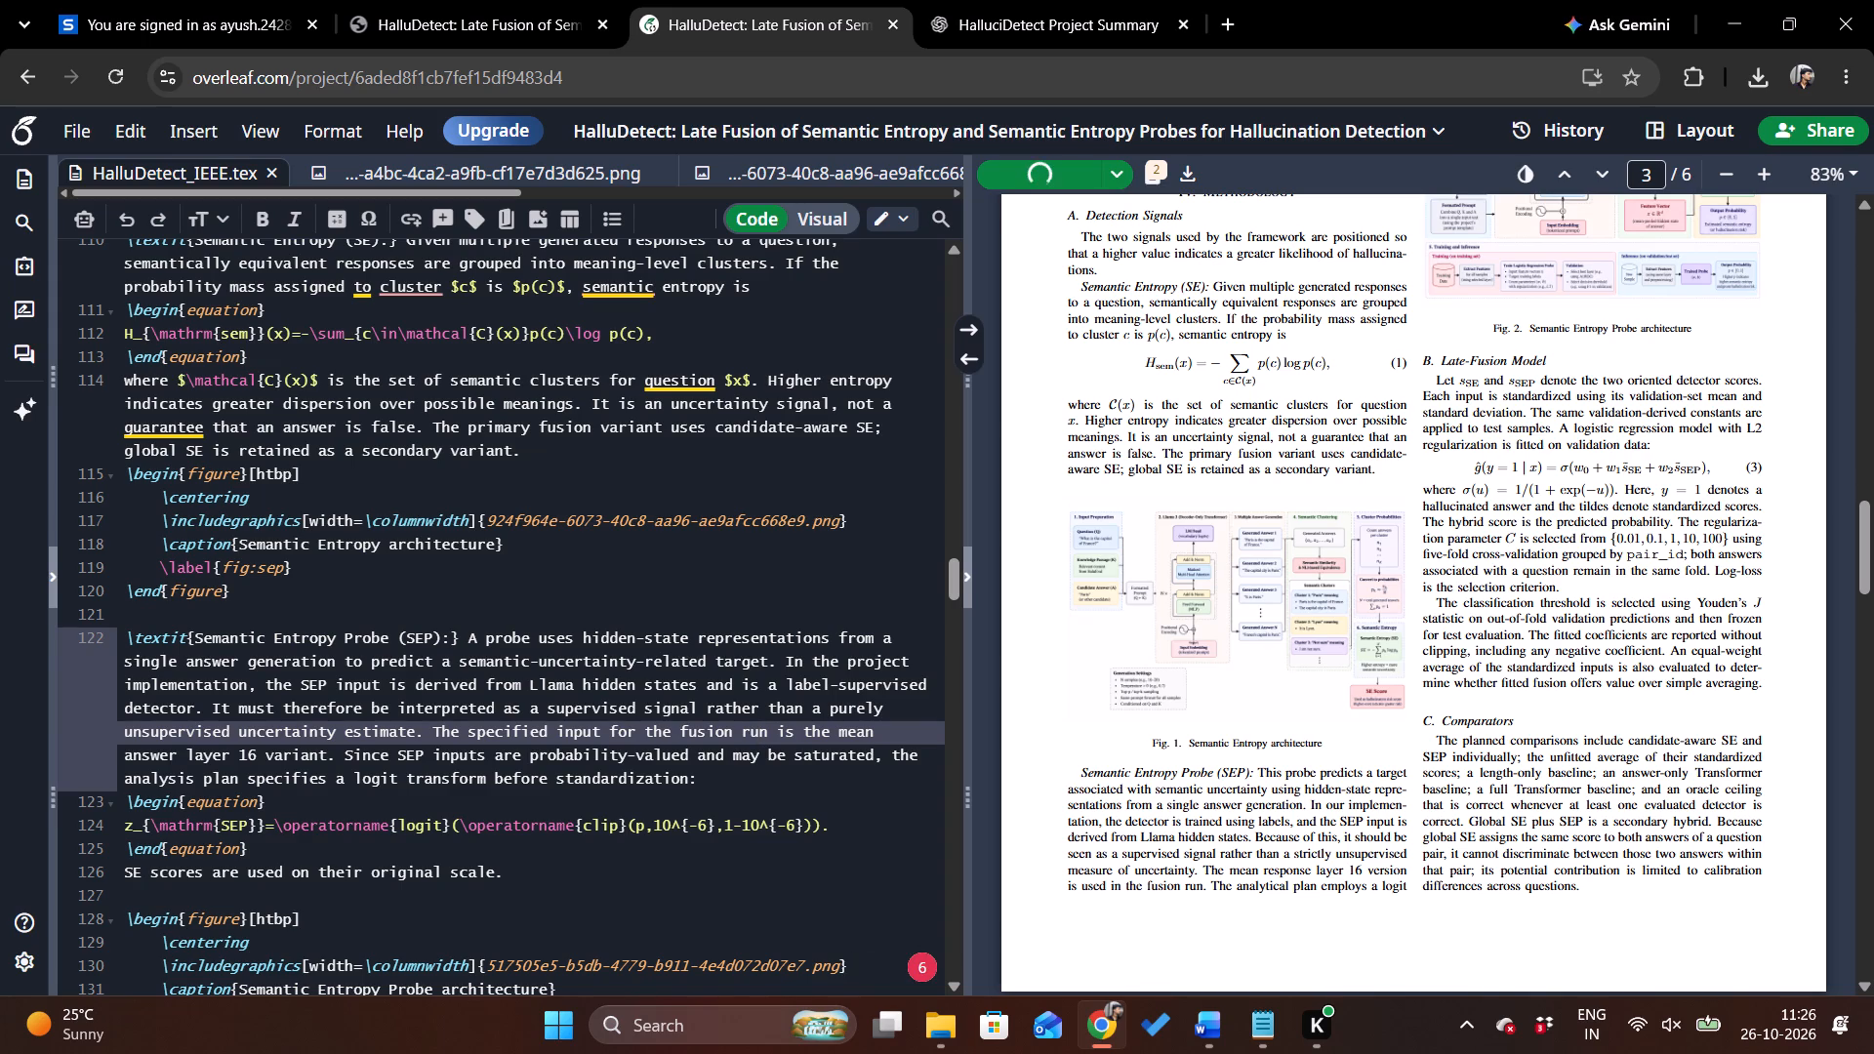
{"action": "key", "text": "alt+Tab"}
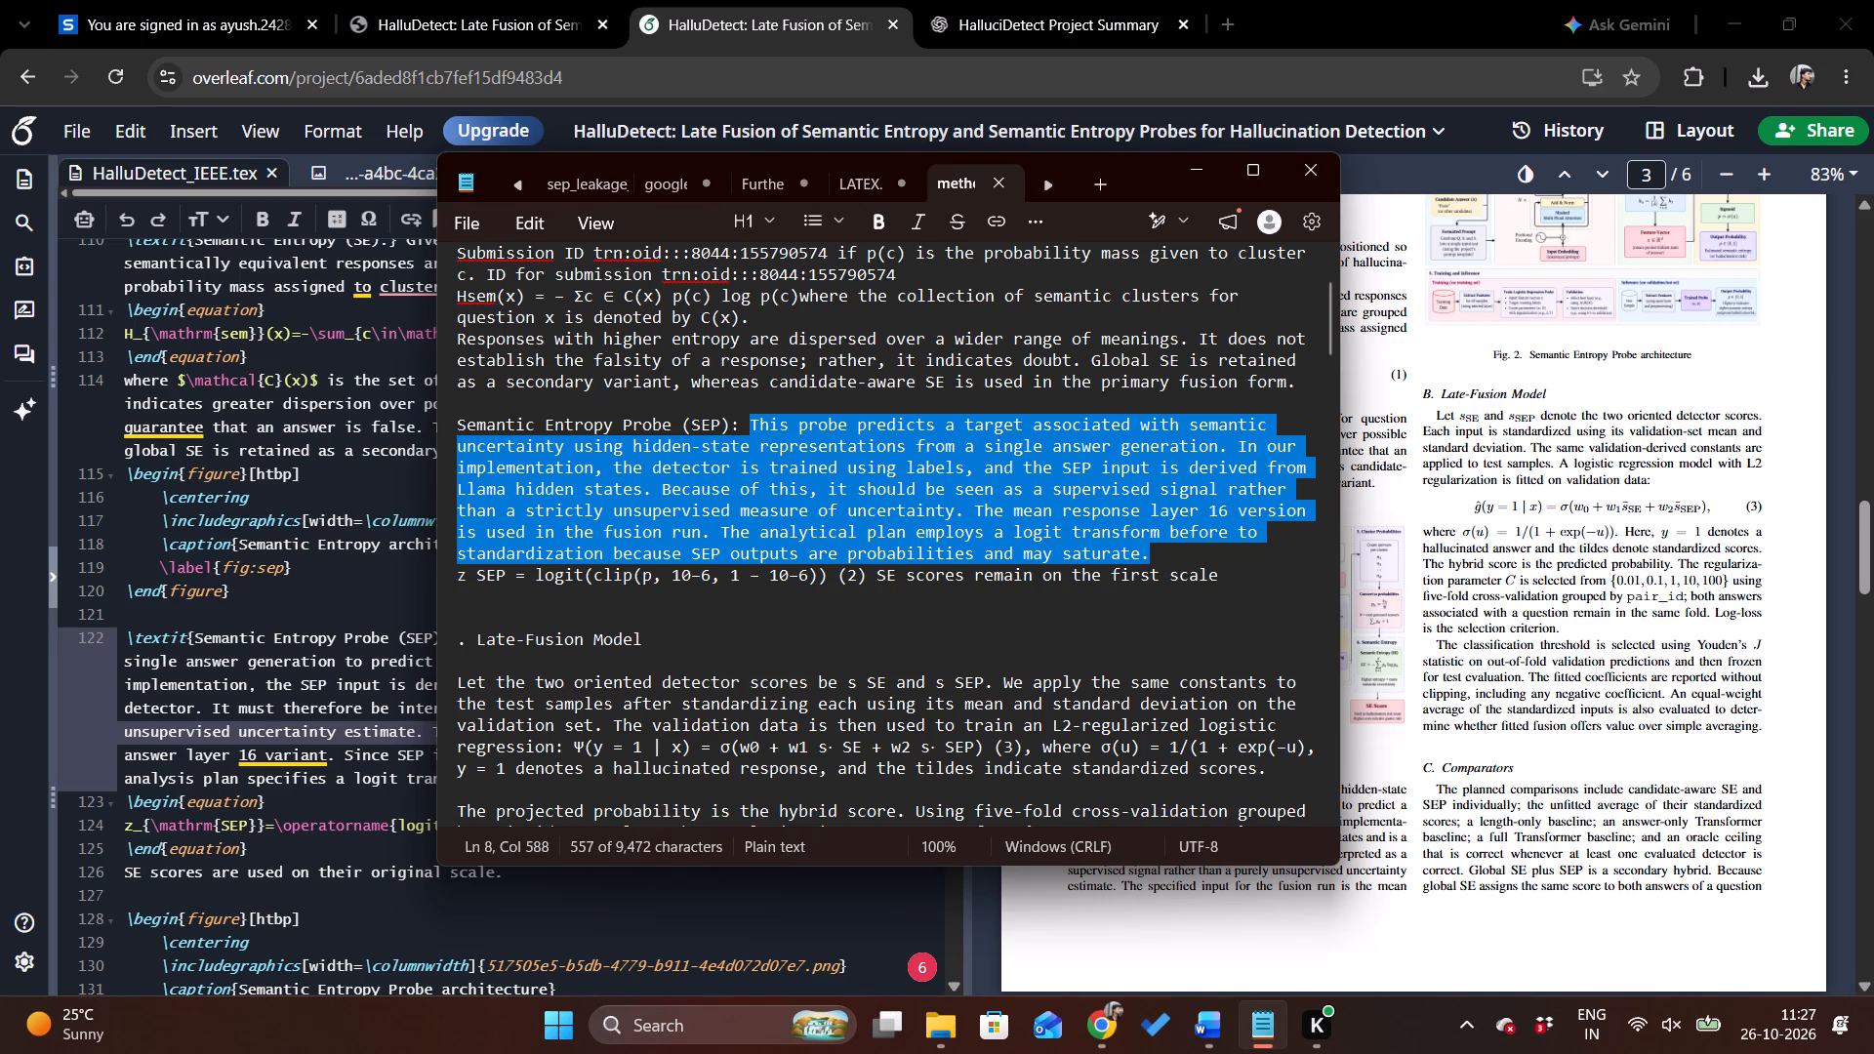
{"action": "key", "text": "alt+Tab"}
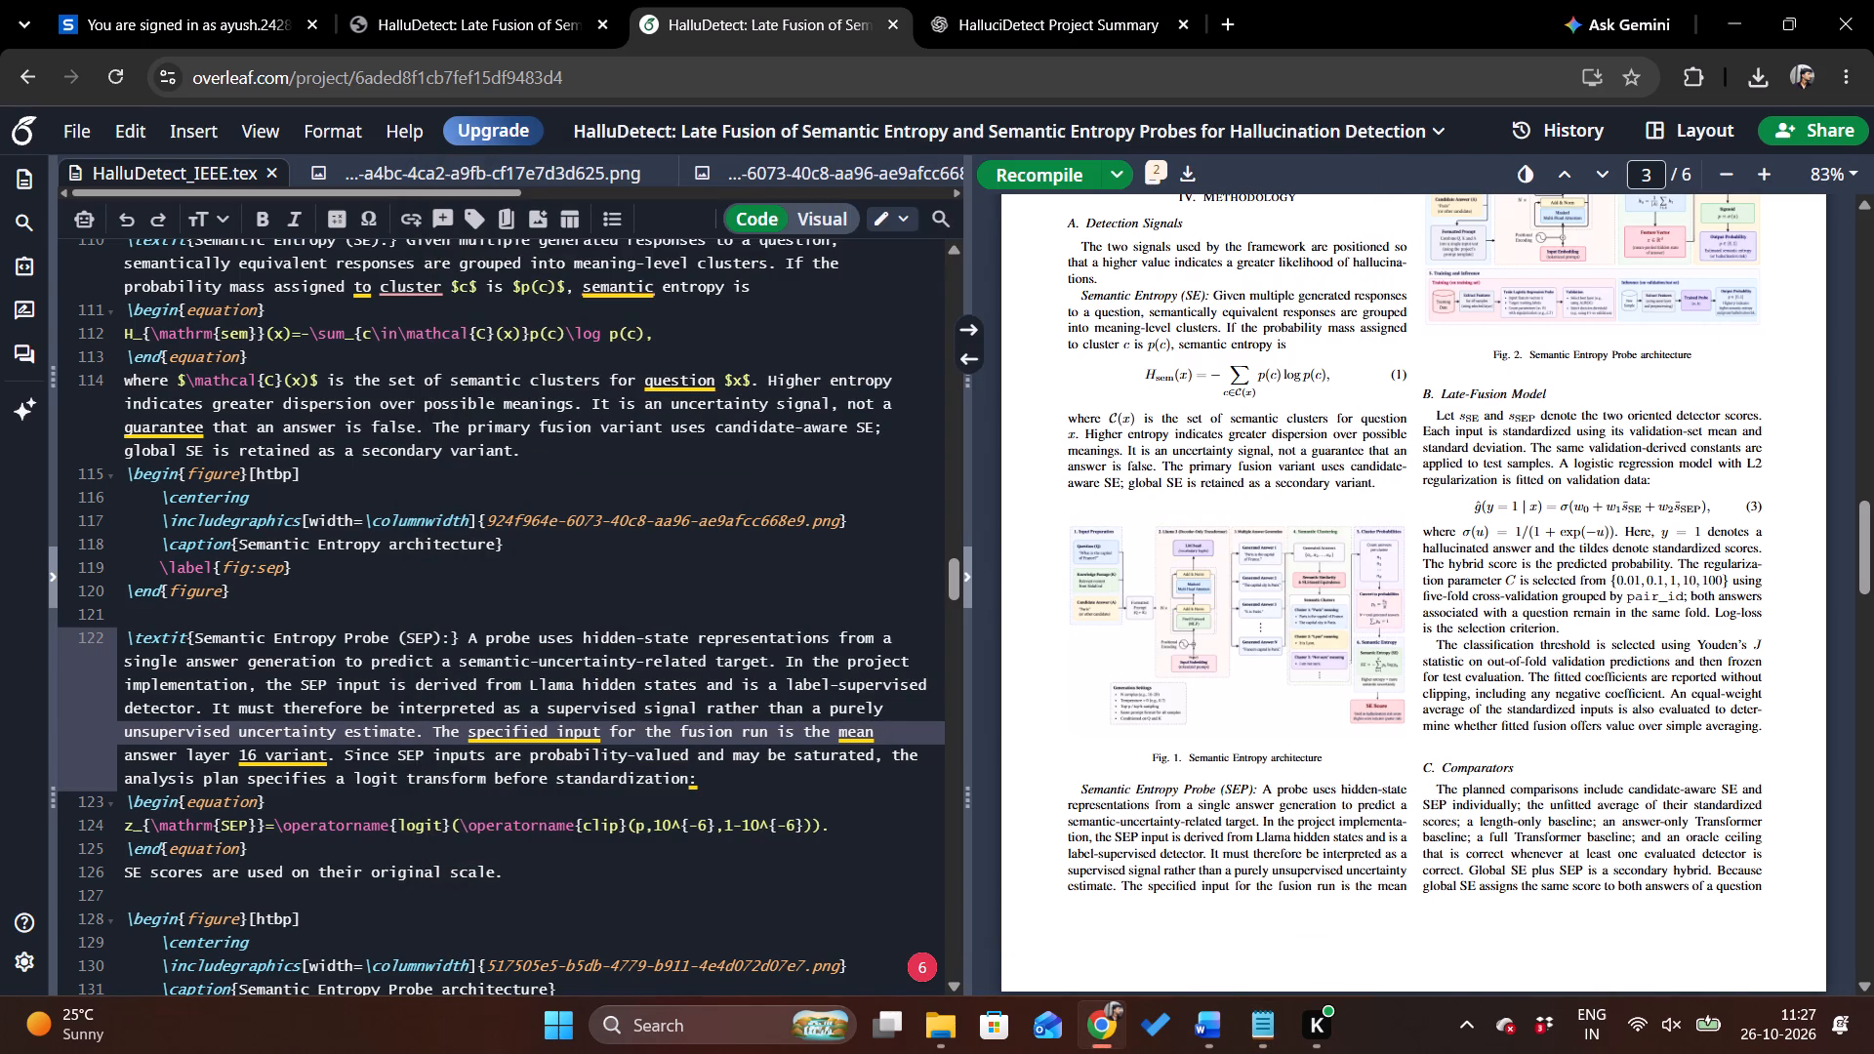
Redo the replacement of the Semantic Entropy Probe paragraph in Overleaf and end it with a colon after "may saturate".
{"action": "left_click", "coordinate": [734, 790]}
{"action": "key", "text": "ctrl+y"}
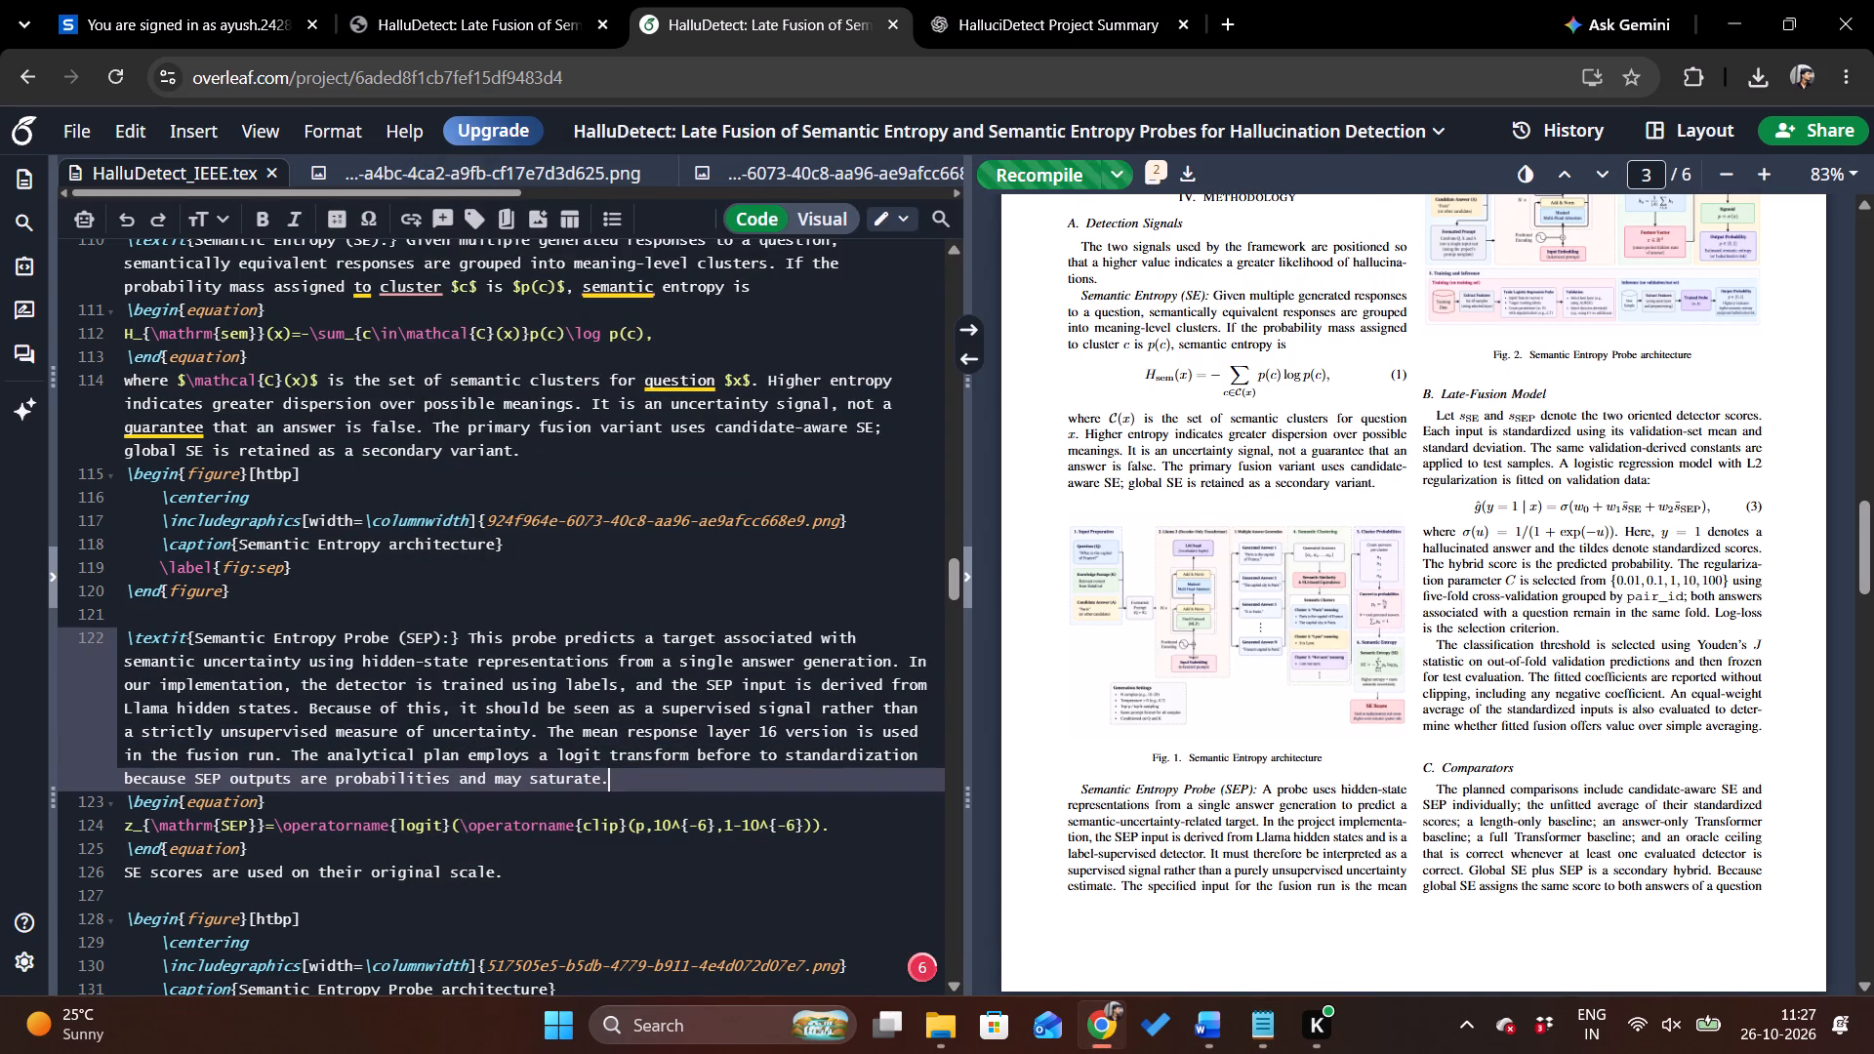
{"action": "key", "text": "ctrl+y"}
{"action": "key", "text": "alt+Tab"}
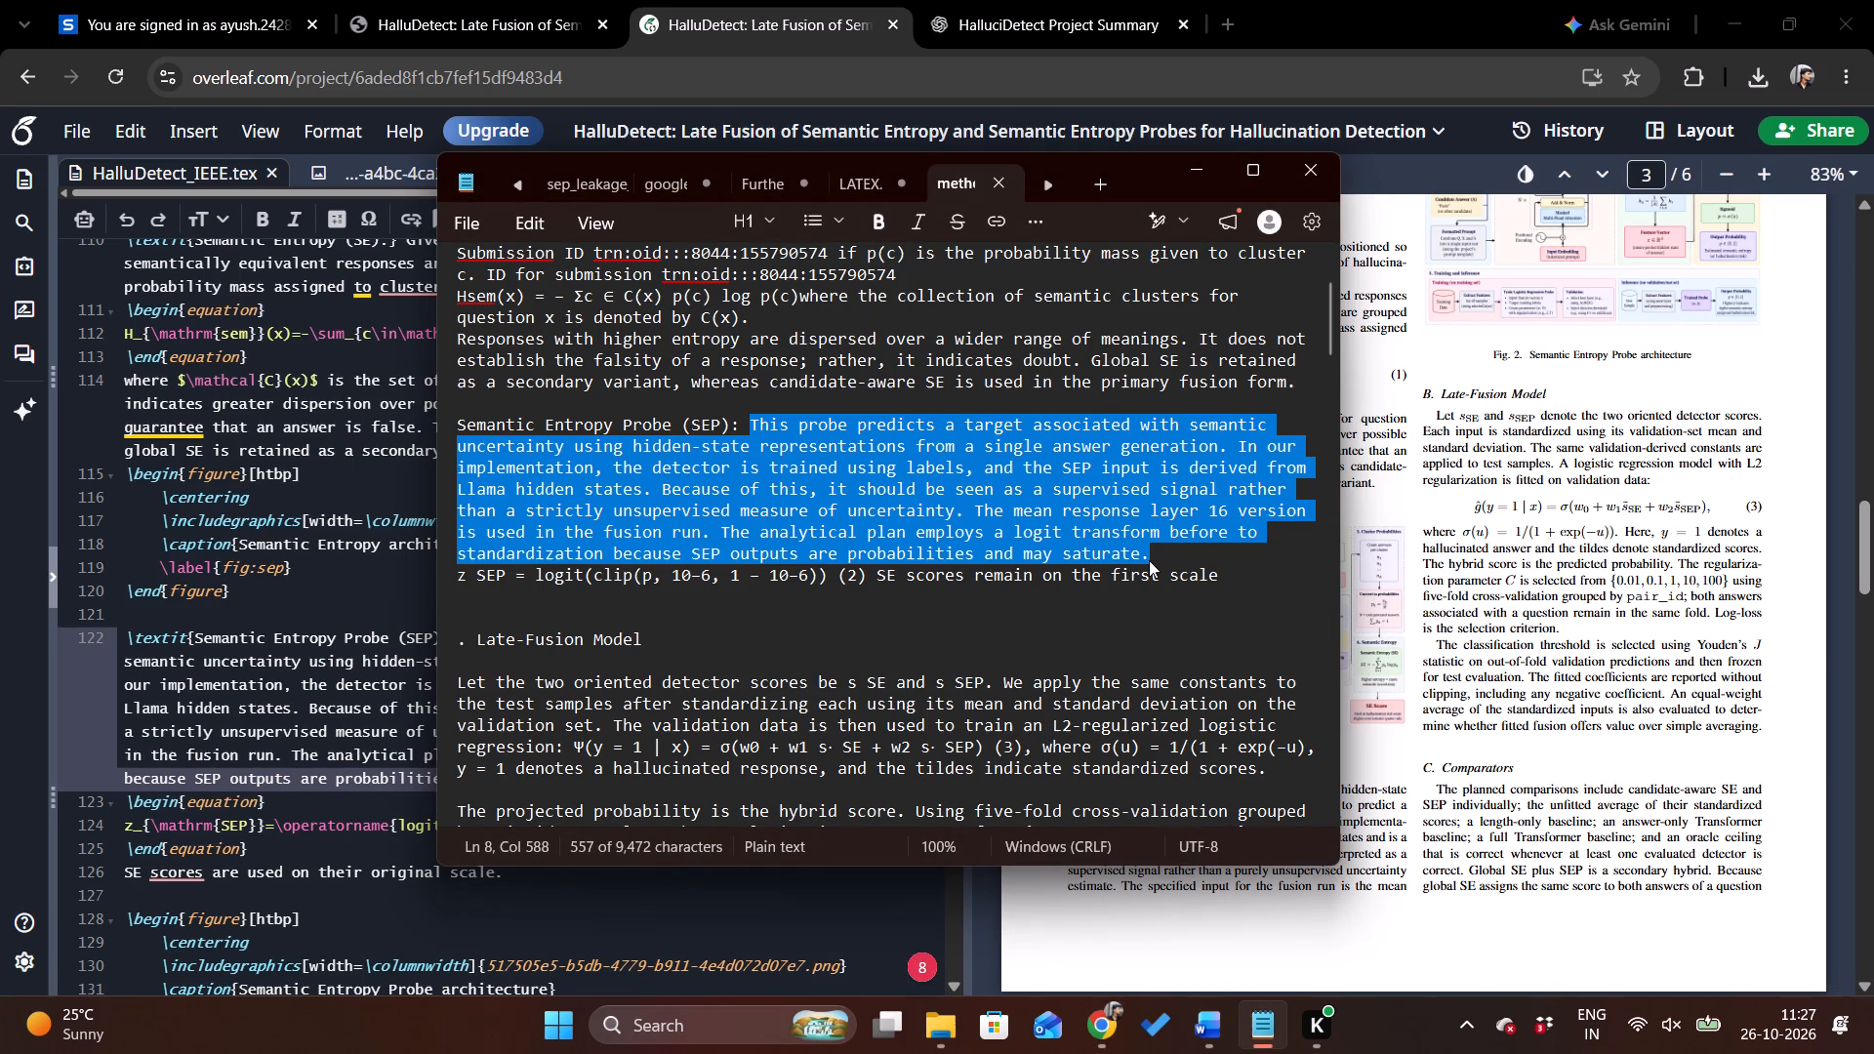
{"action": "key", "text": "alt+Tab"}
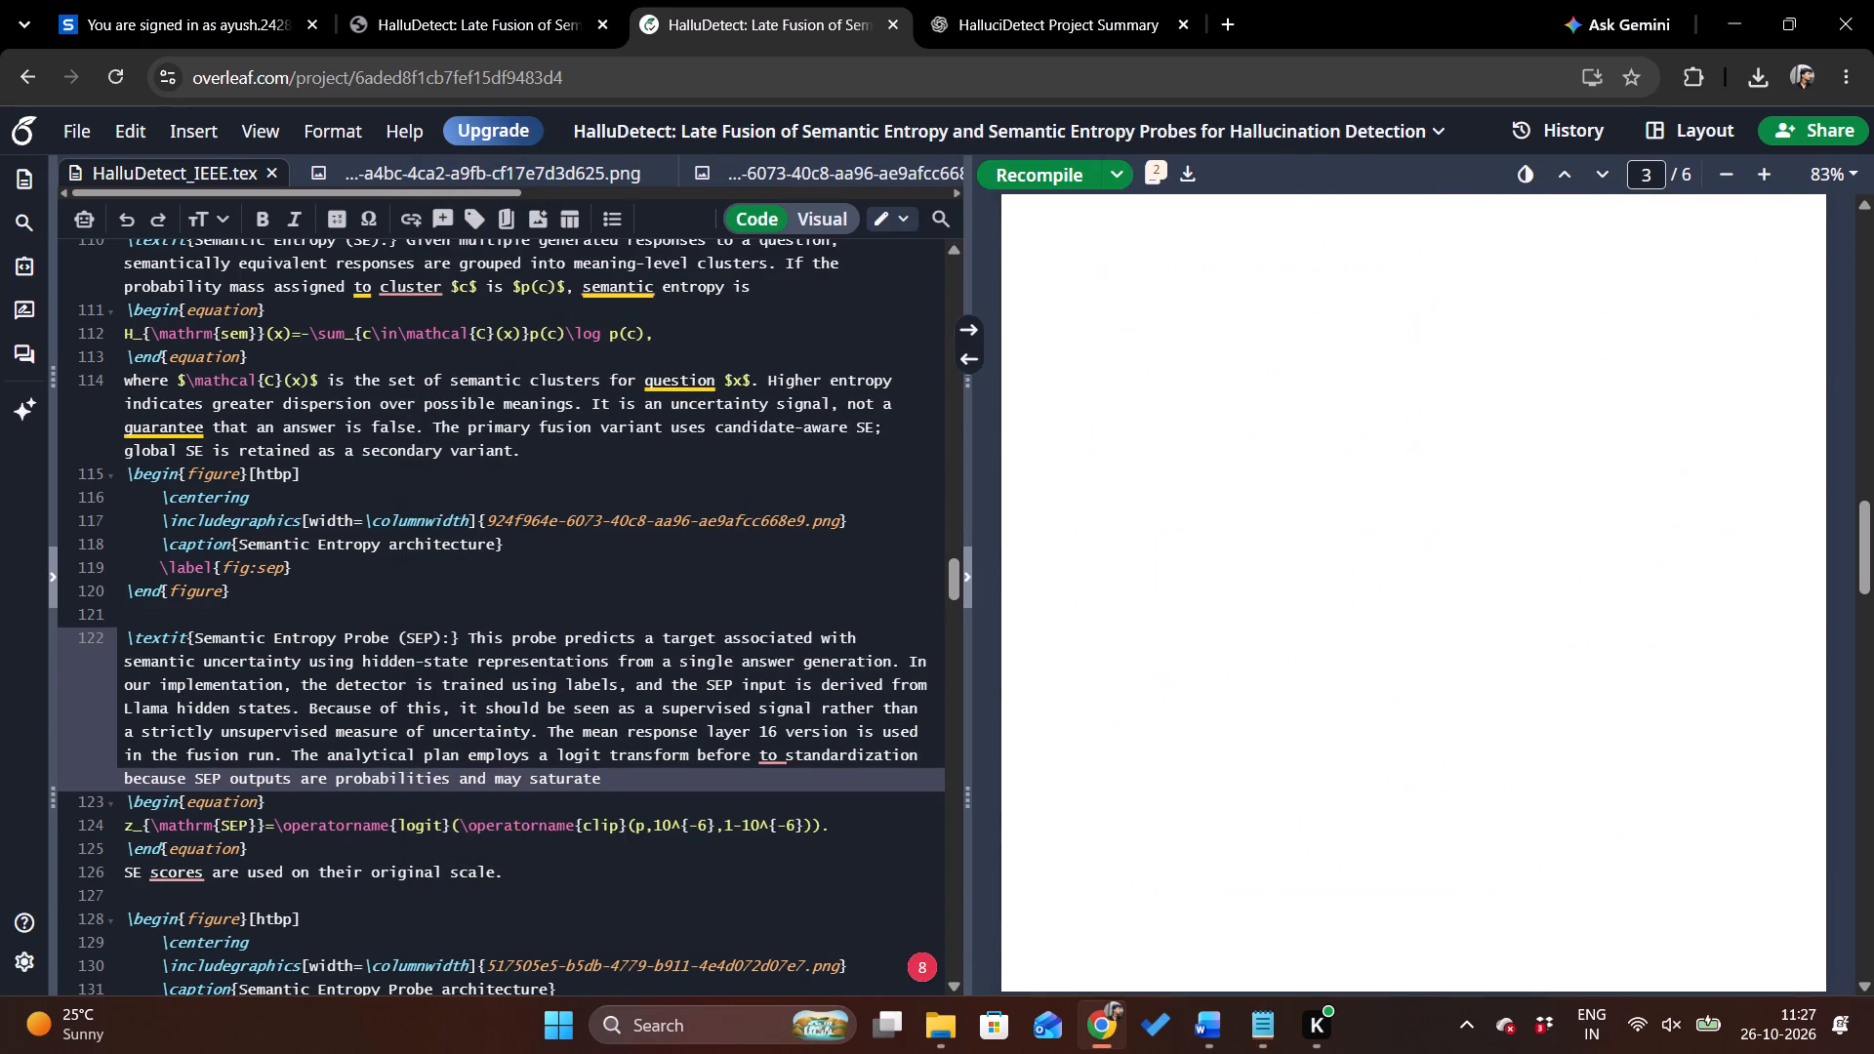
{"action": "key", "text": "shift+colon"}
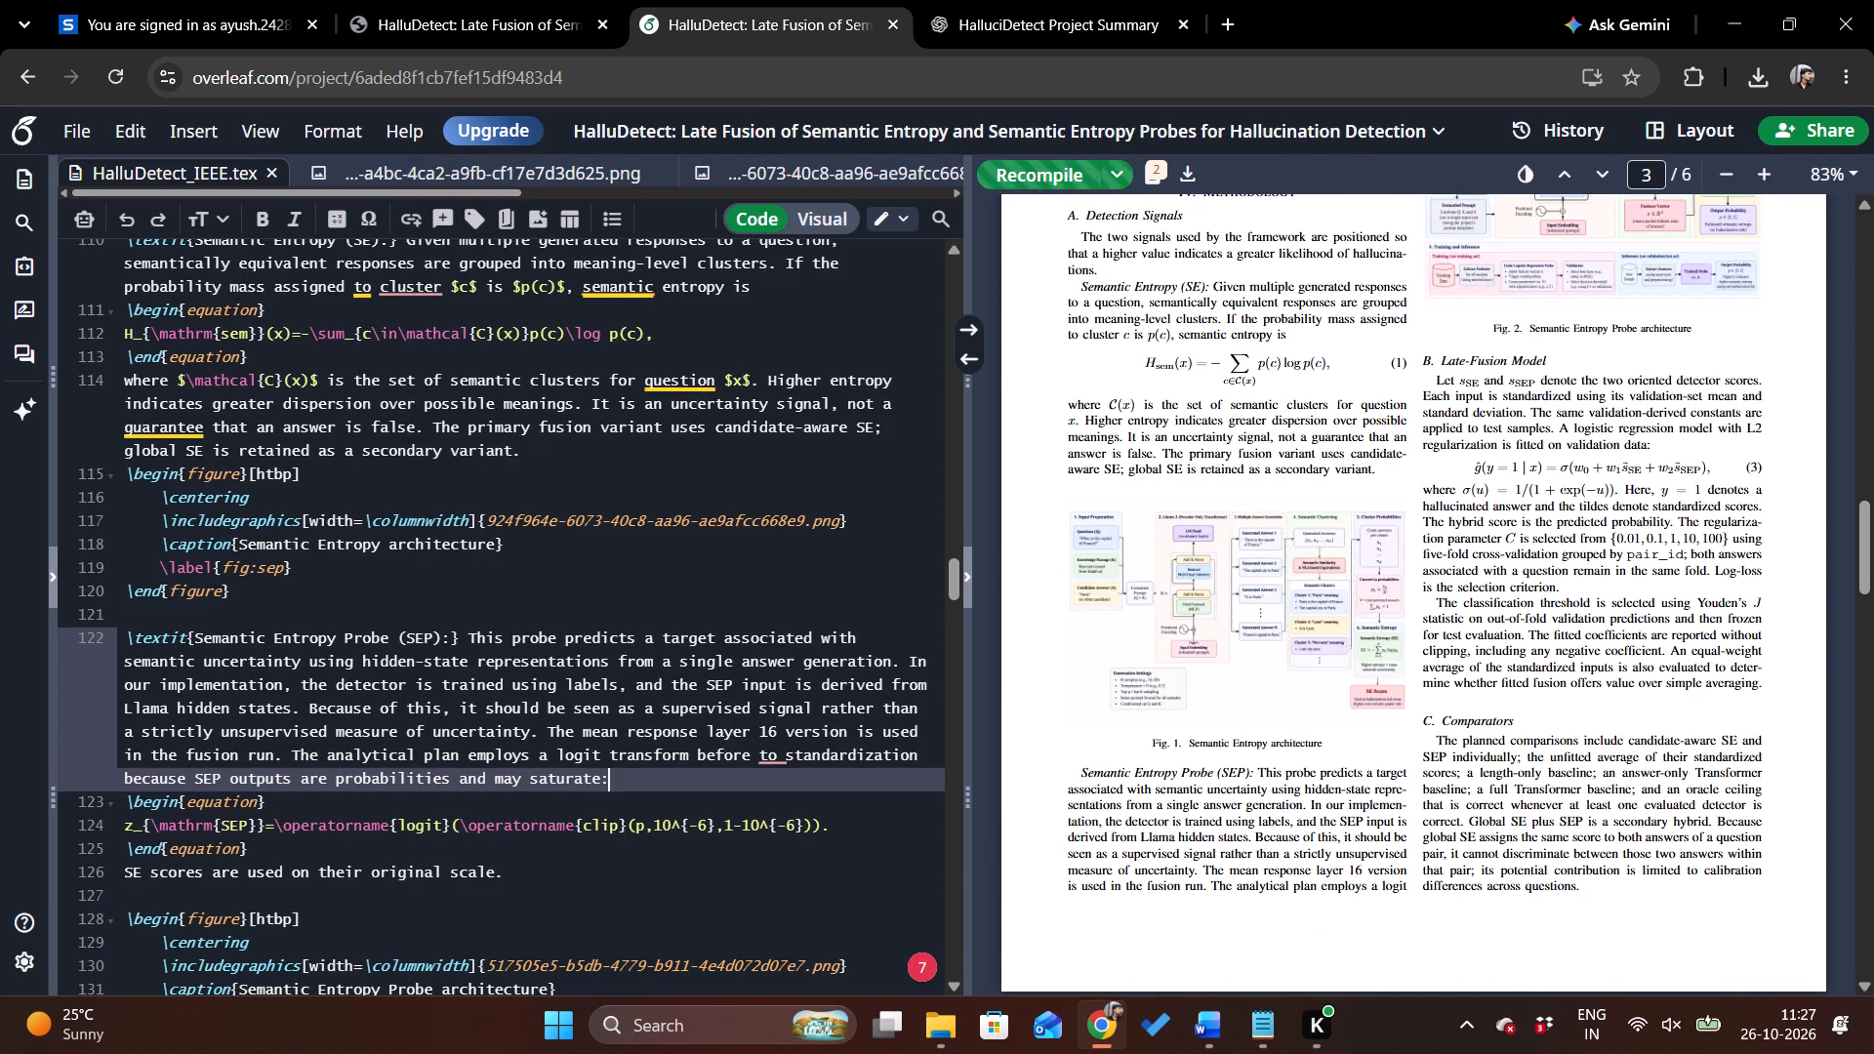
Reword the sentence after the SEP equation in Overleaf, following the notes, as "SE scores remain on the first scale.".
{"action": "key", "text": "alt+Tab"}
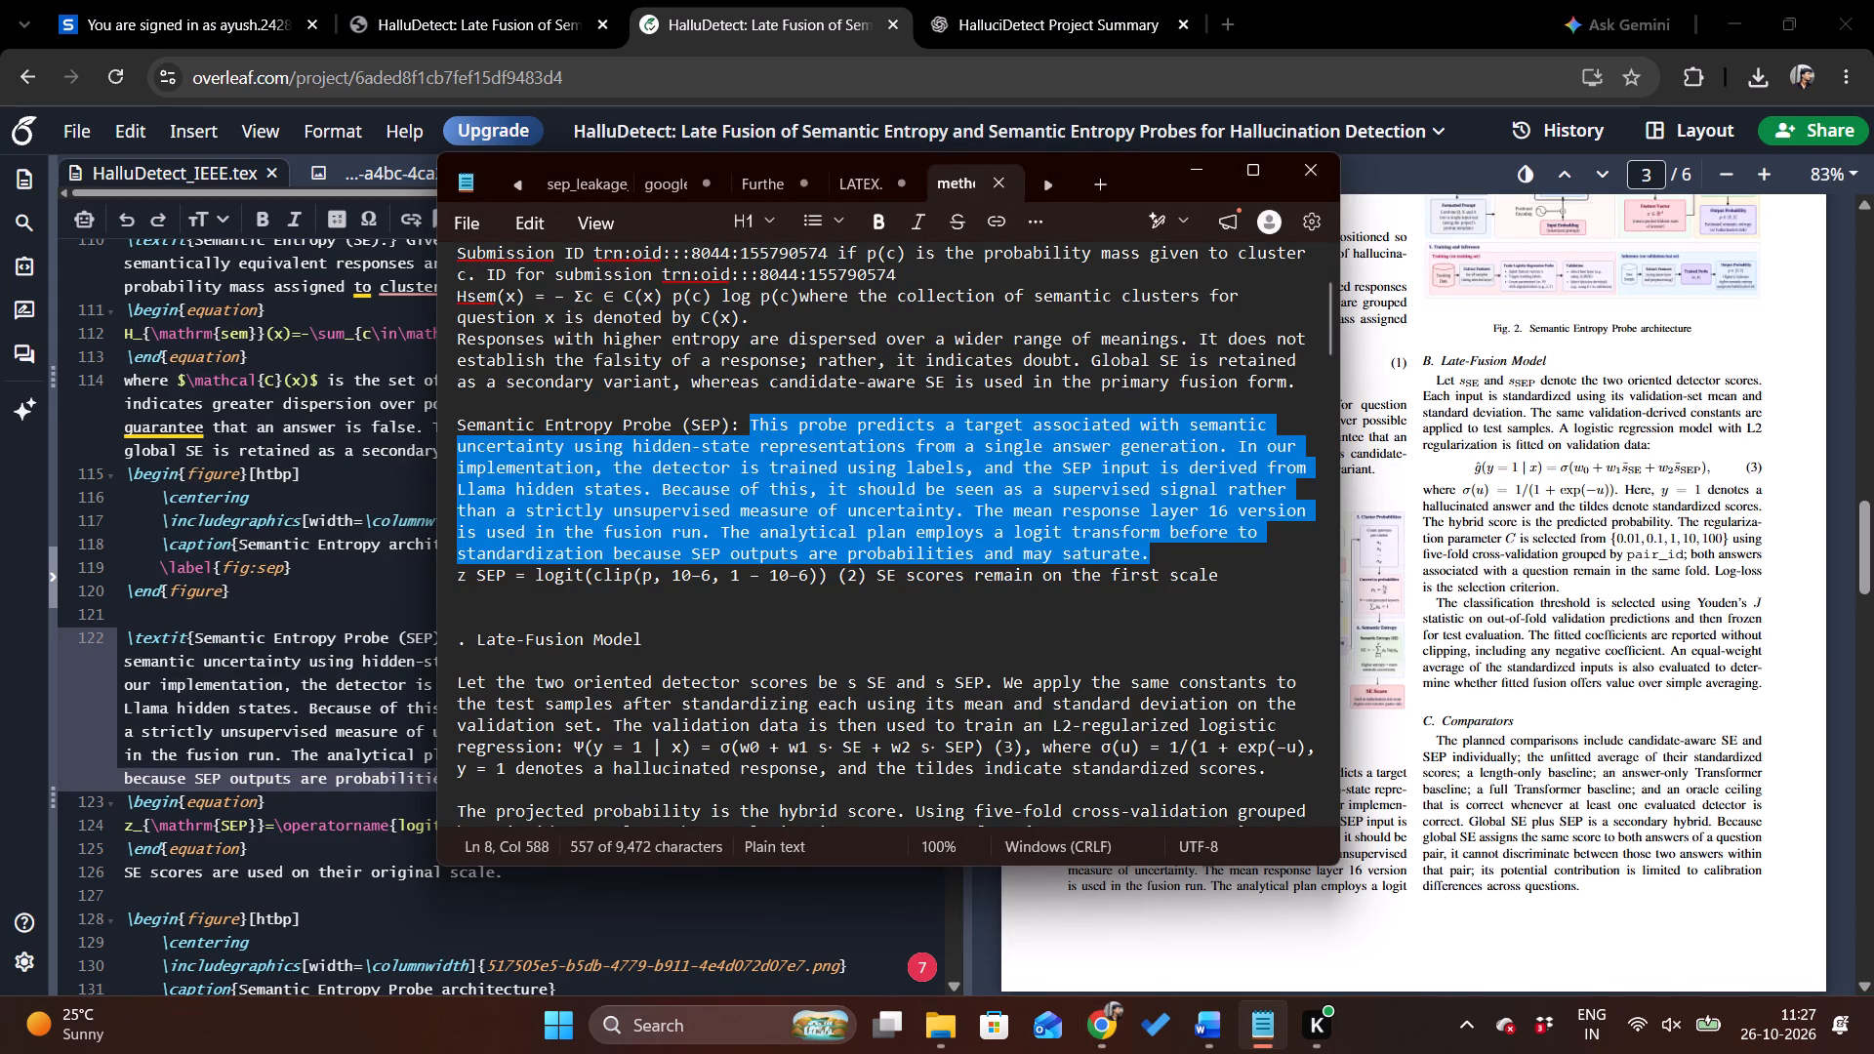
{"action": "key", "text": "alt+Tab"}
{"action": "left_click", "coordinate": [500, 881]}
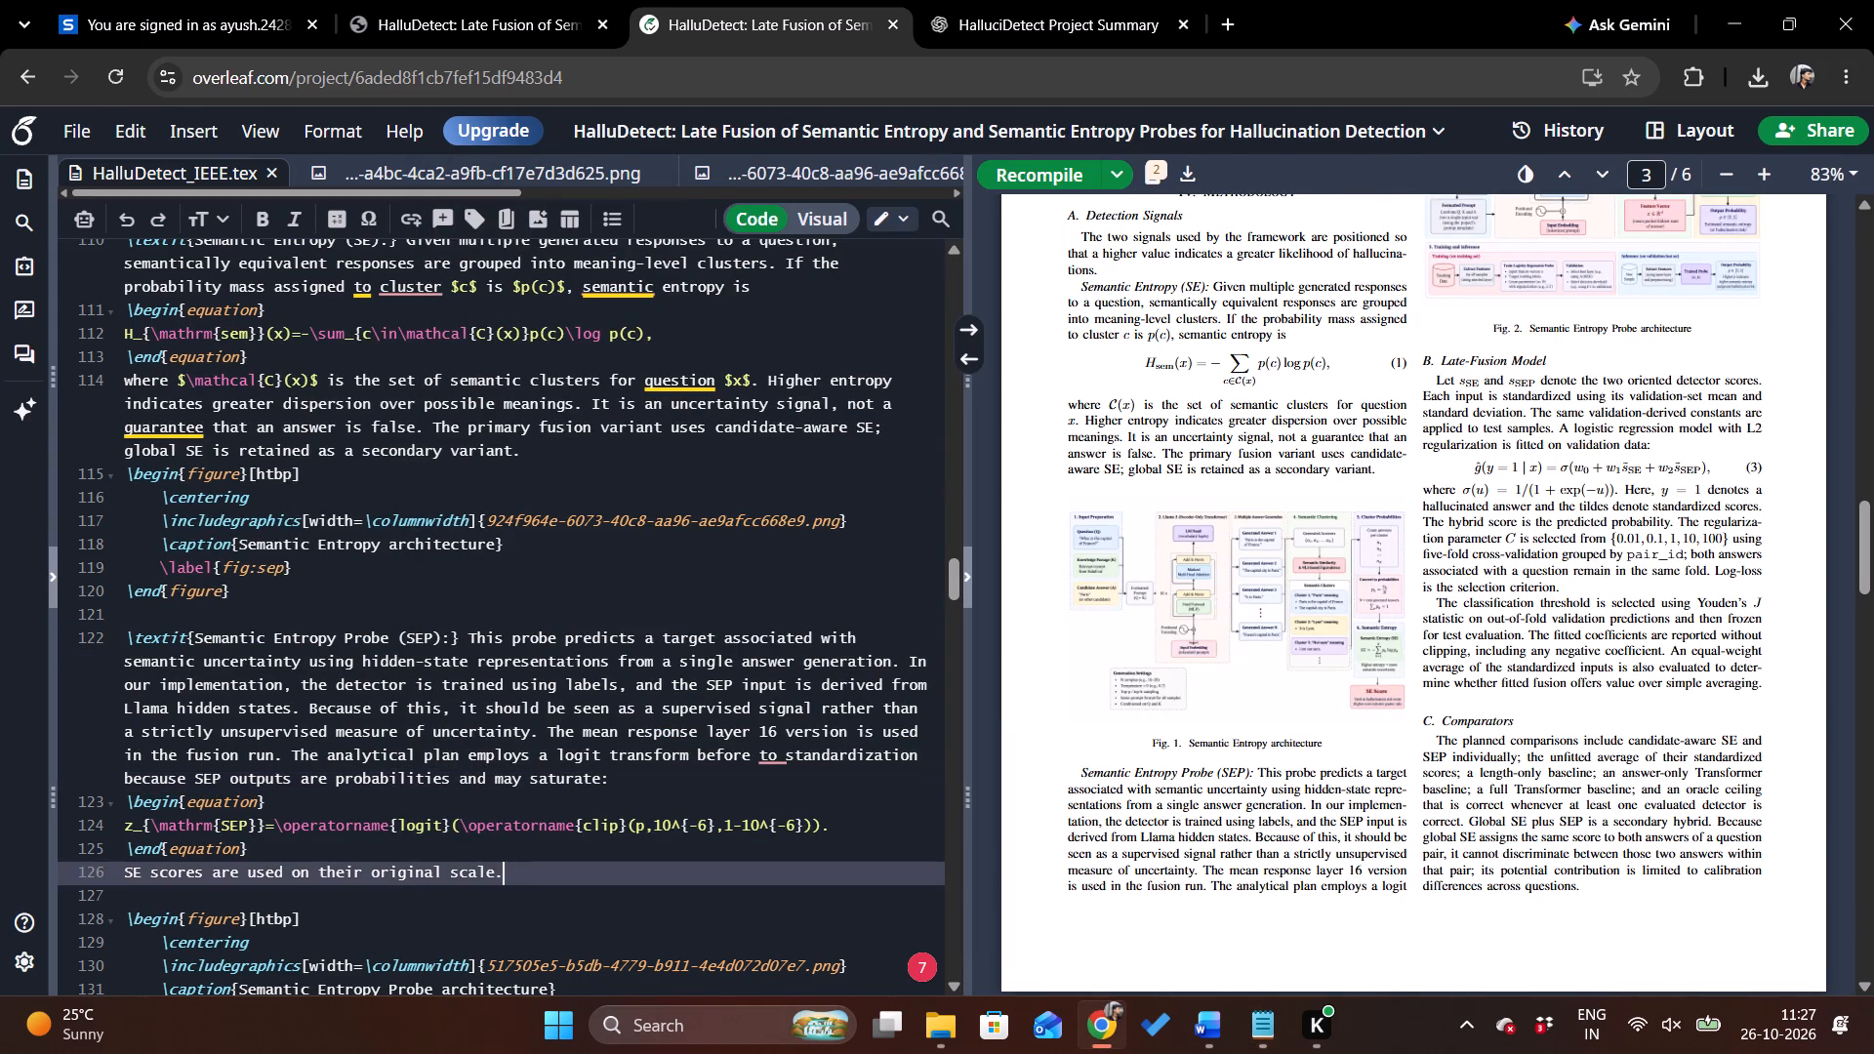
{"action": "key", "text": "Left"}
{"action": "key", "text": "BackSpace"}
{"action": "key", "text": "BackSpace"}
{"action": "key", "text": "BackSpace"}
{"action": "key", "text": "BackSpace"}
{"action": "key", "text": "BackSpace"}
{"action": "key", "text": "BackSpace"}
{"action": "key", "text": "BackSpace"}
{"action": "key", "text": "BackSpace"}
{"action": "key", "text": "BackSpace"}
{"action": "key", "text": "BackSpace"}
{"action": "key", "text": "BackSpace"}
{"action": "key", "text": "BackSpace"}
{"action": "key", "text": "BackSpace"}
{"action": "key", "text": "BackSpace"}
{"action": "key", "text": "BackSpace"}
{"action": "key", "text": "BackSpace"}
{"action": "key", "text": "BackSpace"}
{"action": "key", "text": "BackSpace"}
{"action": "key", "text": "BackSpace"}
{"action": "key", "text": "BackSpace"}
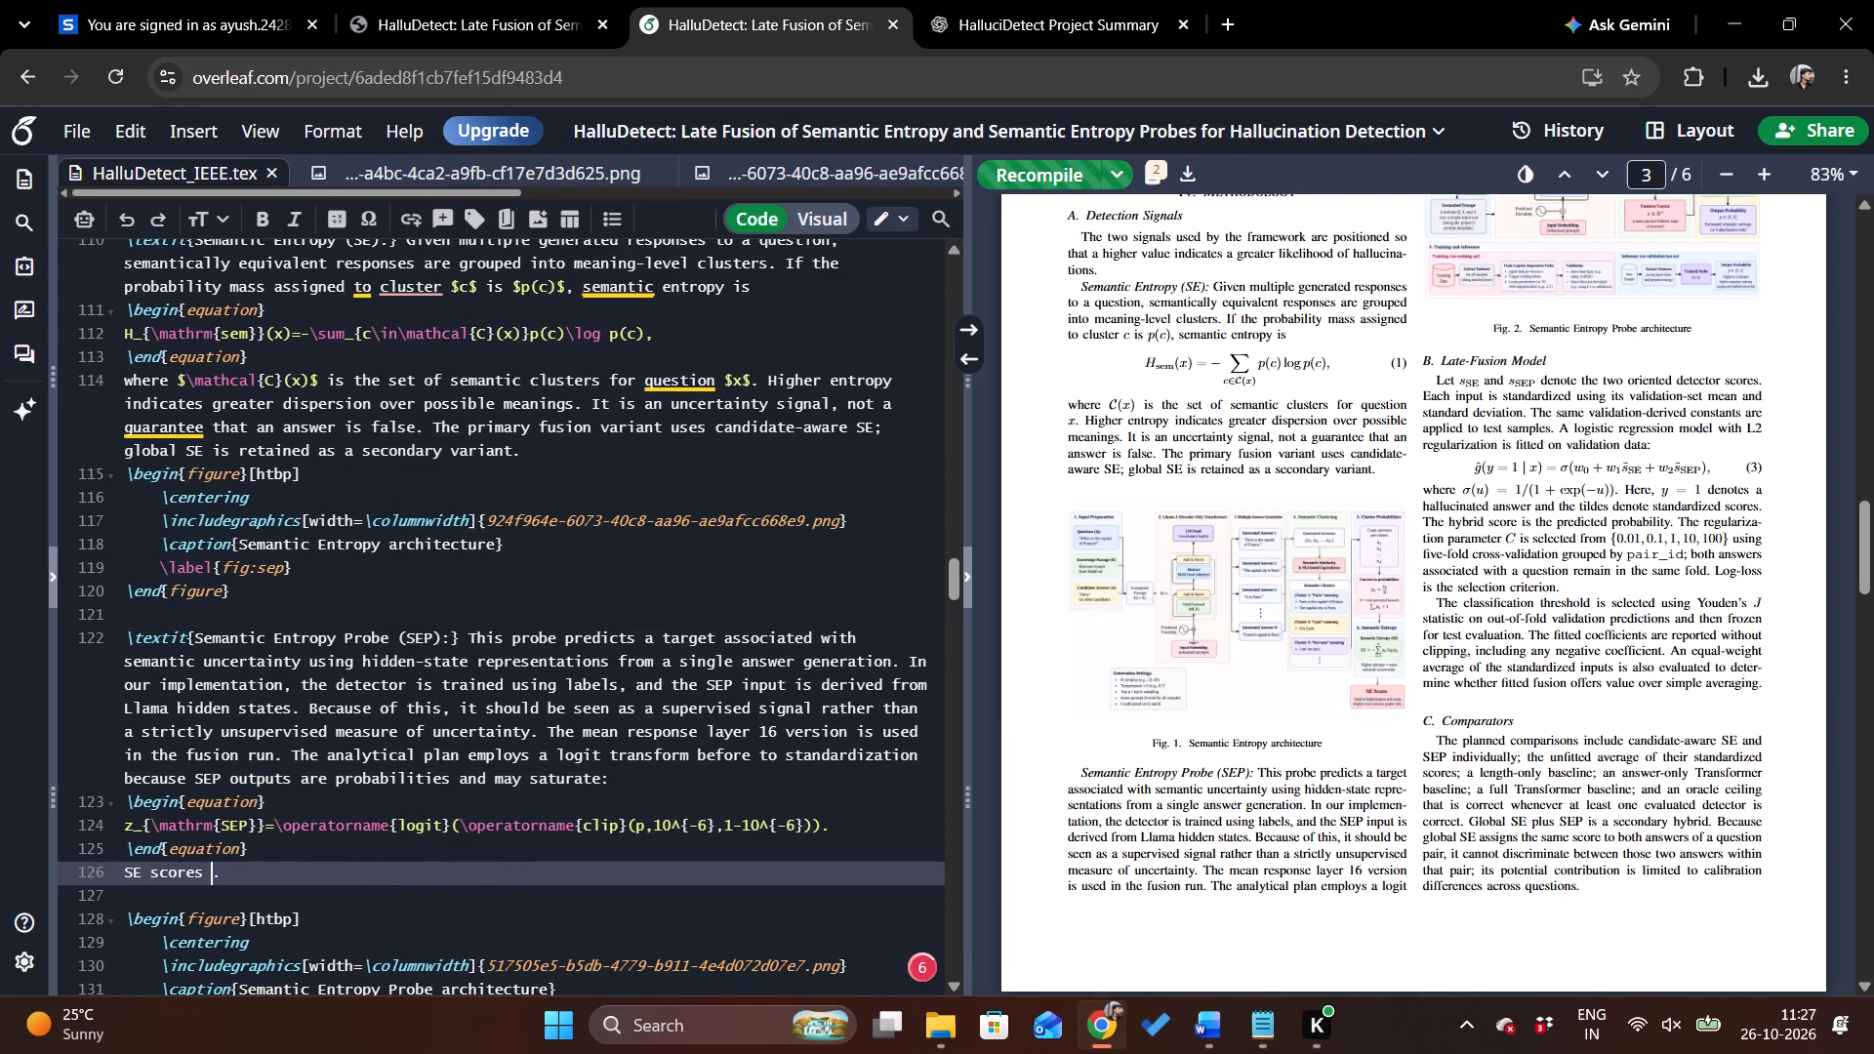
{"action": "key", "text": "alt+Tab"}
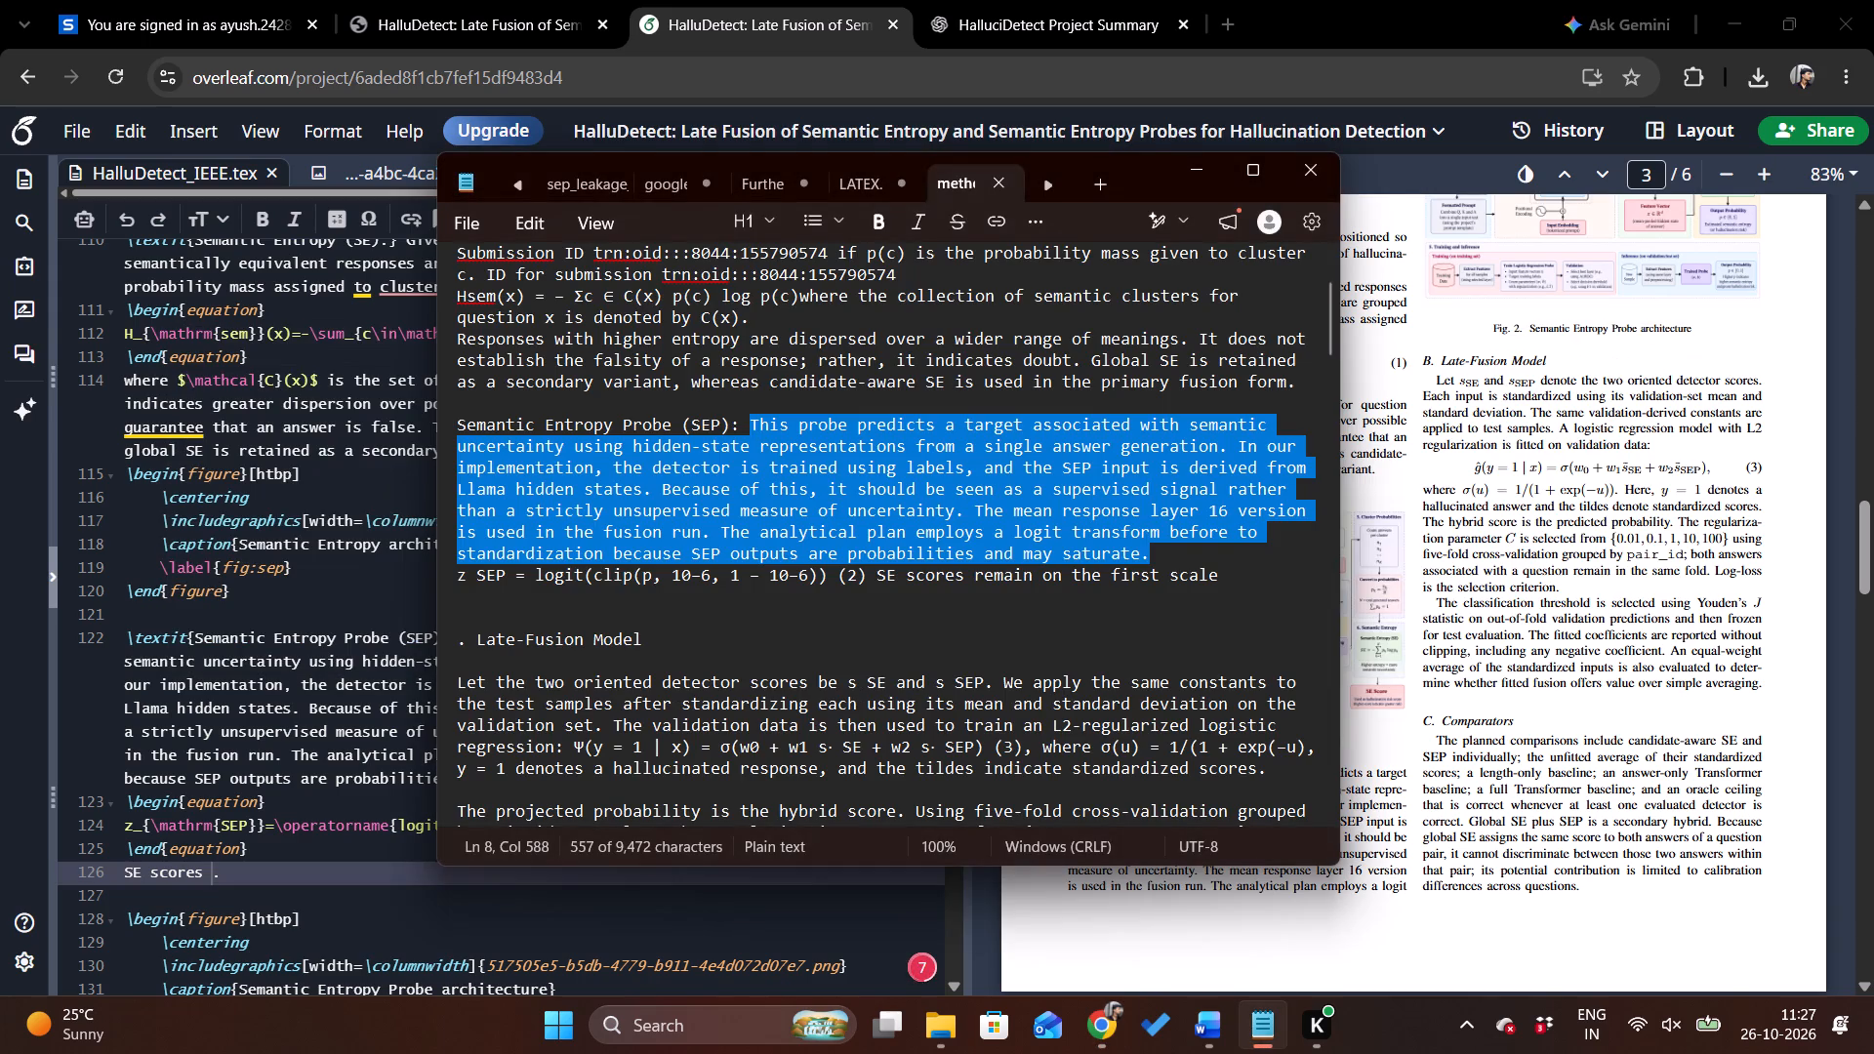
{"action": "key", "text": "alt+Tab"}
{"action": "type", "text": "reamioan="}
{"action": "key", "text": "BackSpace"}
{"action": "key", "text": "BackSpace"}
{"action": "key", "text": "BackSpace"}
{"action": "key", "text": "BackSpace"}
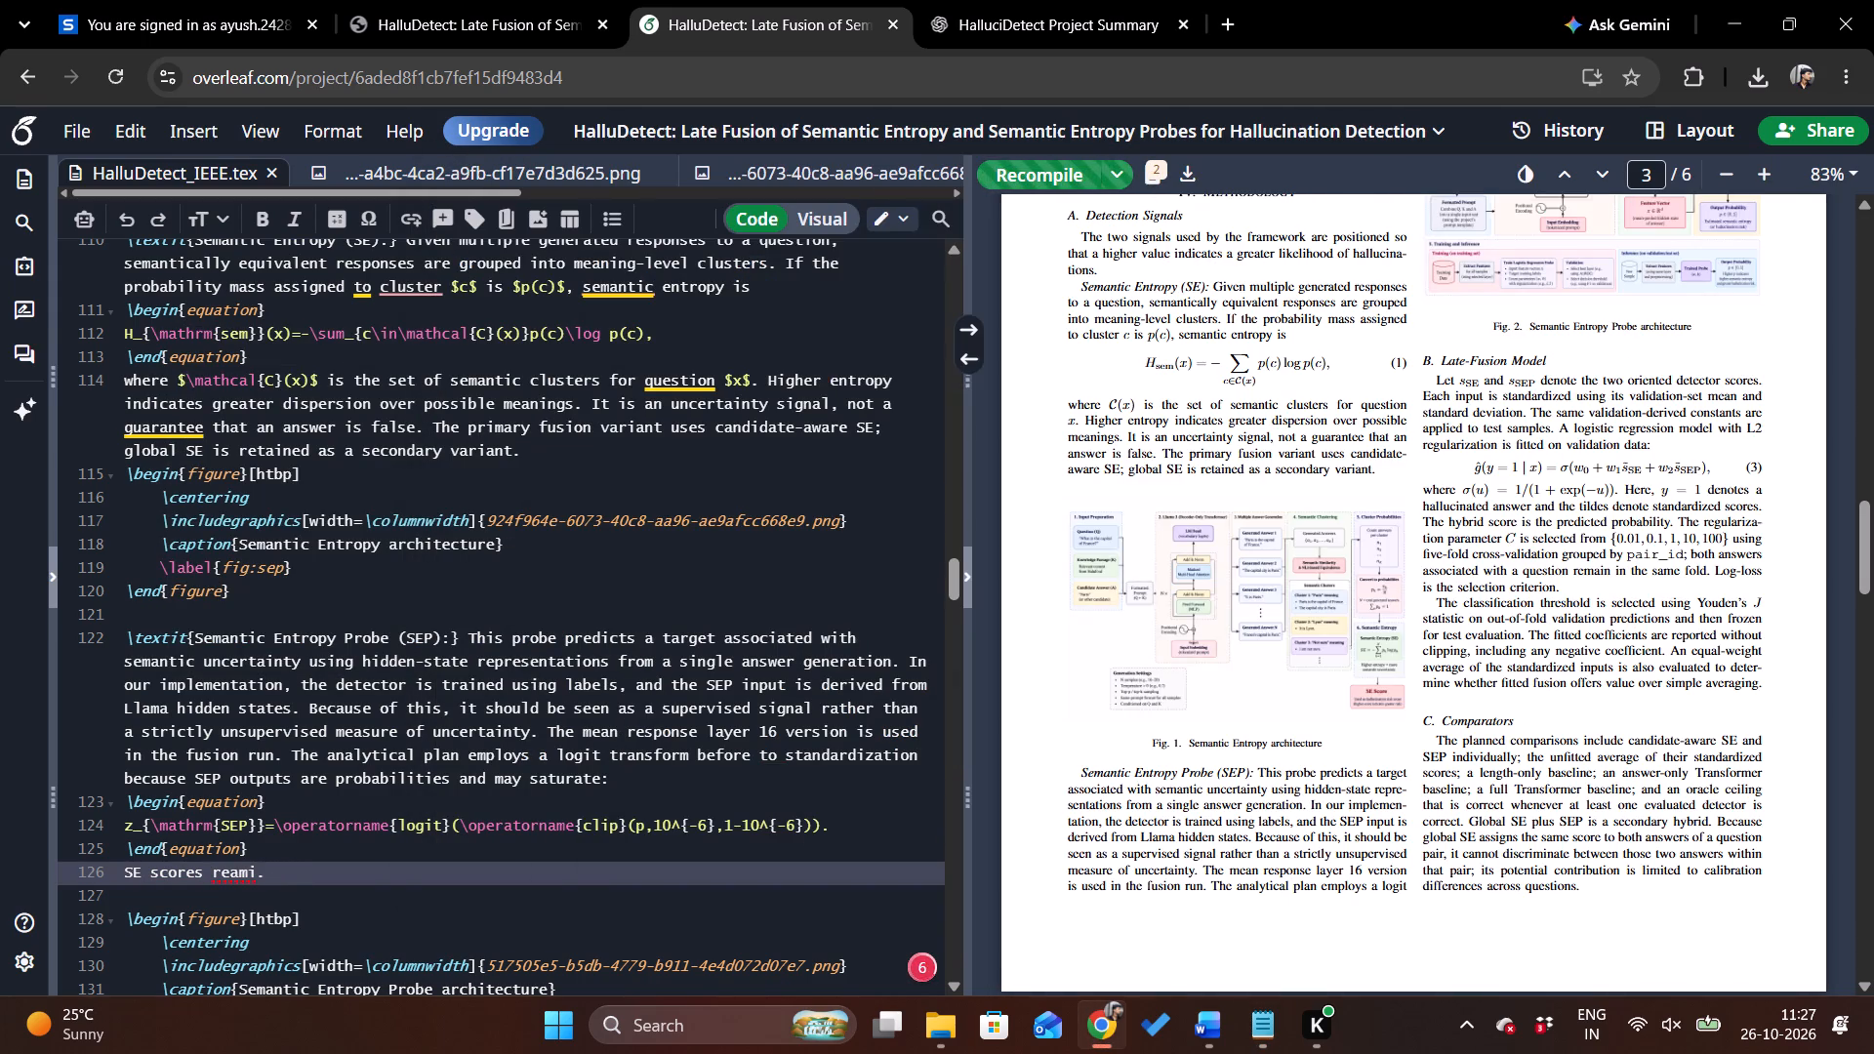
{"action": "key", "text": "BackSpace"}
{"action": "key", "text": "BackSpace"}
{"action": "key", "text": "BackSpace"}
{"action": "type", "text": "main on the"}
{"action": "key", "text": "space"}
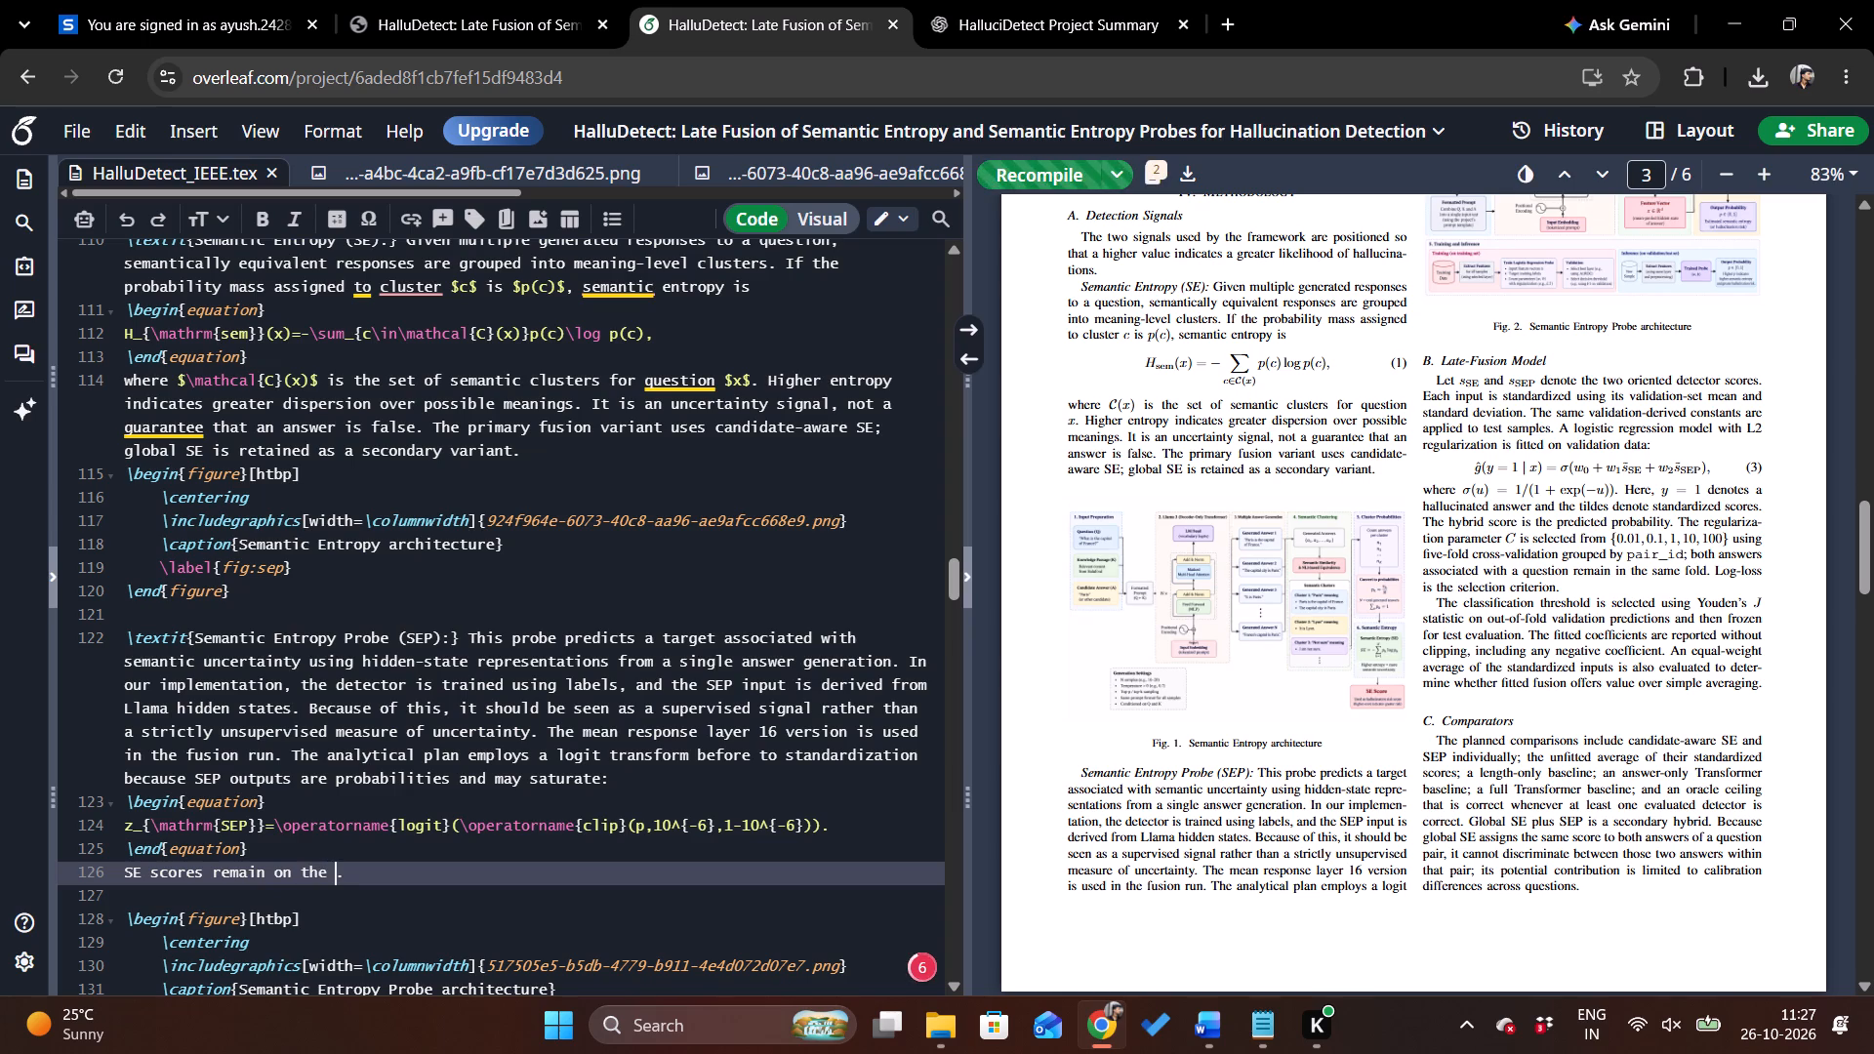
{"action": "type", "text": "first scale"}
Compare the Late-Fusion Model subsection in Overleaf with the matching passage in the Notepad methodology notes.
{"action": "key", "text": "alt+Tab"}
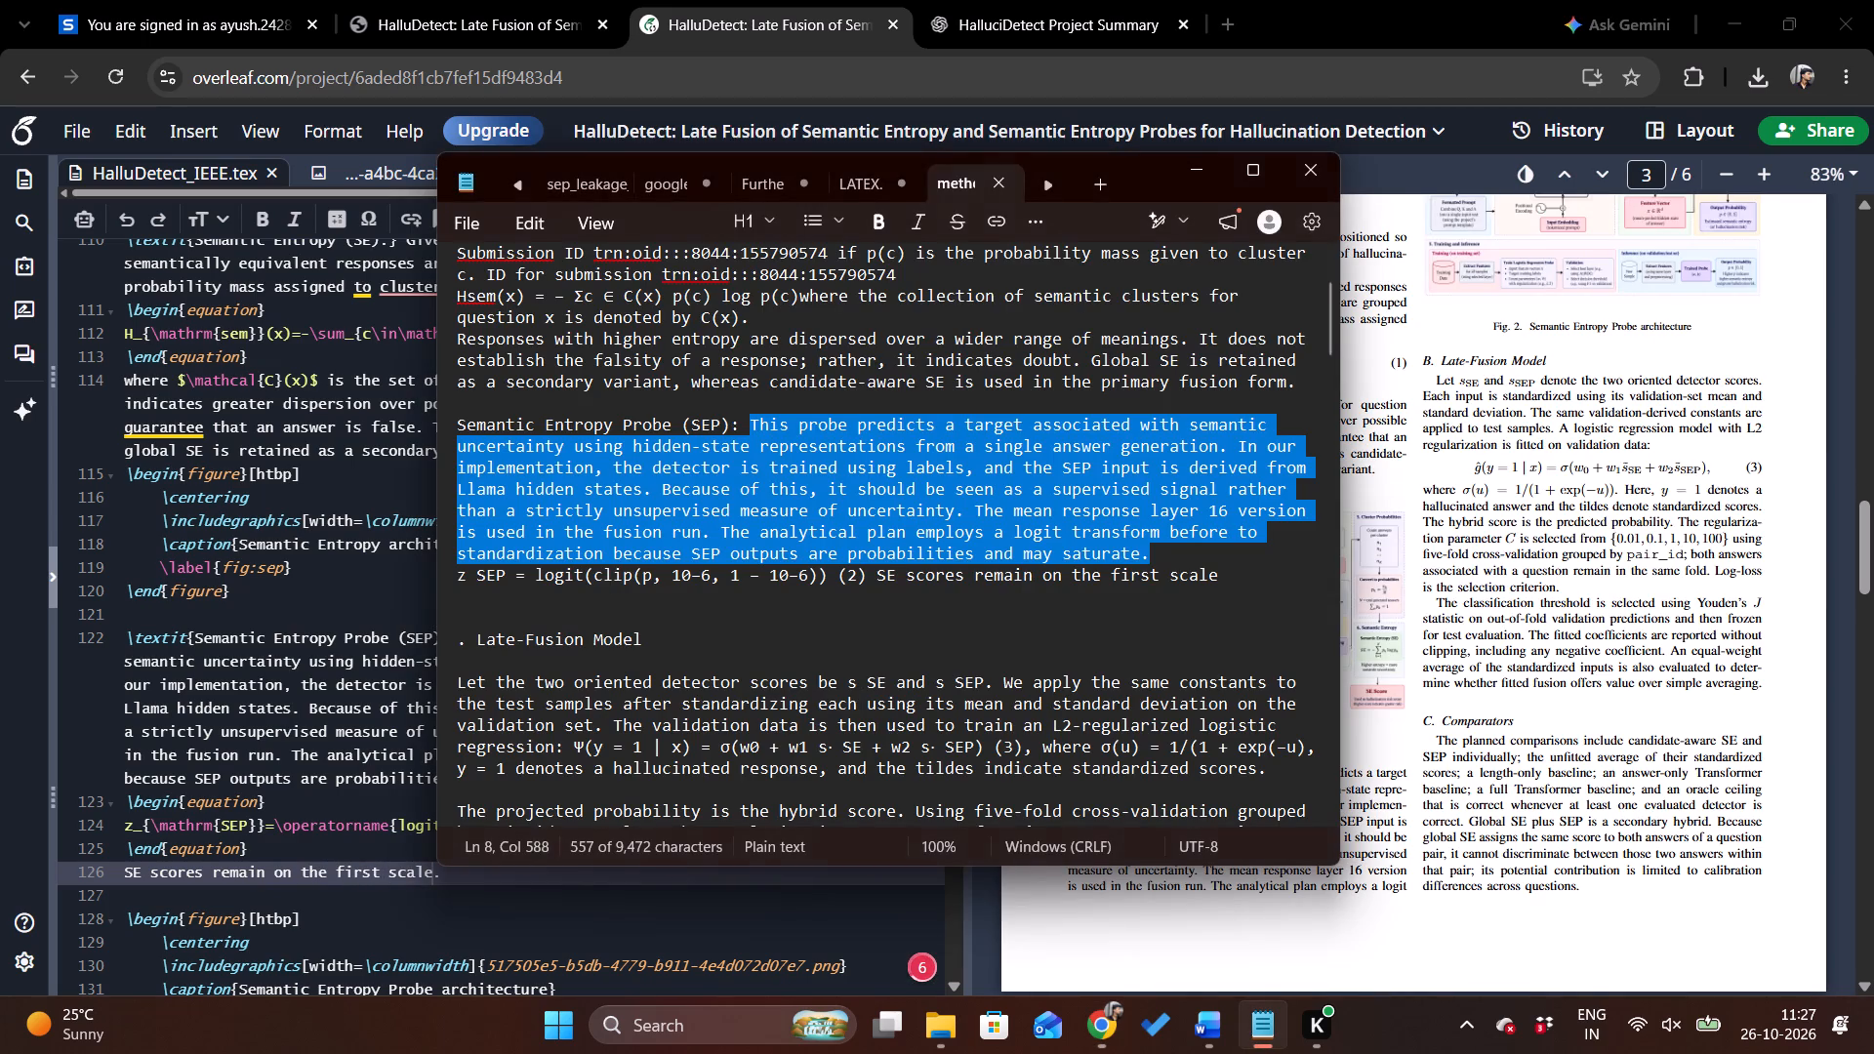
{"action": "scroll", "coordinate": [779, 647], "scroll_direction": "down", "scroll_amount": 2}
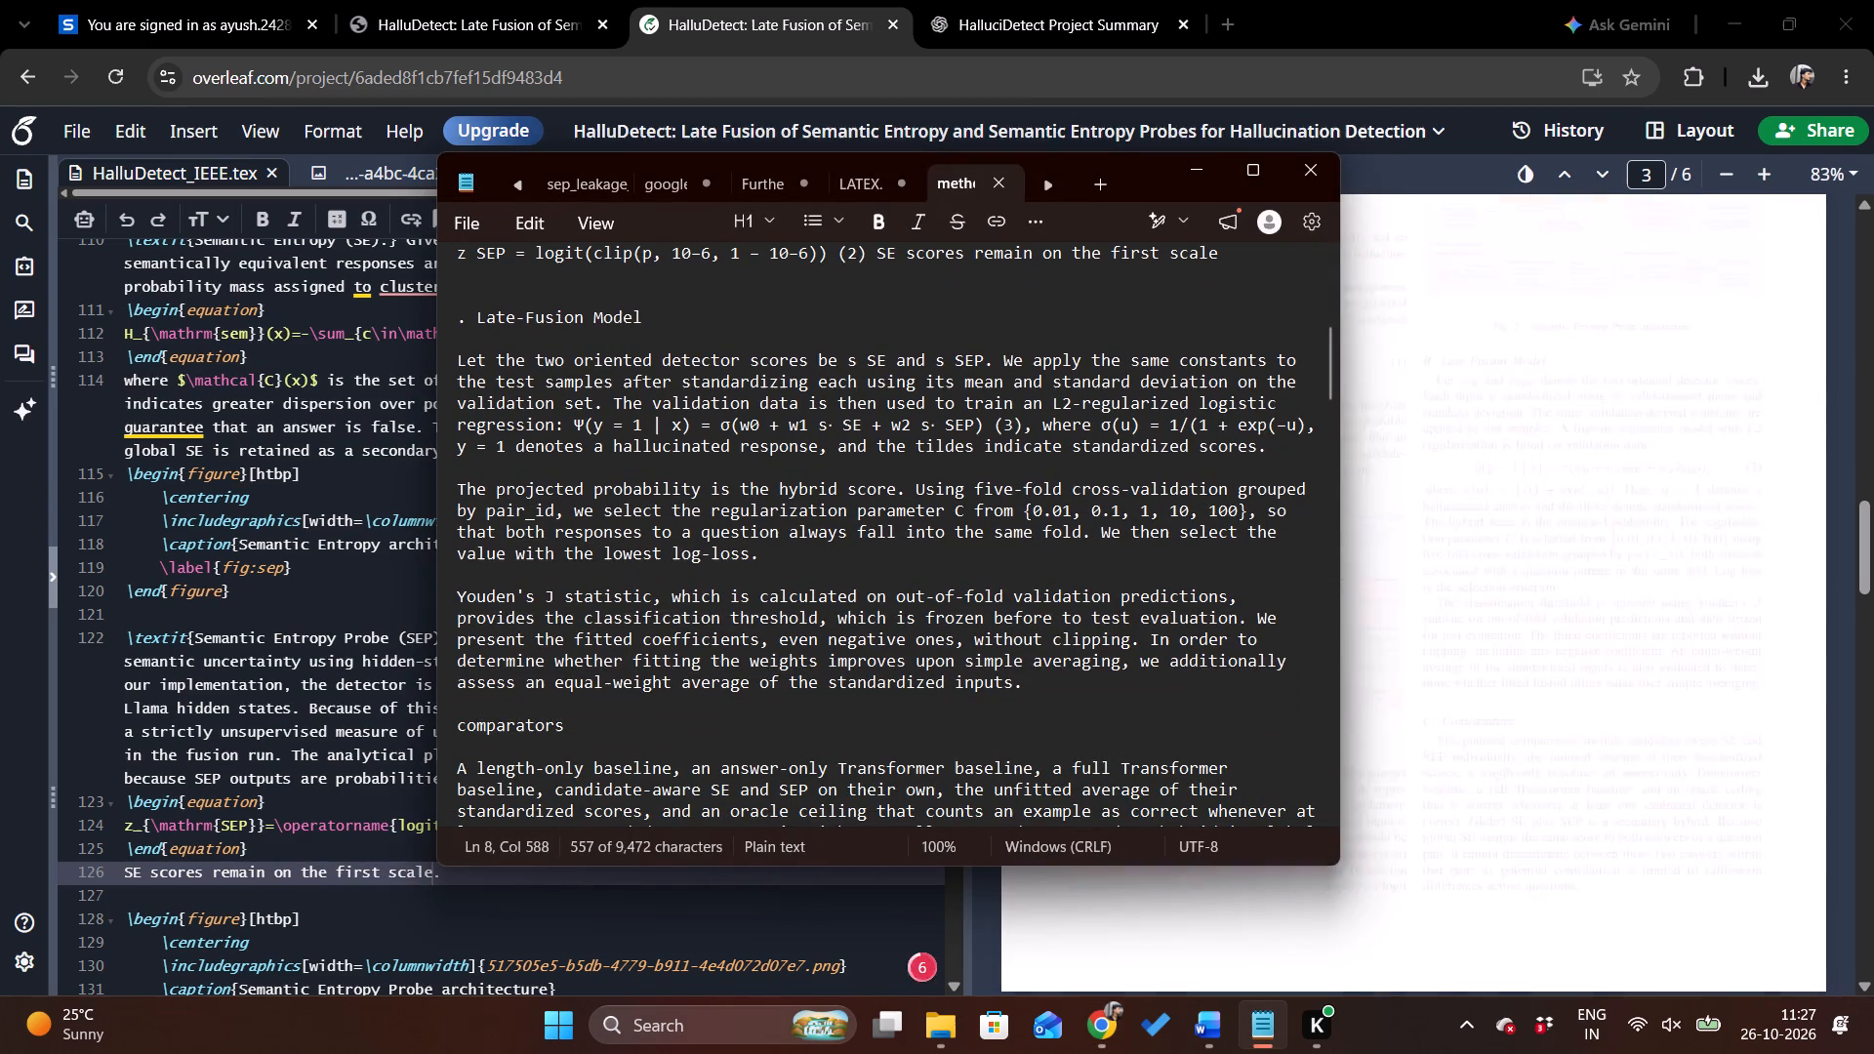
{"action": "key", "text": "alt+Tab"}
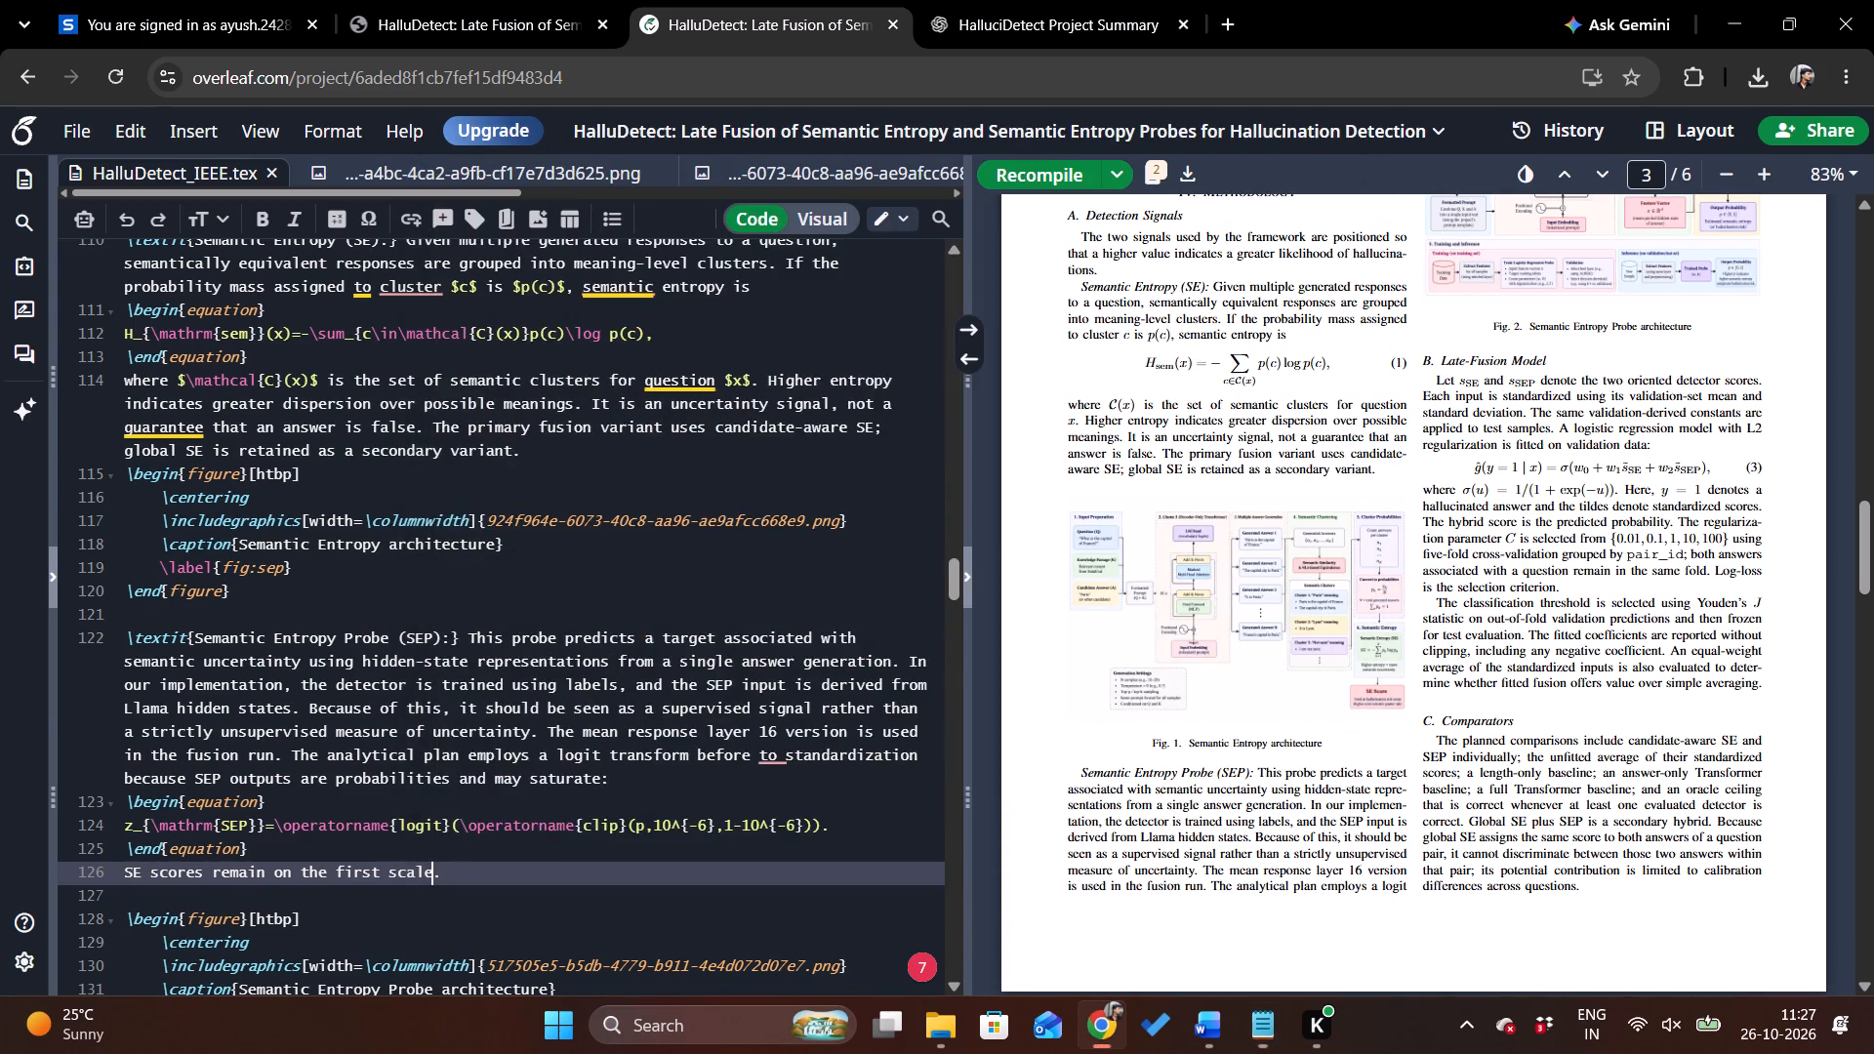
{"action": "scroll", "coordinate": [373, 692], "scroll_direction": "down", "scroll_amount": 3}
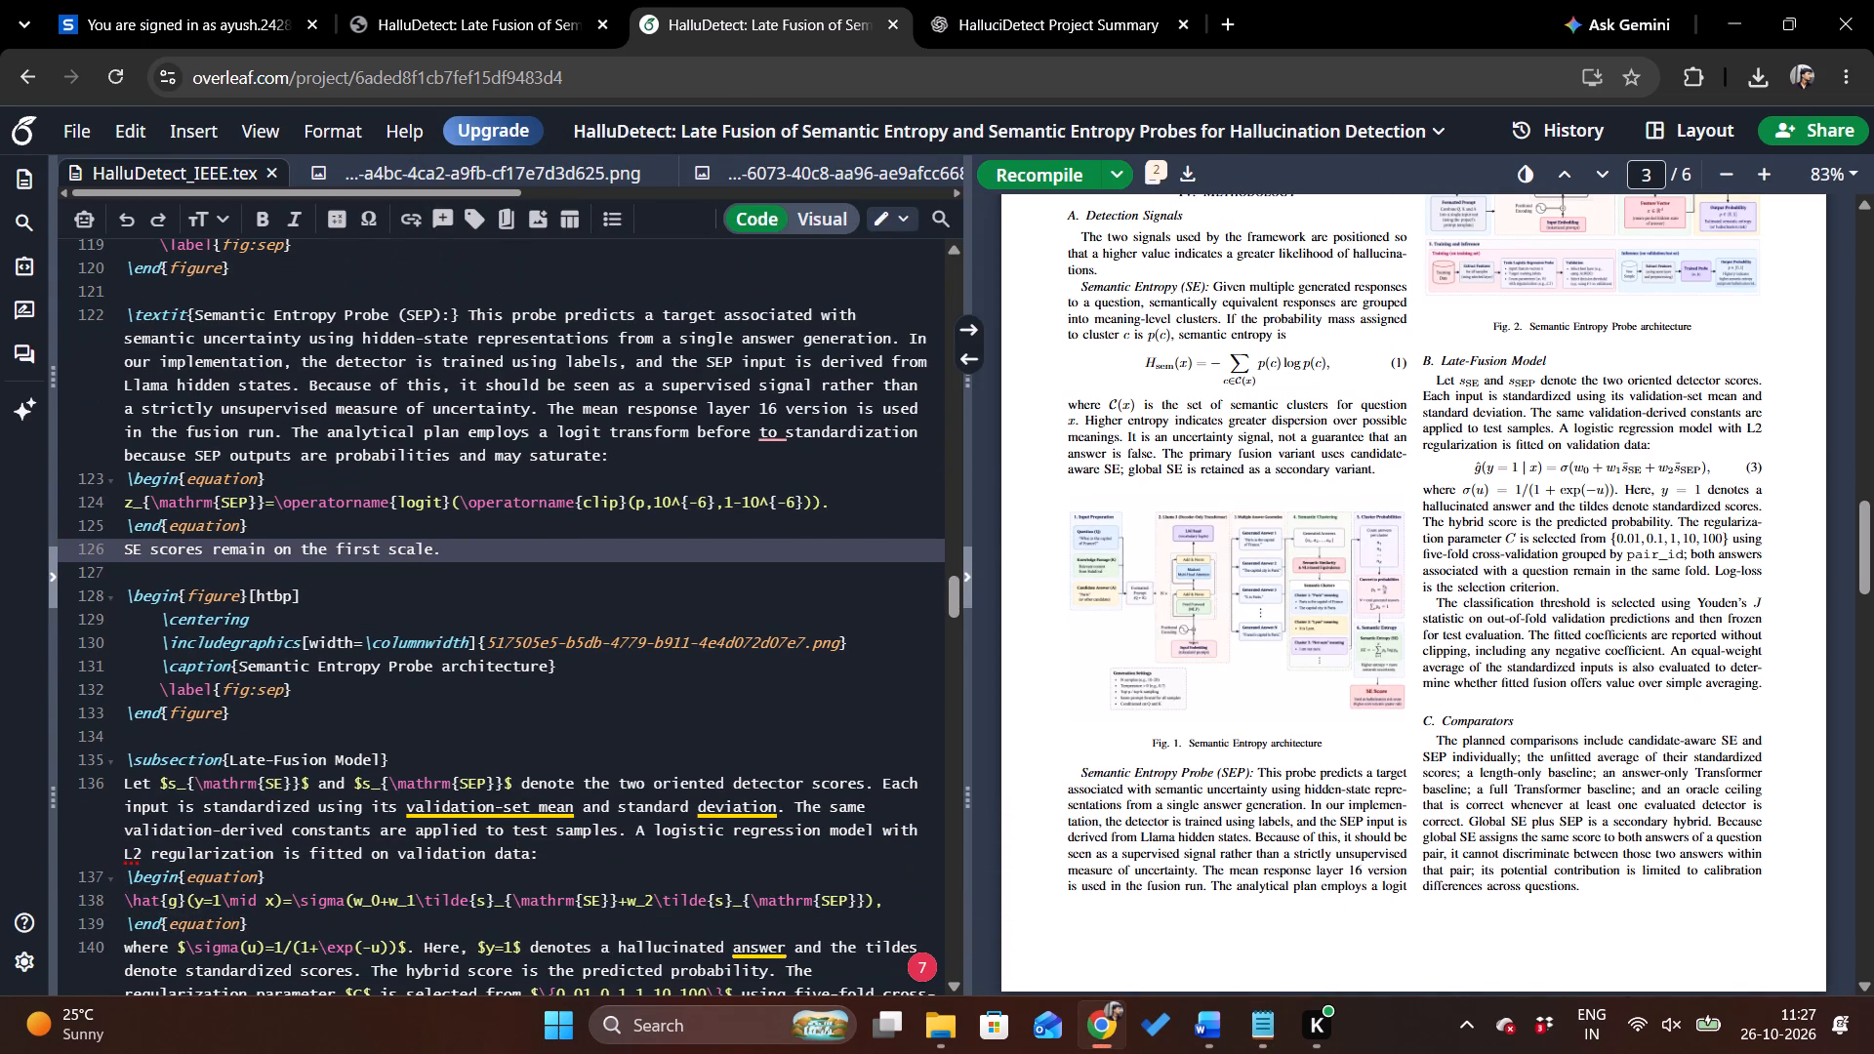
{"action": "scroll", "coordinate": [373, 692], "scroll_direction": "down", "scroll_amount": 1}
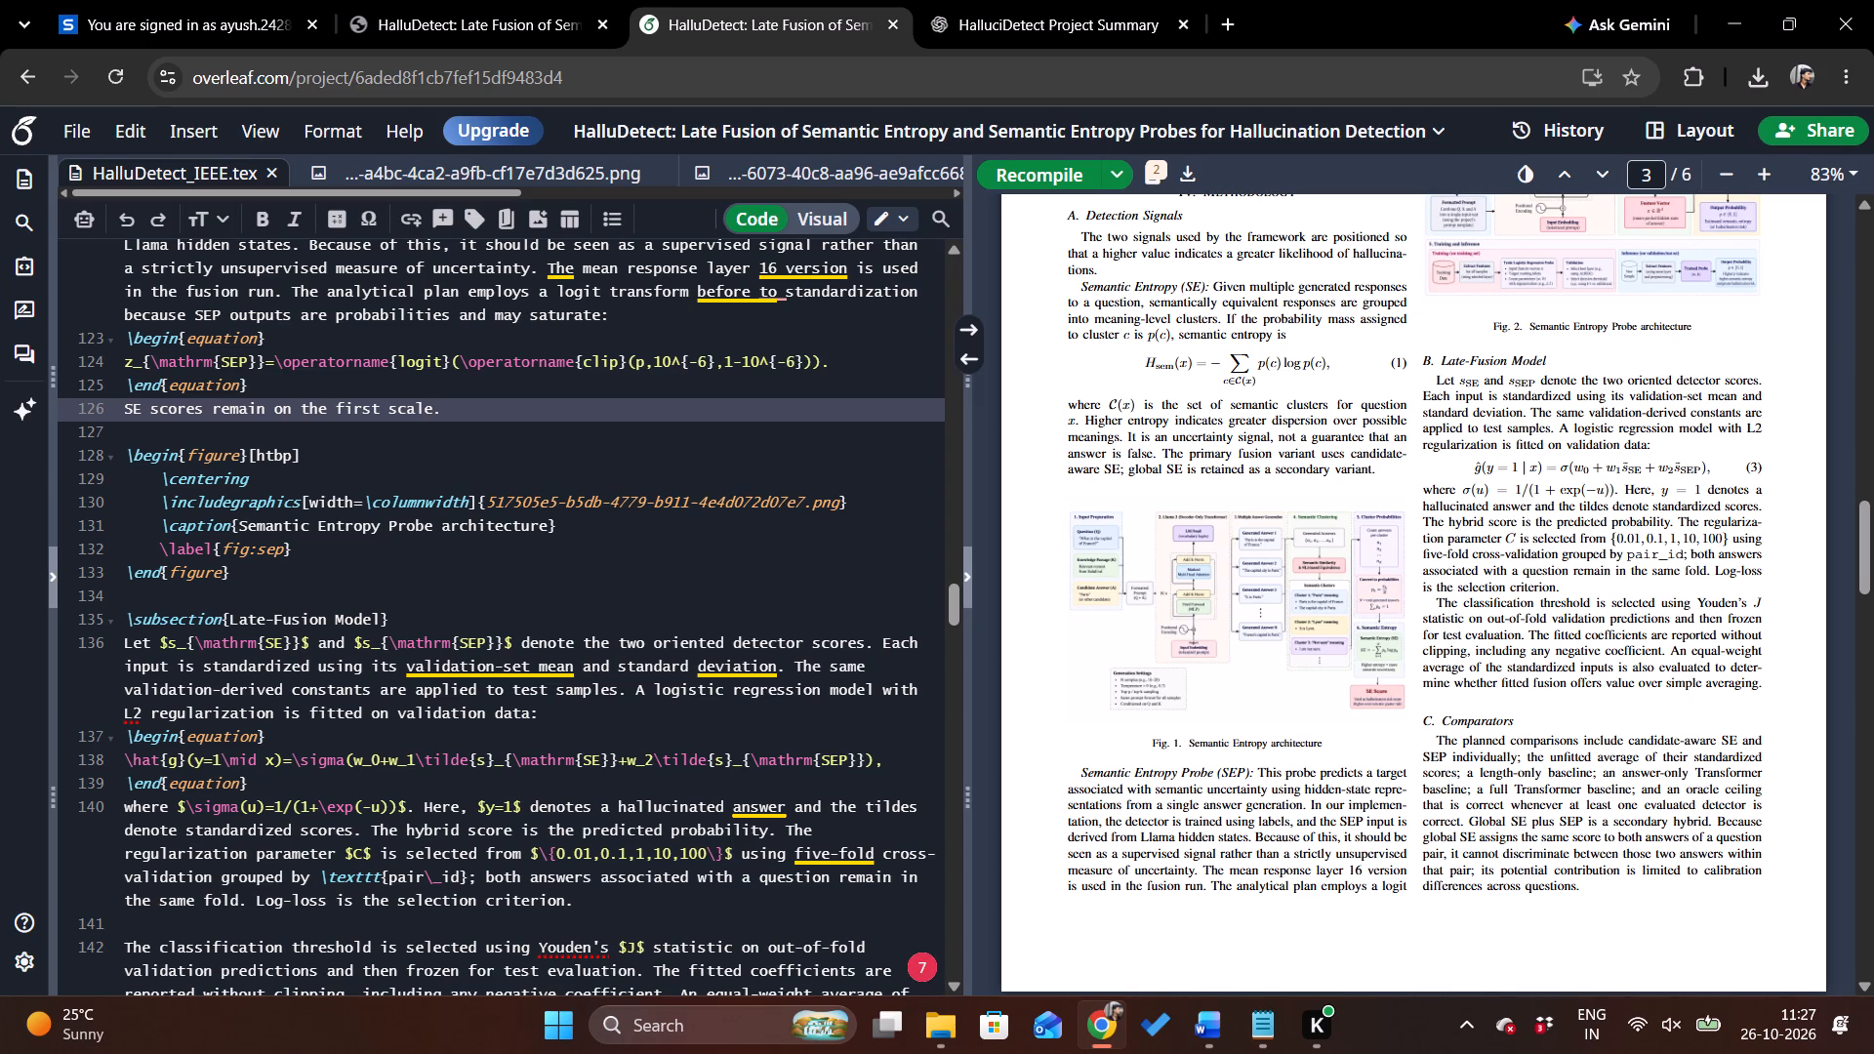
{"action": "left_click", "coordinate": [1262, 1005]}
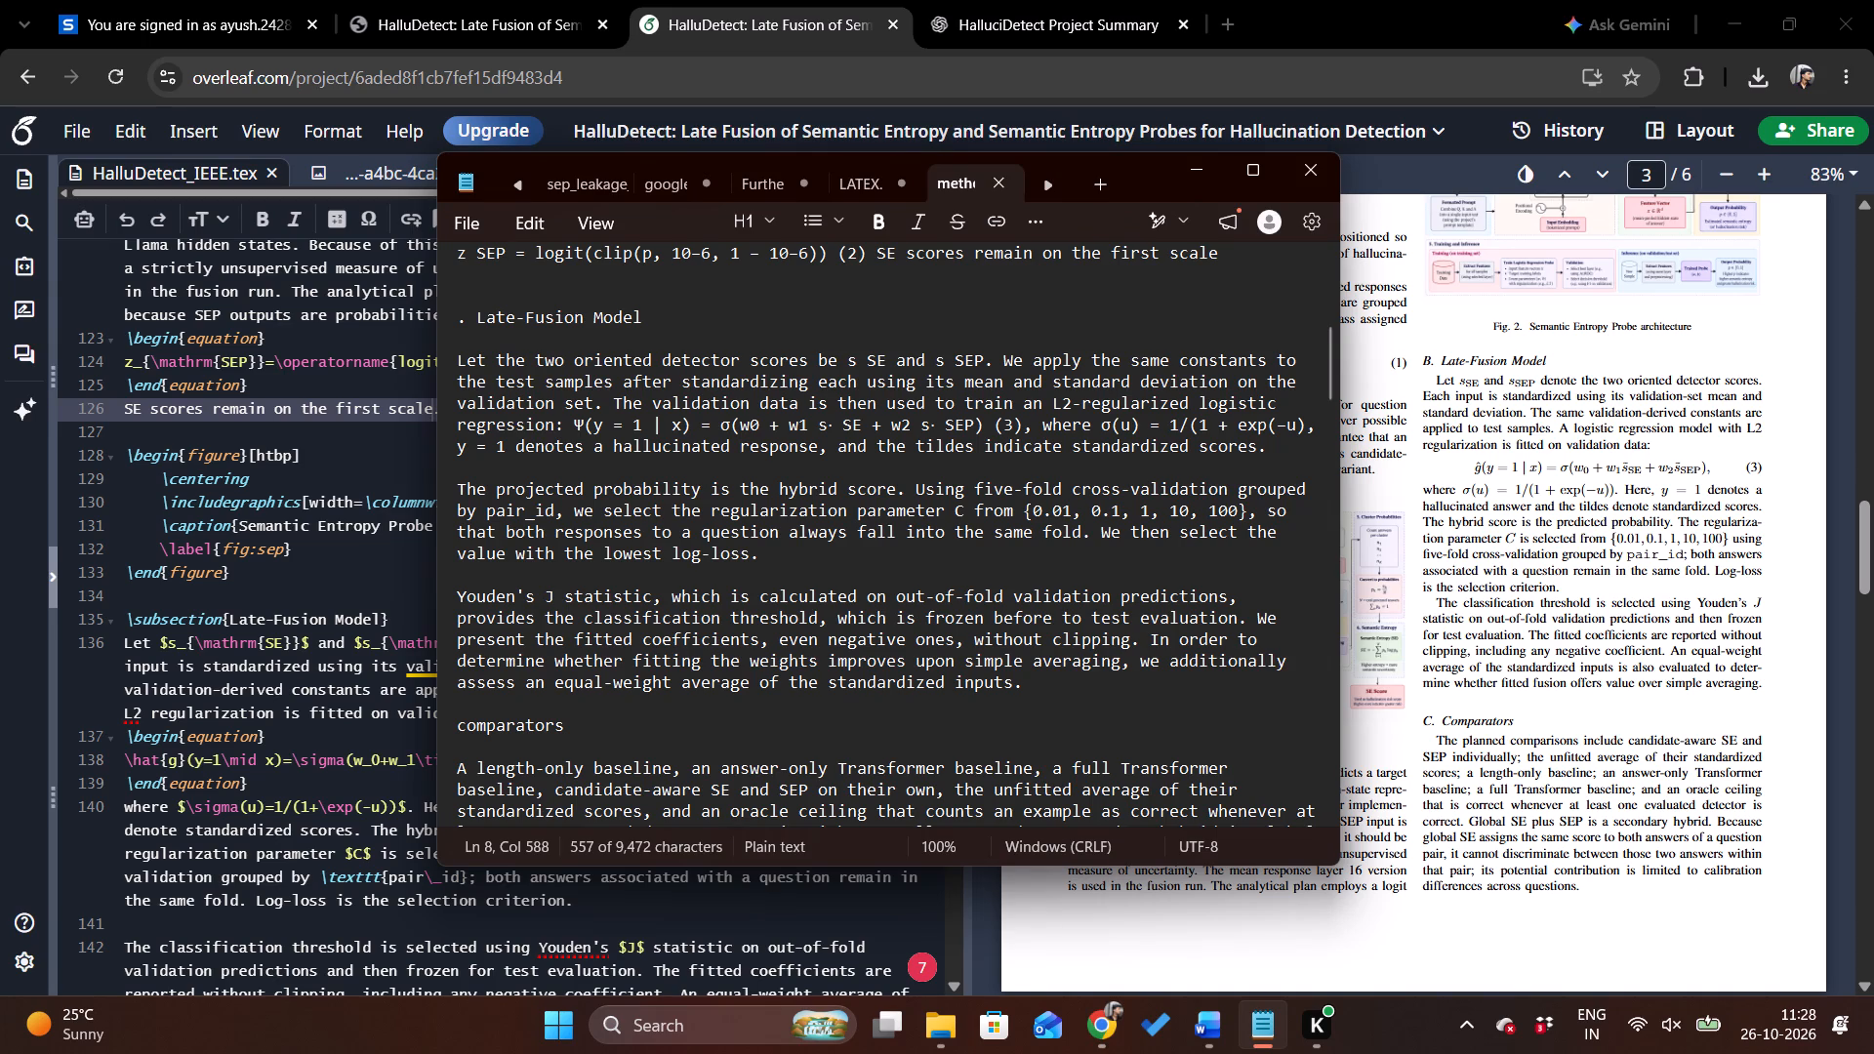
{"action": "left_click", "coordinate": [188, 603]}
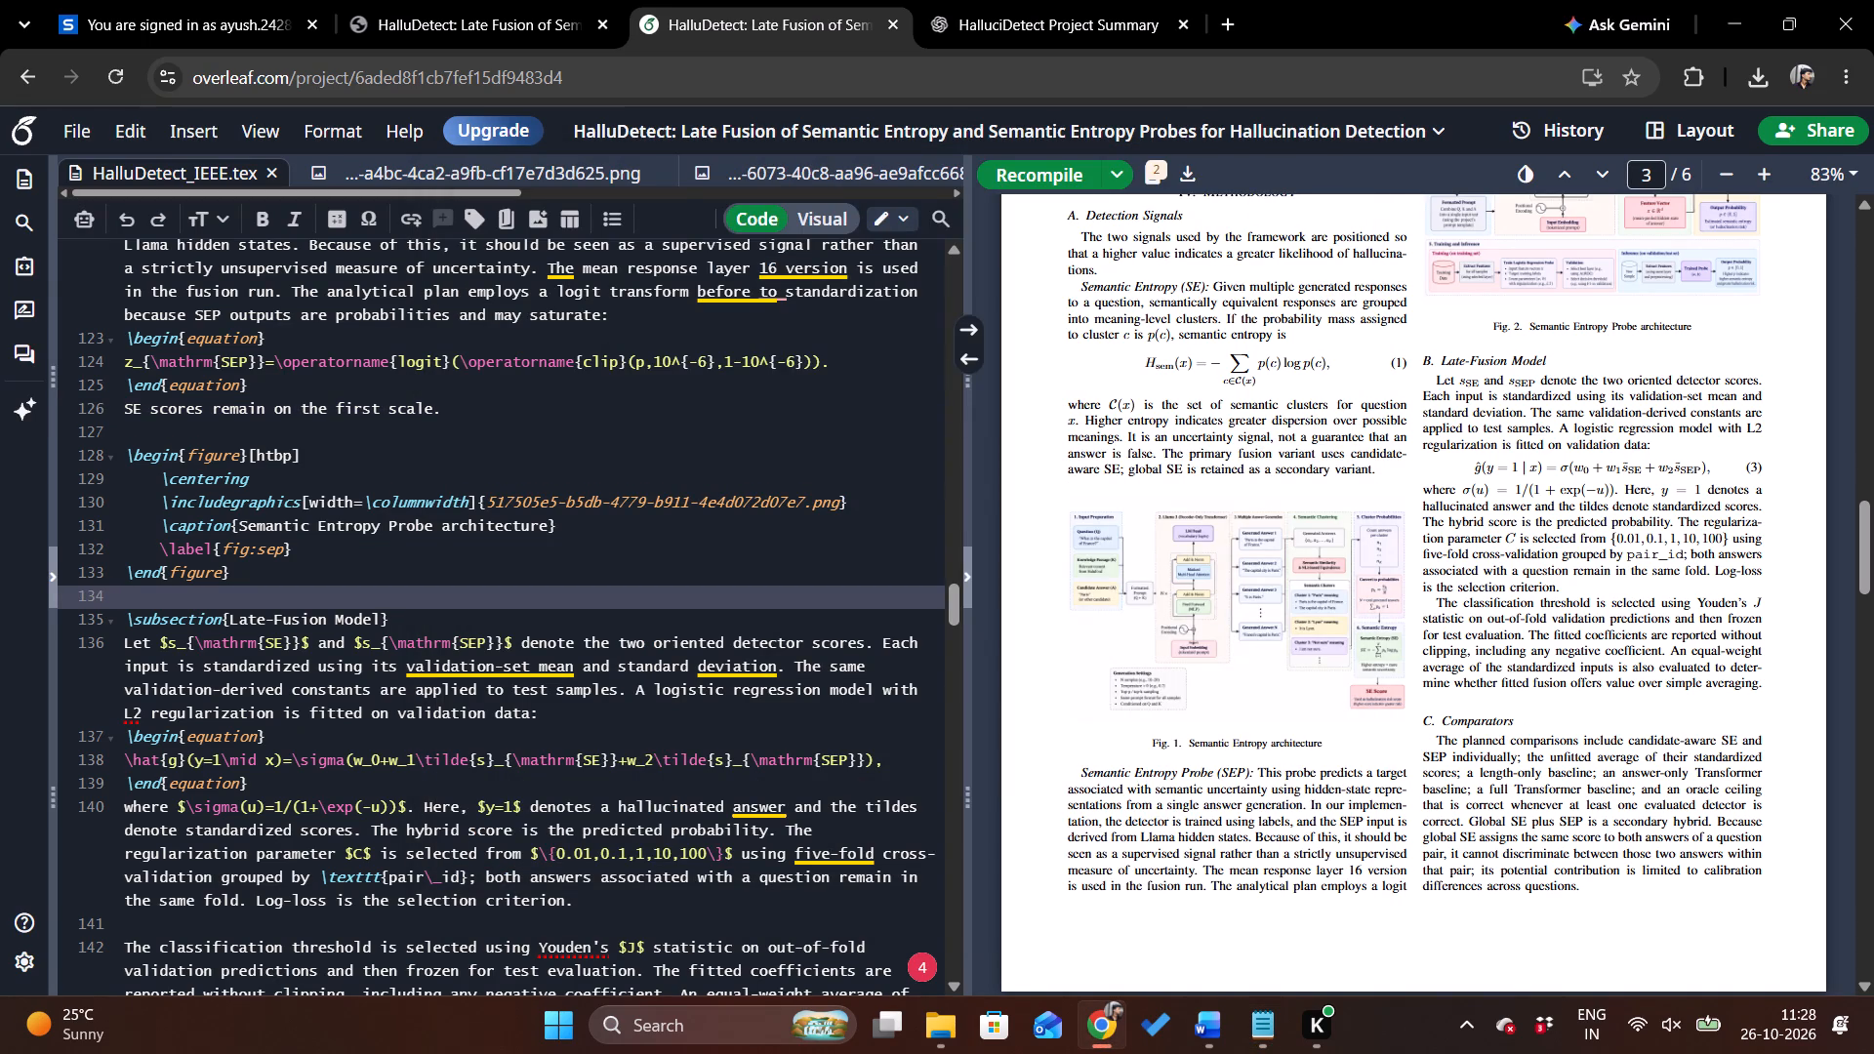
{"action": "left_click", "coordinate": [1240, 1020]}
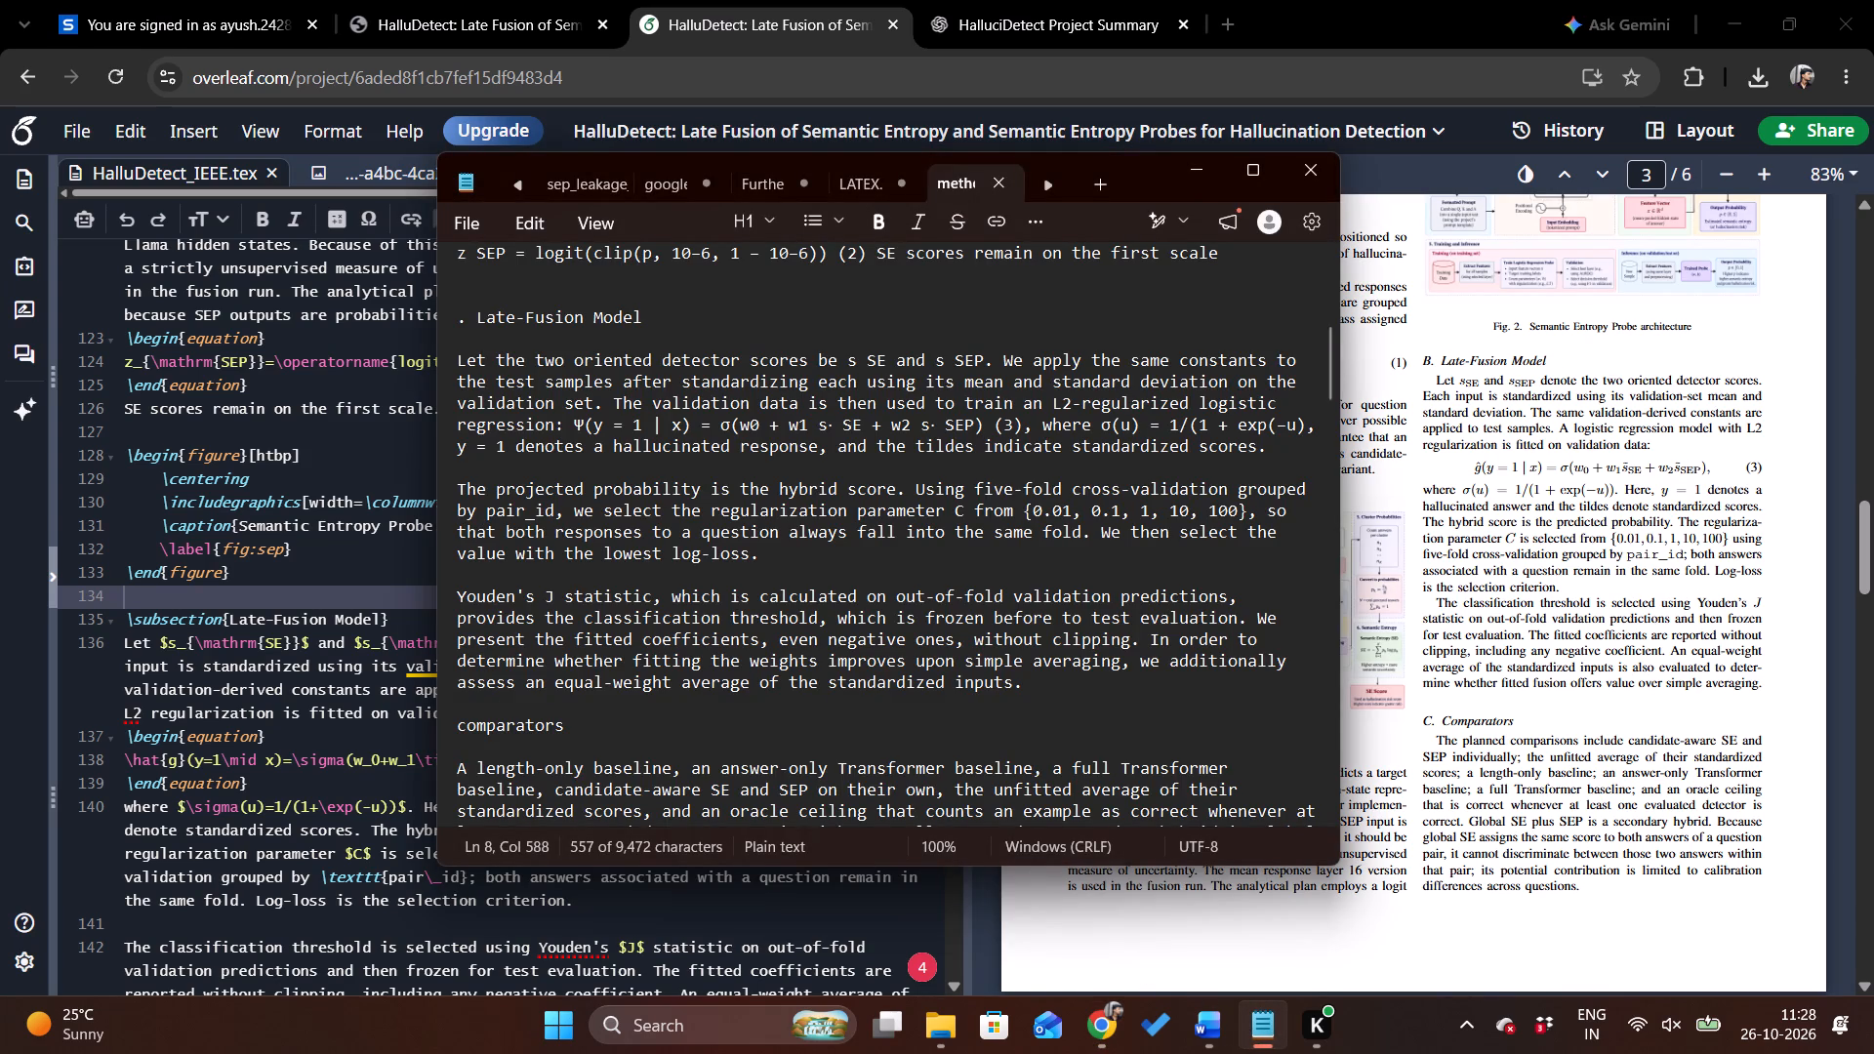
{"action": "left_click", "coordinate": [368, 563]}
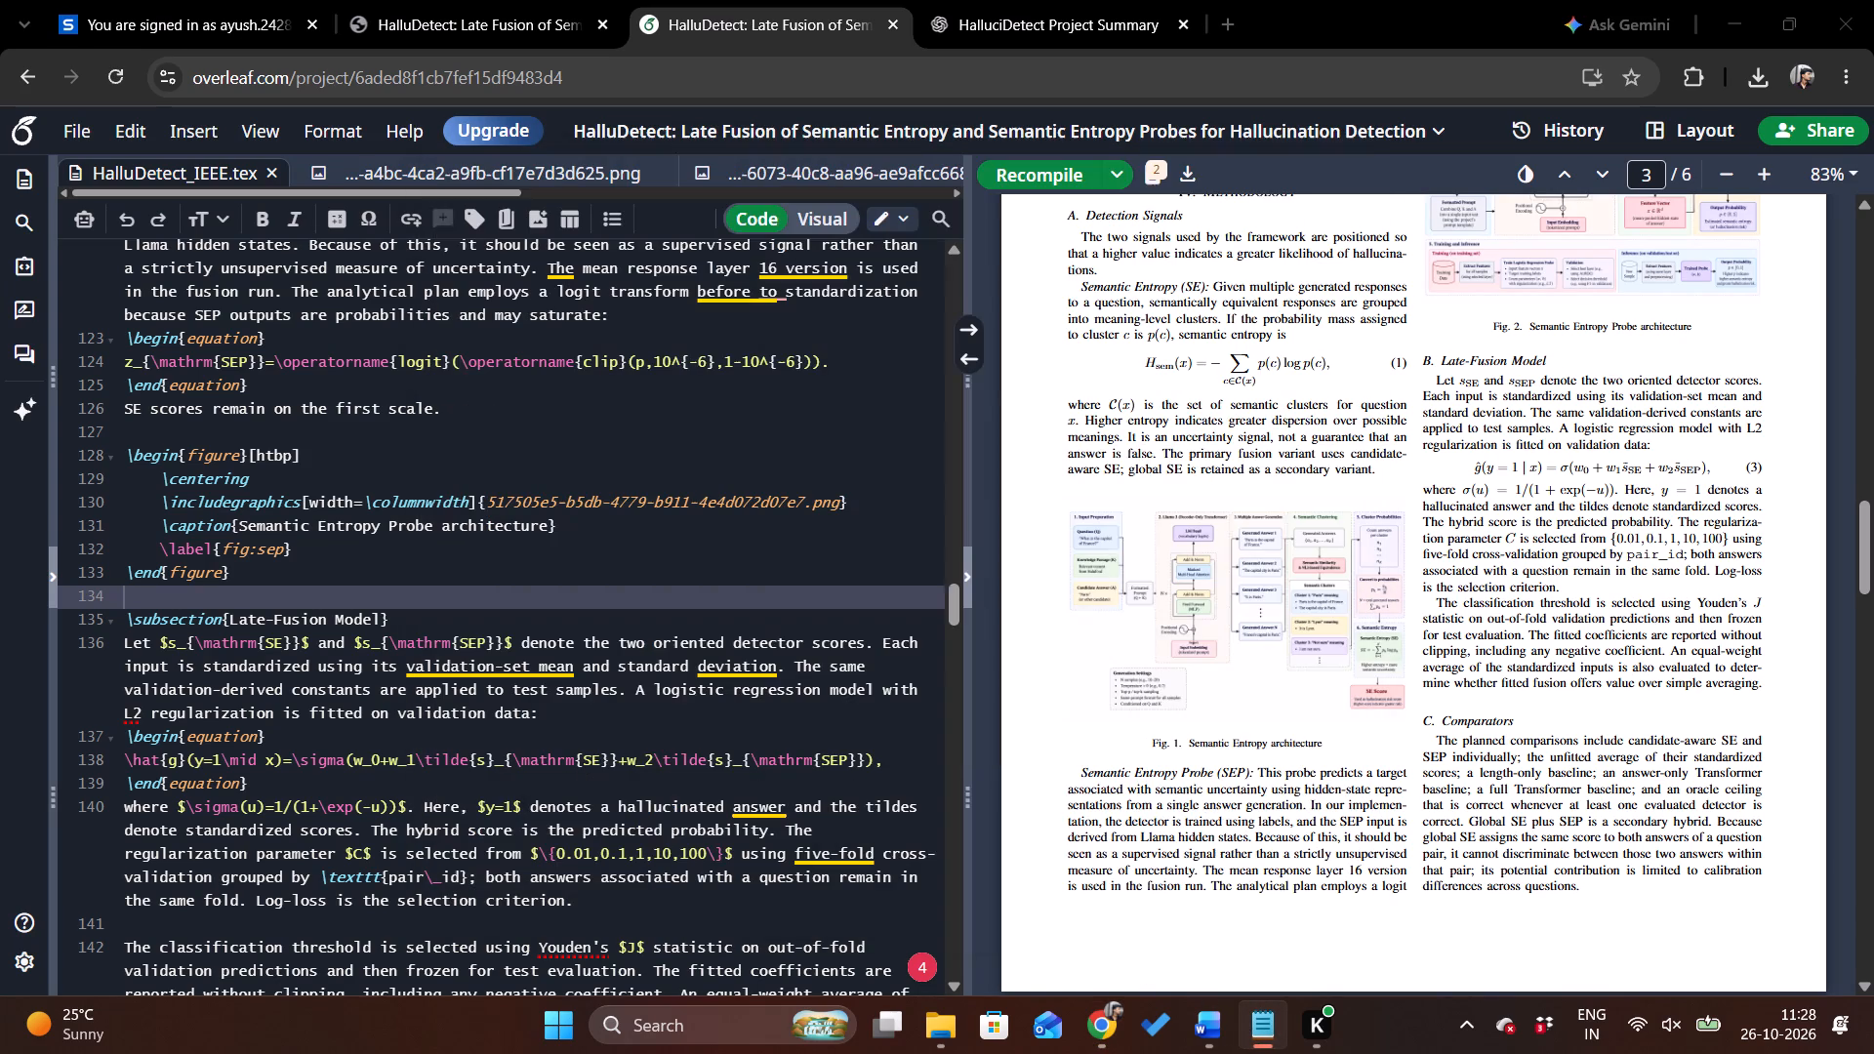
{"action": "left_click", "coordinate": [1243, 1027]}
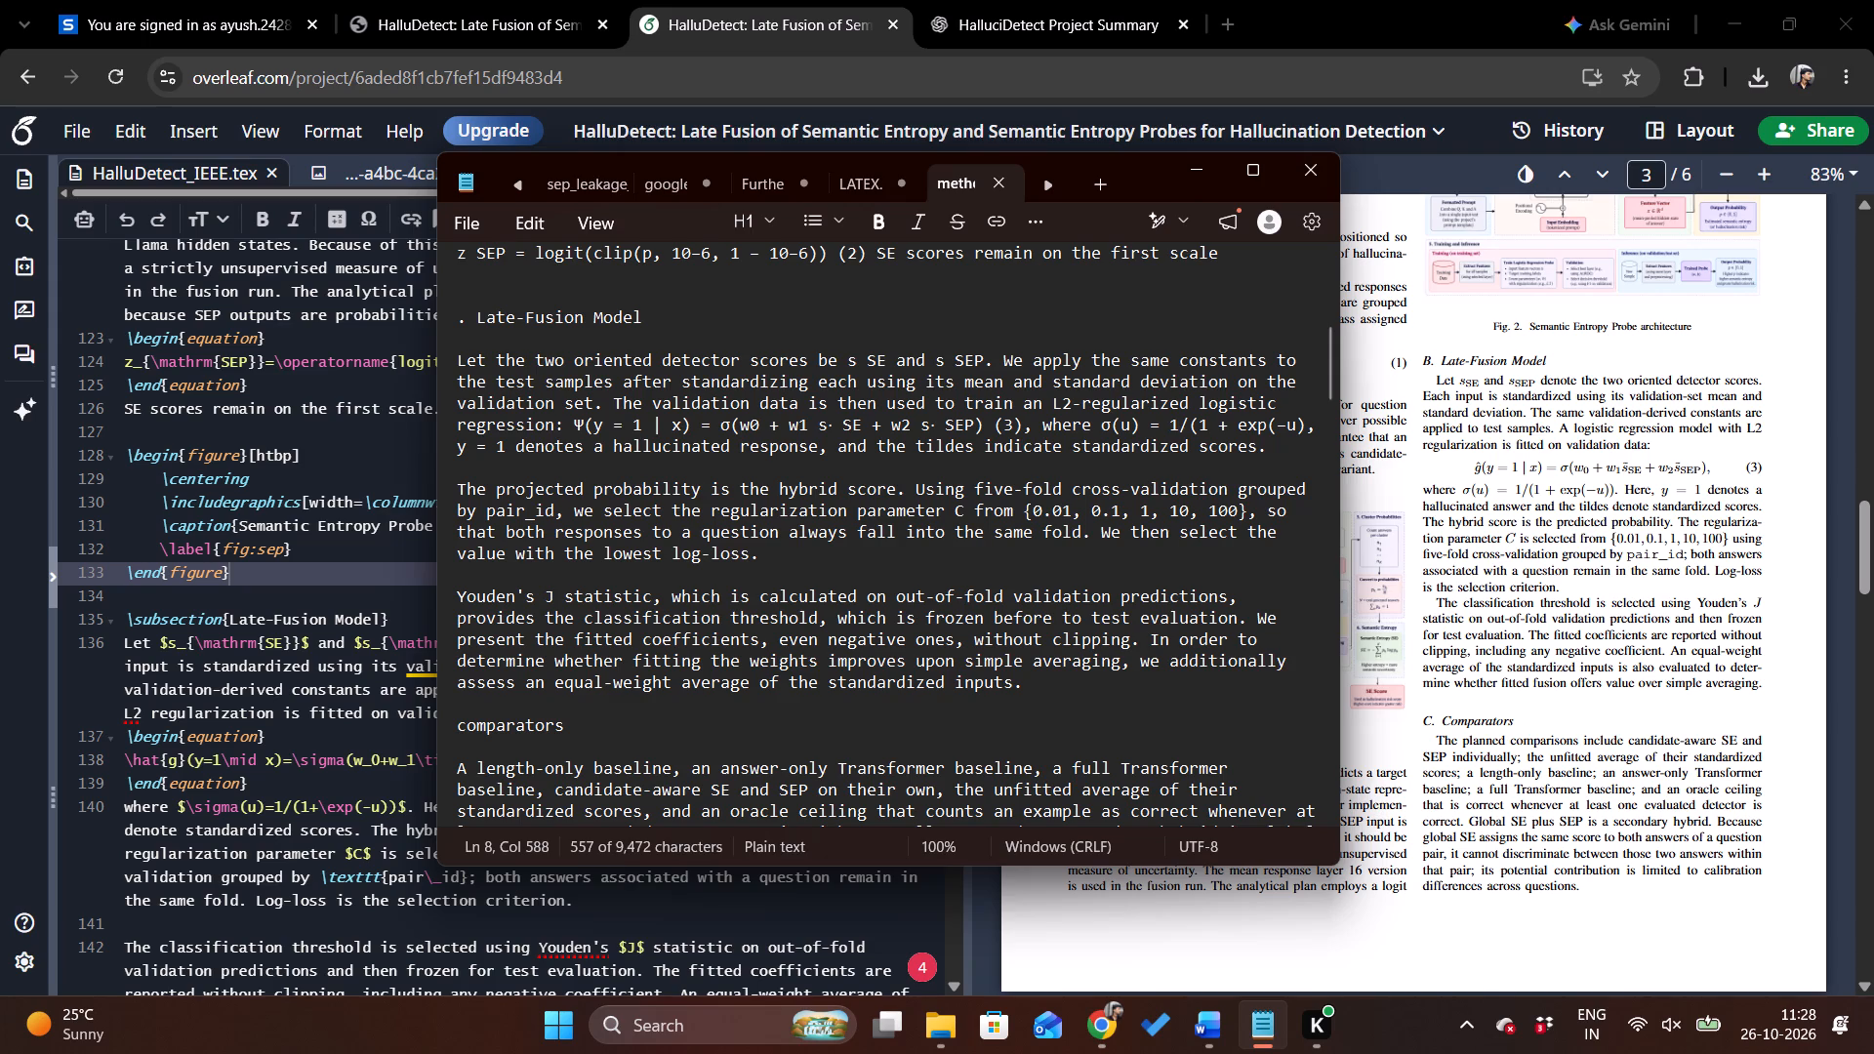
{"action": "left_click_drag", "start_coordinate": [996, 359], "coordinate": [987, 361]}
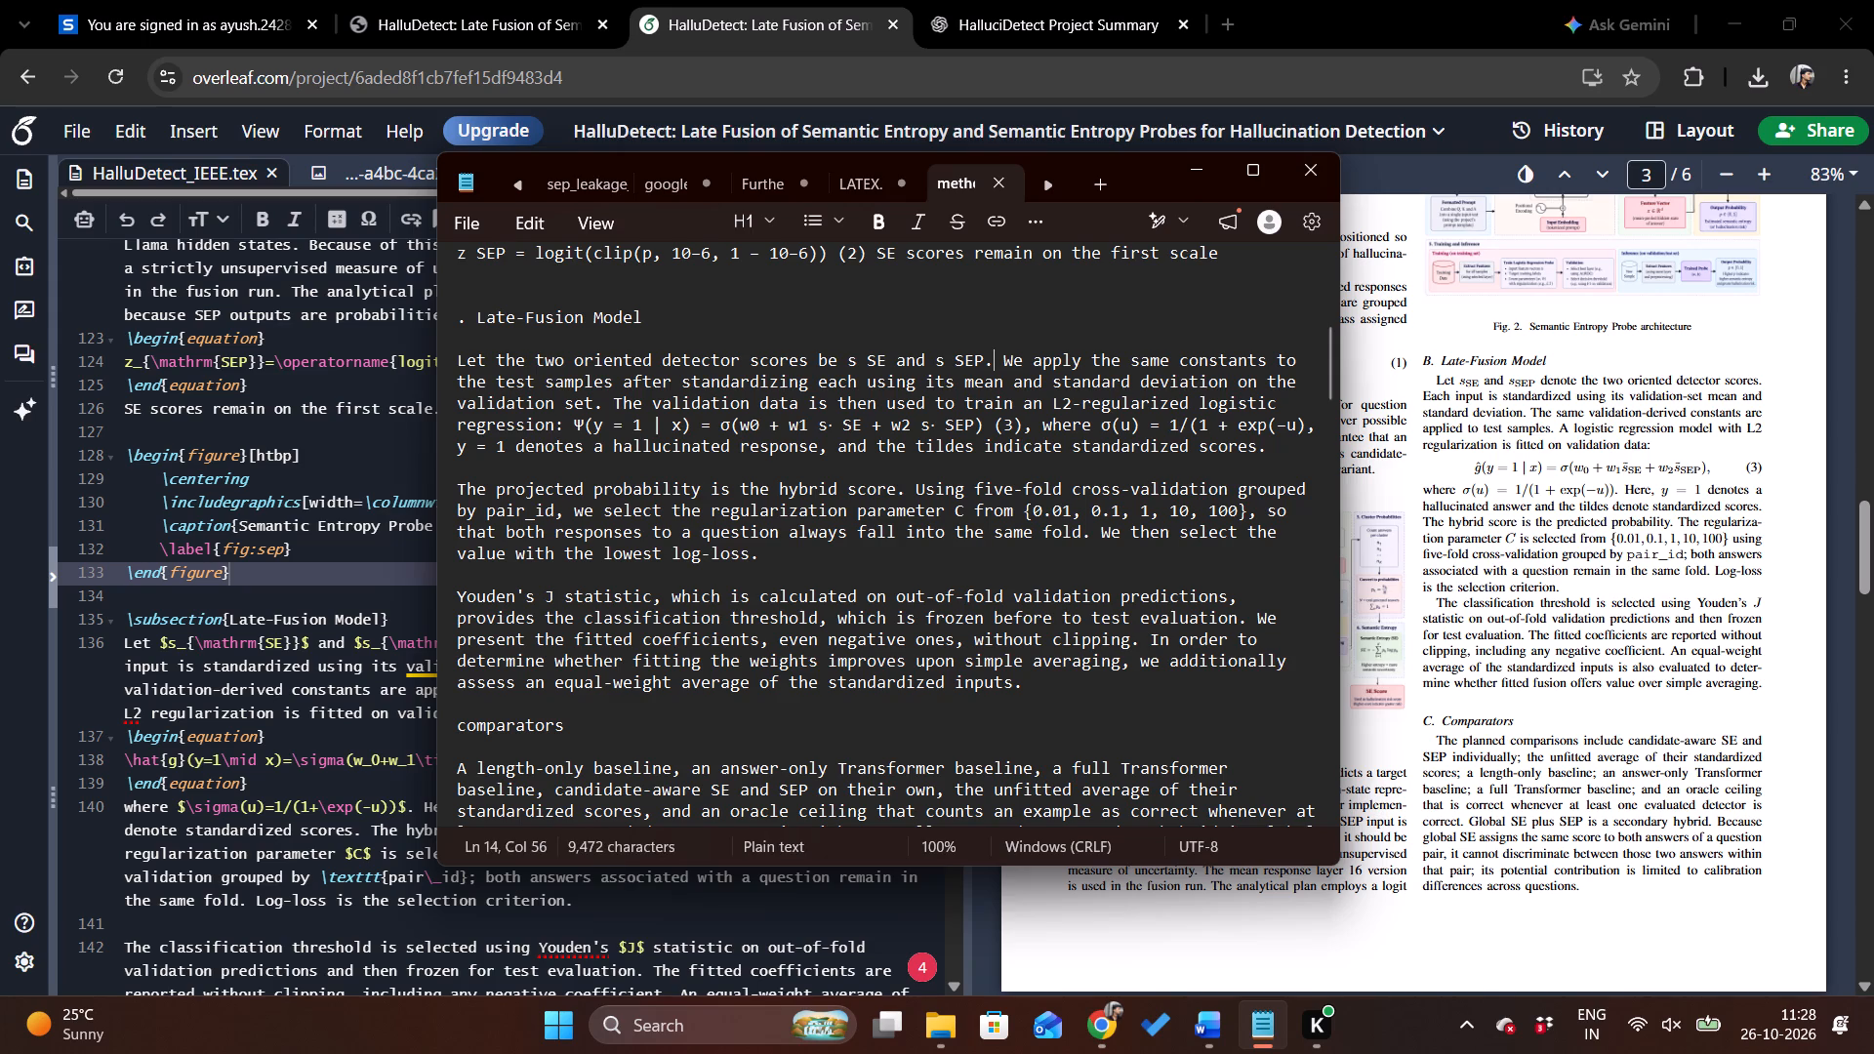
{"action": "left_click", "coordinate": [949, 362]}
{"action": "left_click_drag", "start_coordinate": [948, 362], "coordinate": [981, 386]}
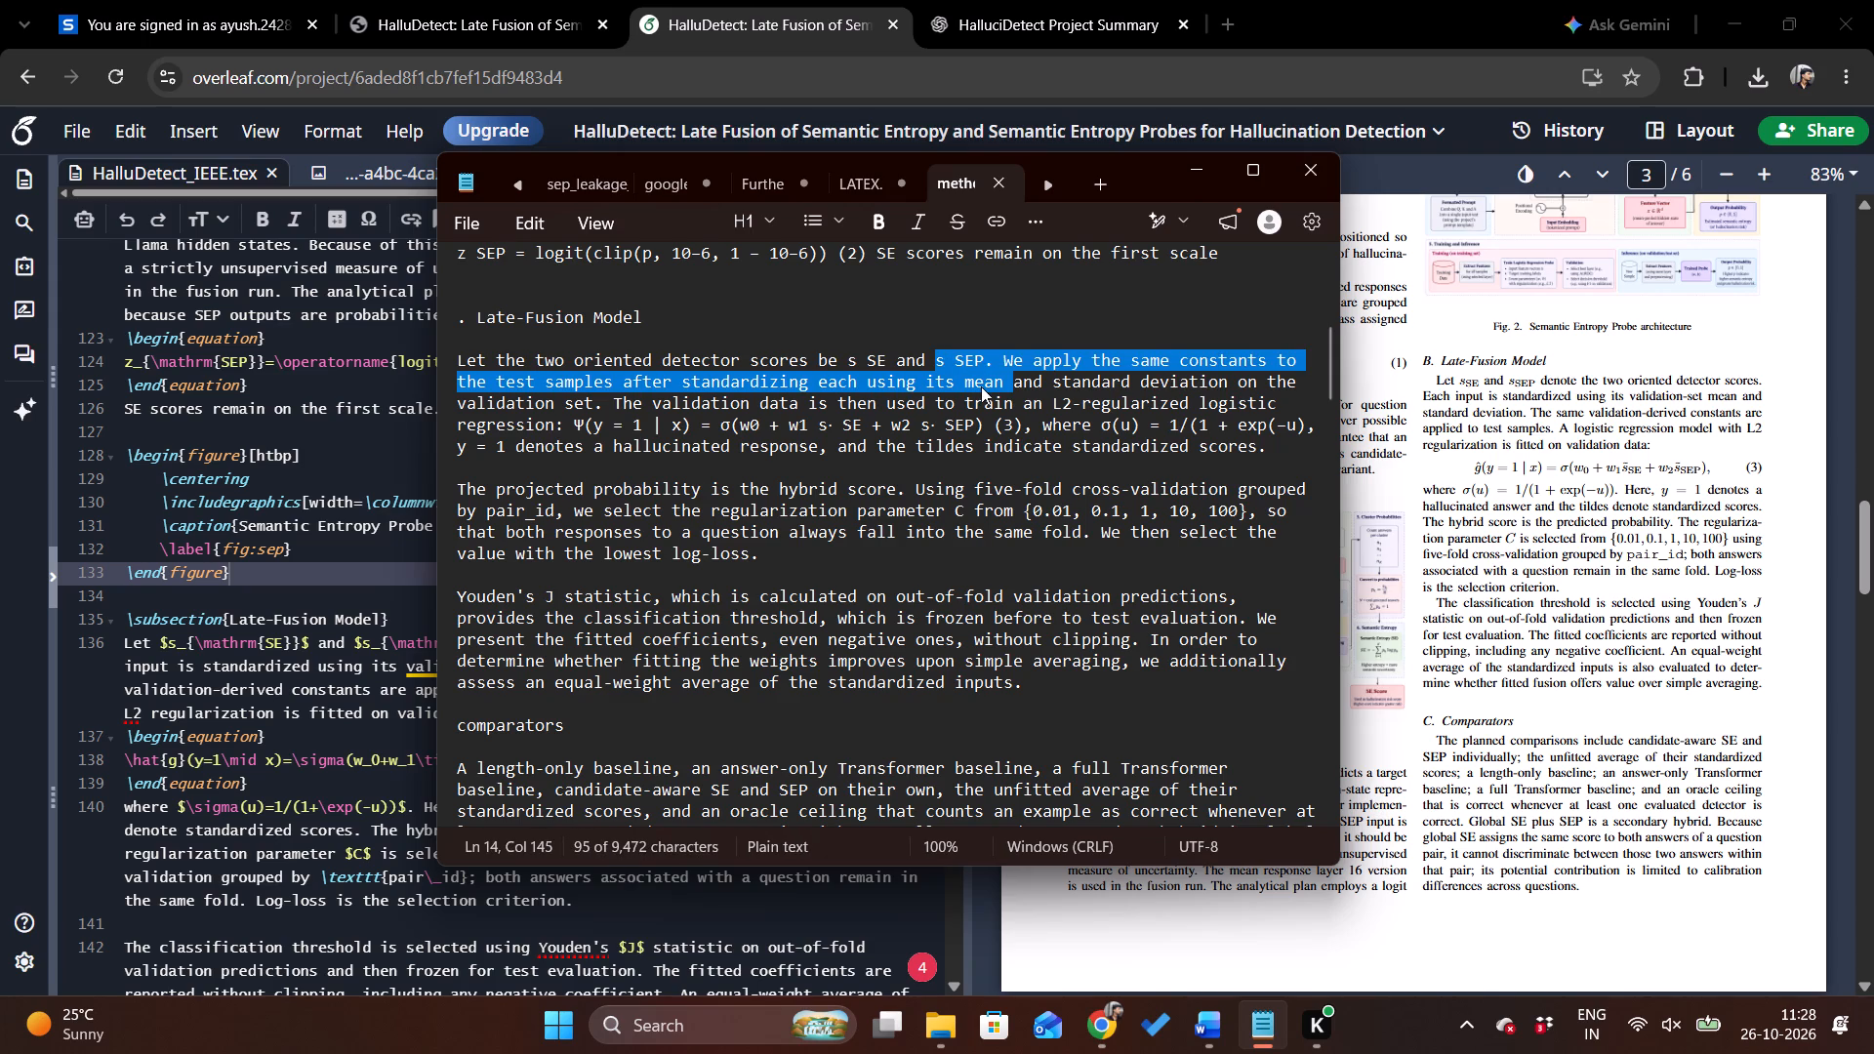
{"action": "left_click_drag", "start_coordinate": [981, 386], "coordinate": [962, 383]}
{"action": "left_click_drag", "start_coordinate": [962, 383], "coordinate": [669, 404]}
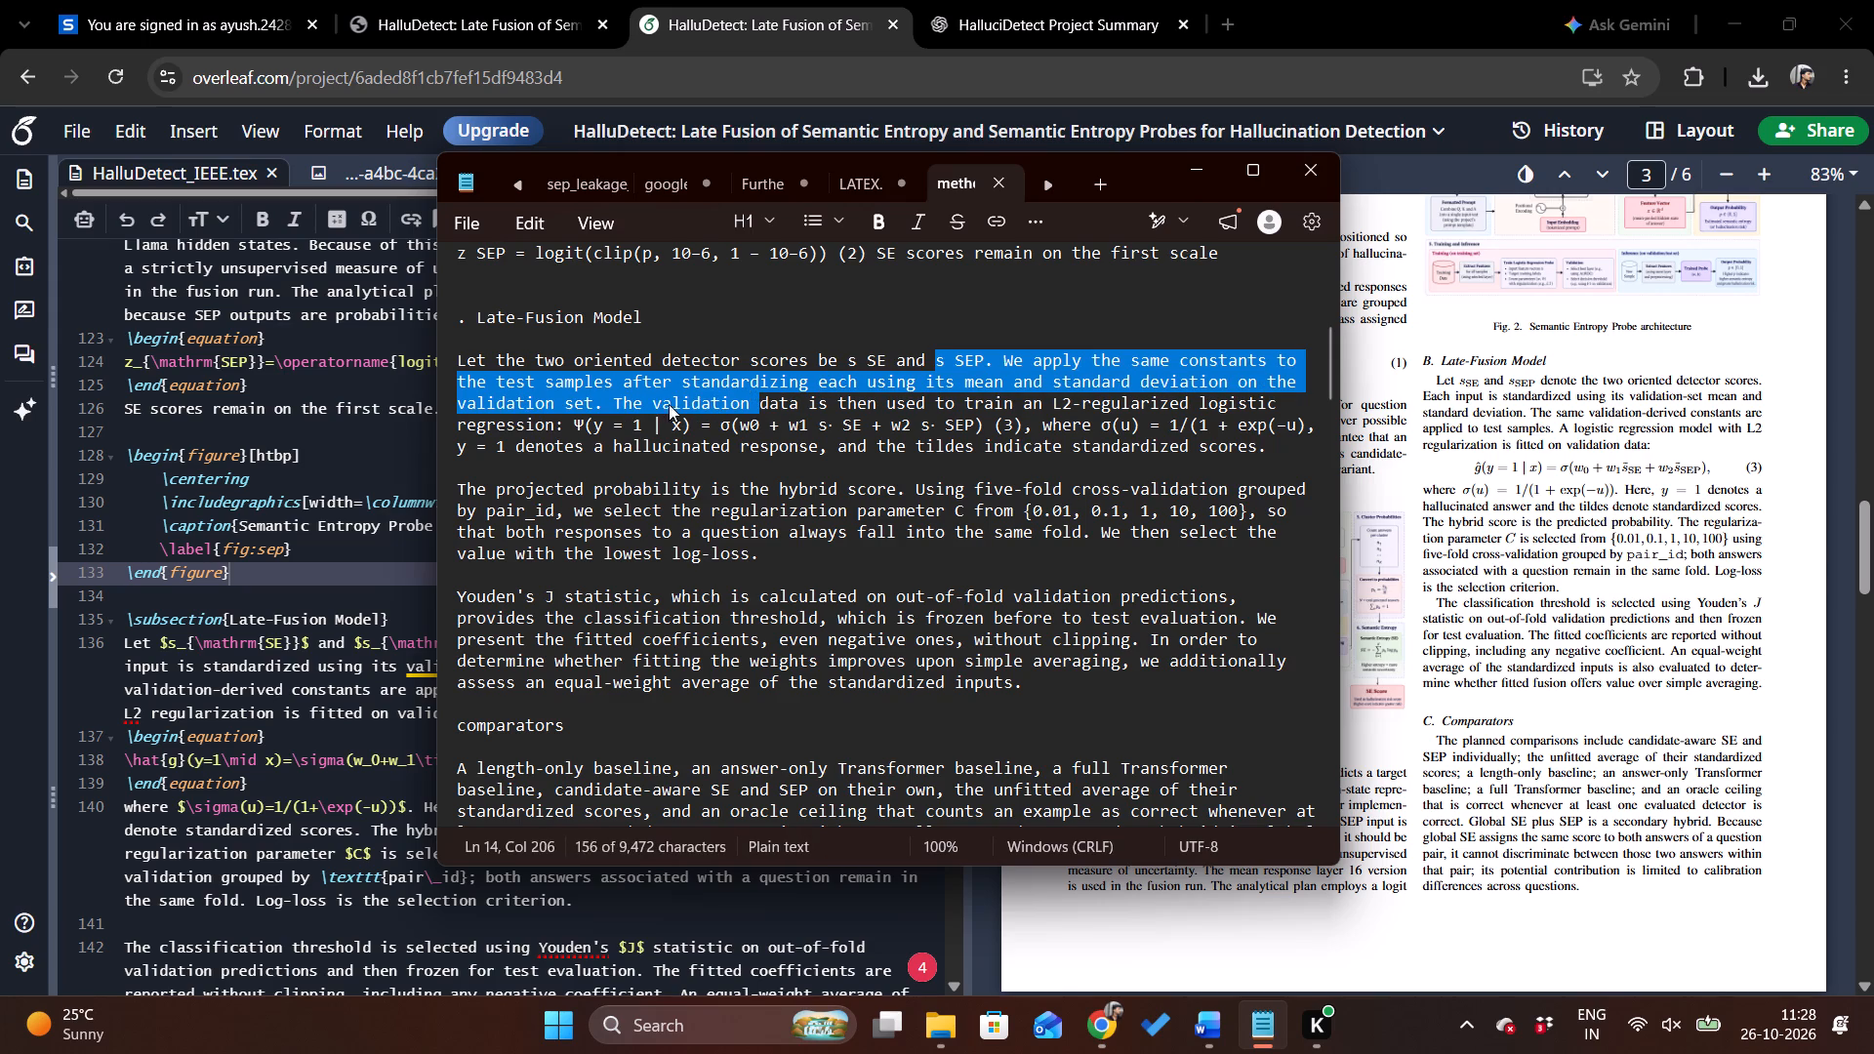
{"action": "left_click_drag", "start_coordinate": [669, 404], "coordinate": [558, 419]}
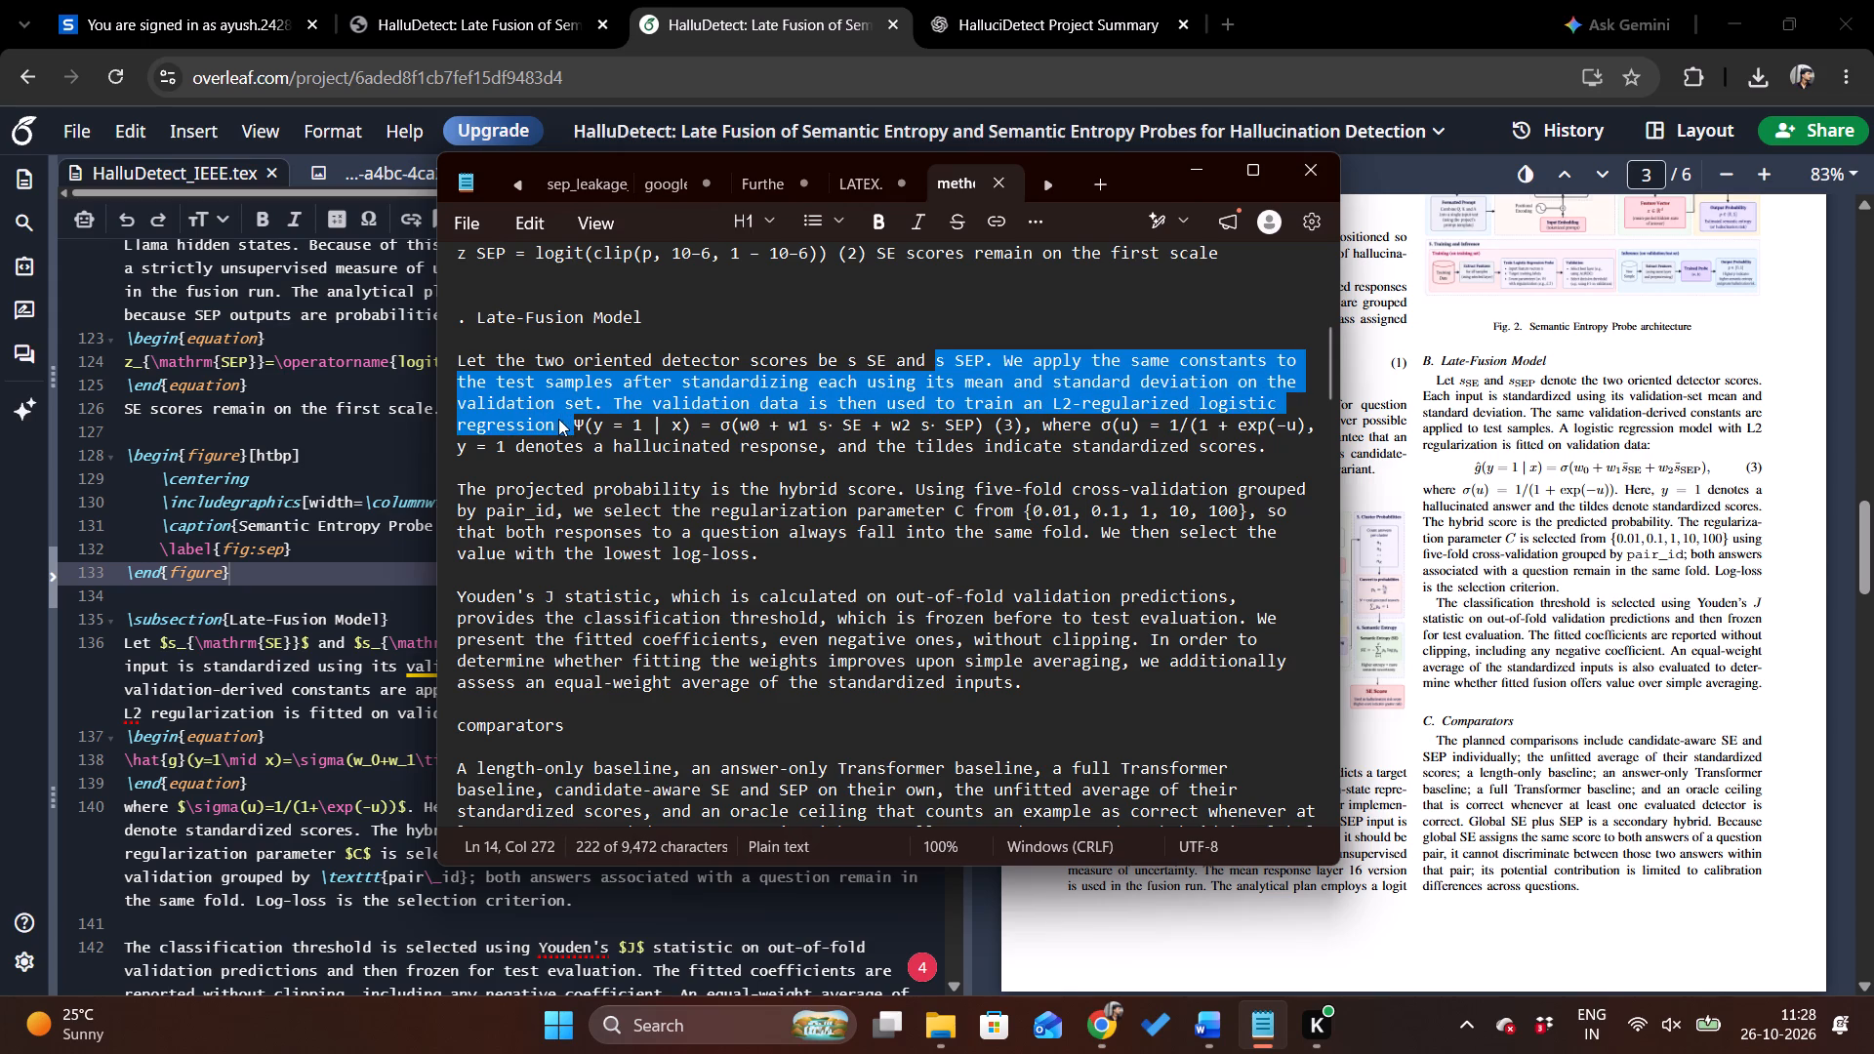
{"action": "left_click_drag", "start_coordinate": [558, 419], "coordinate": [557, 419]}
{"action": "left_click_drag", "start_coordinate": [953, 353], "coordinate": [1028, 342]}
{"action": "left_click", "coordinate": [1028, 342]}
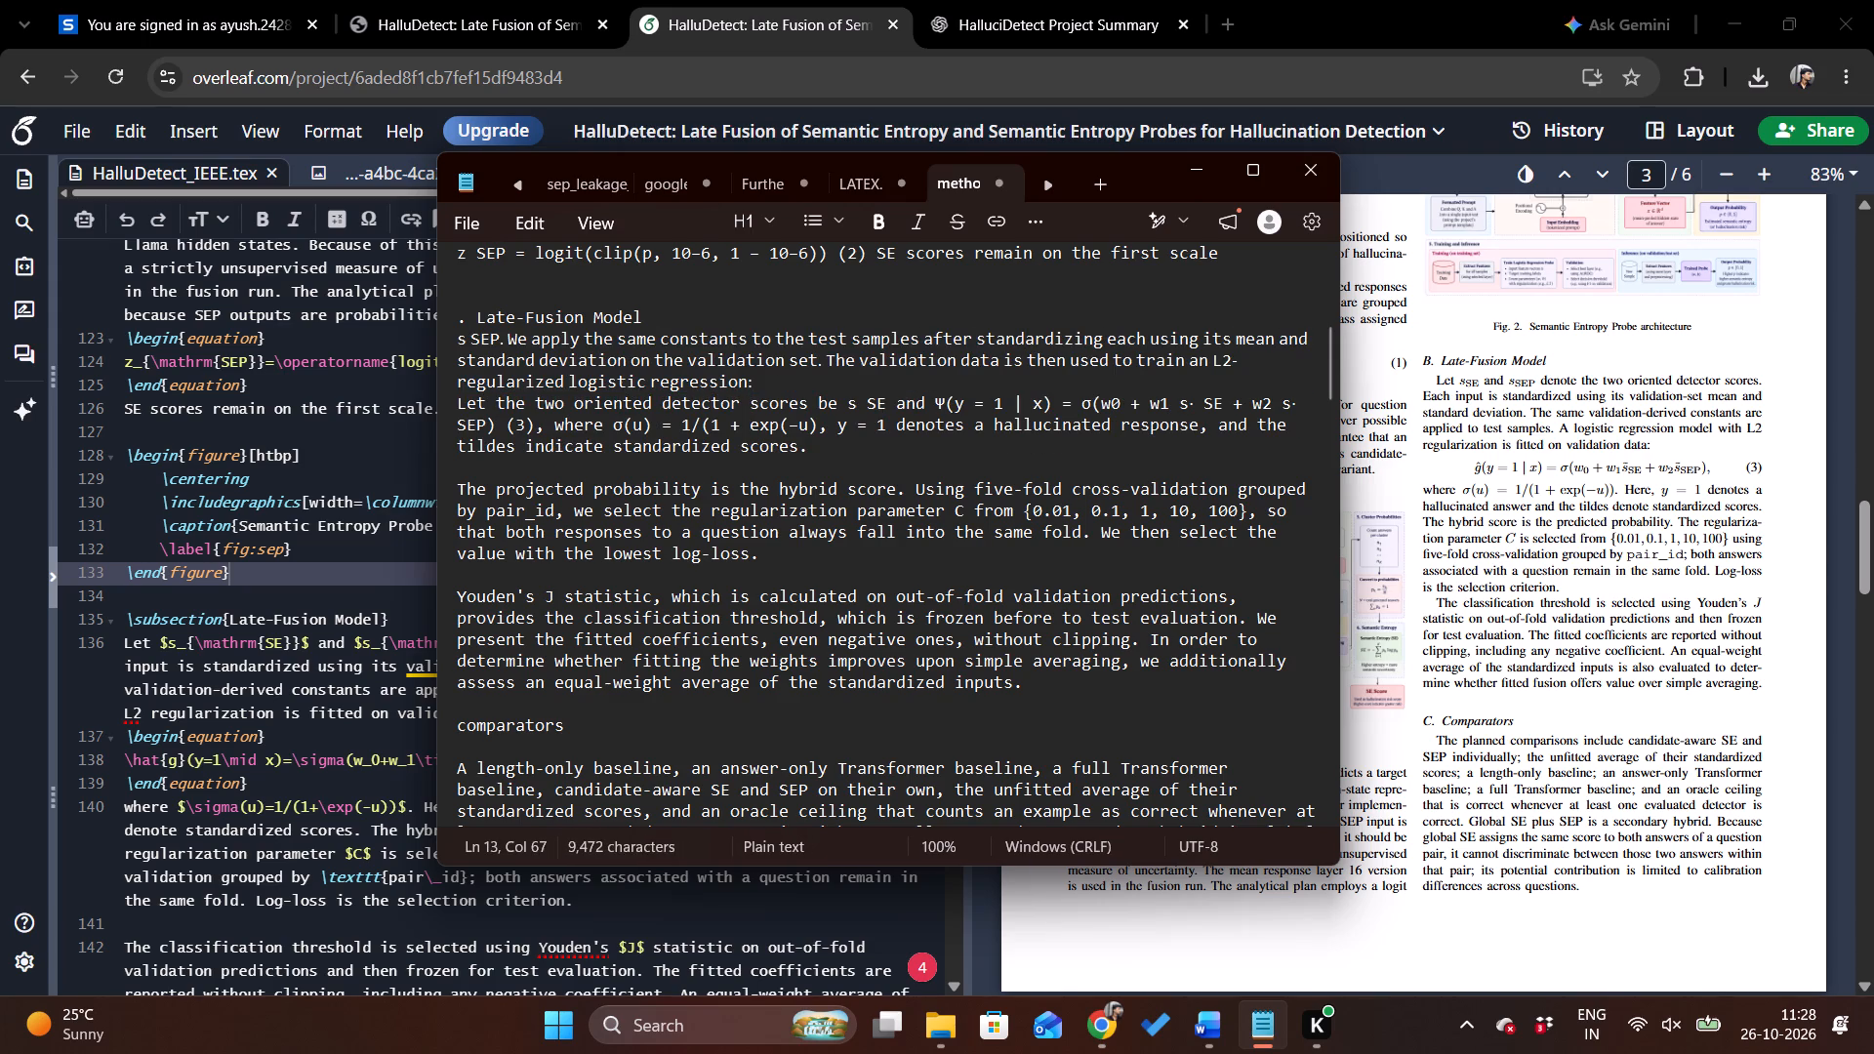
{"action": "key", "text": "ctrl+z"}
Replace the Late-Fusion Model text from "Each input is standardized" up to the equation in Overleaf with the notes' passage from "We apply the same constants" to "logistic regression:".
{"action": "left_click", "coordinate": [1020, 360]}
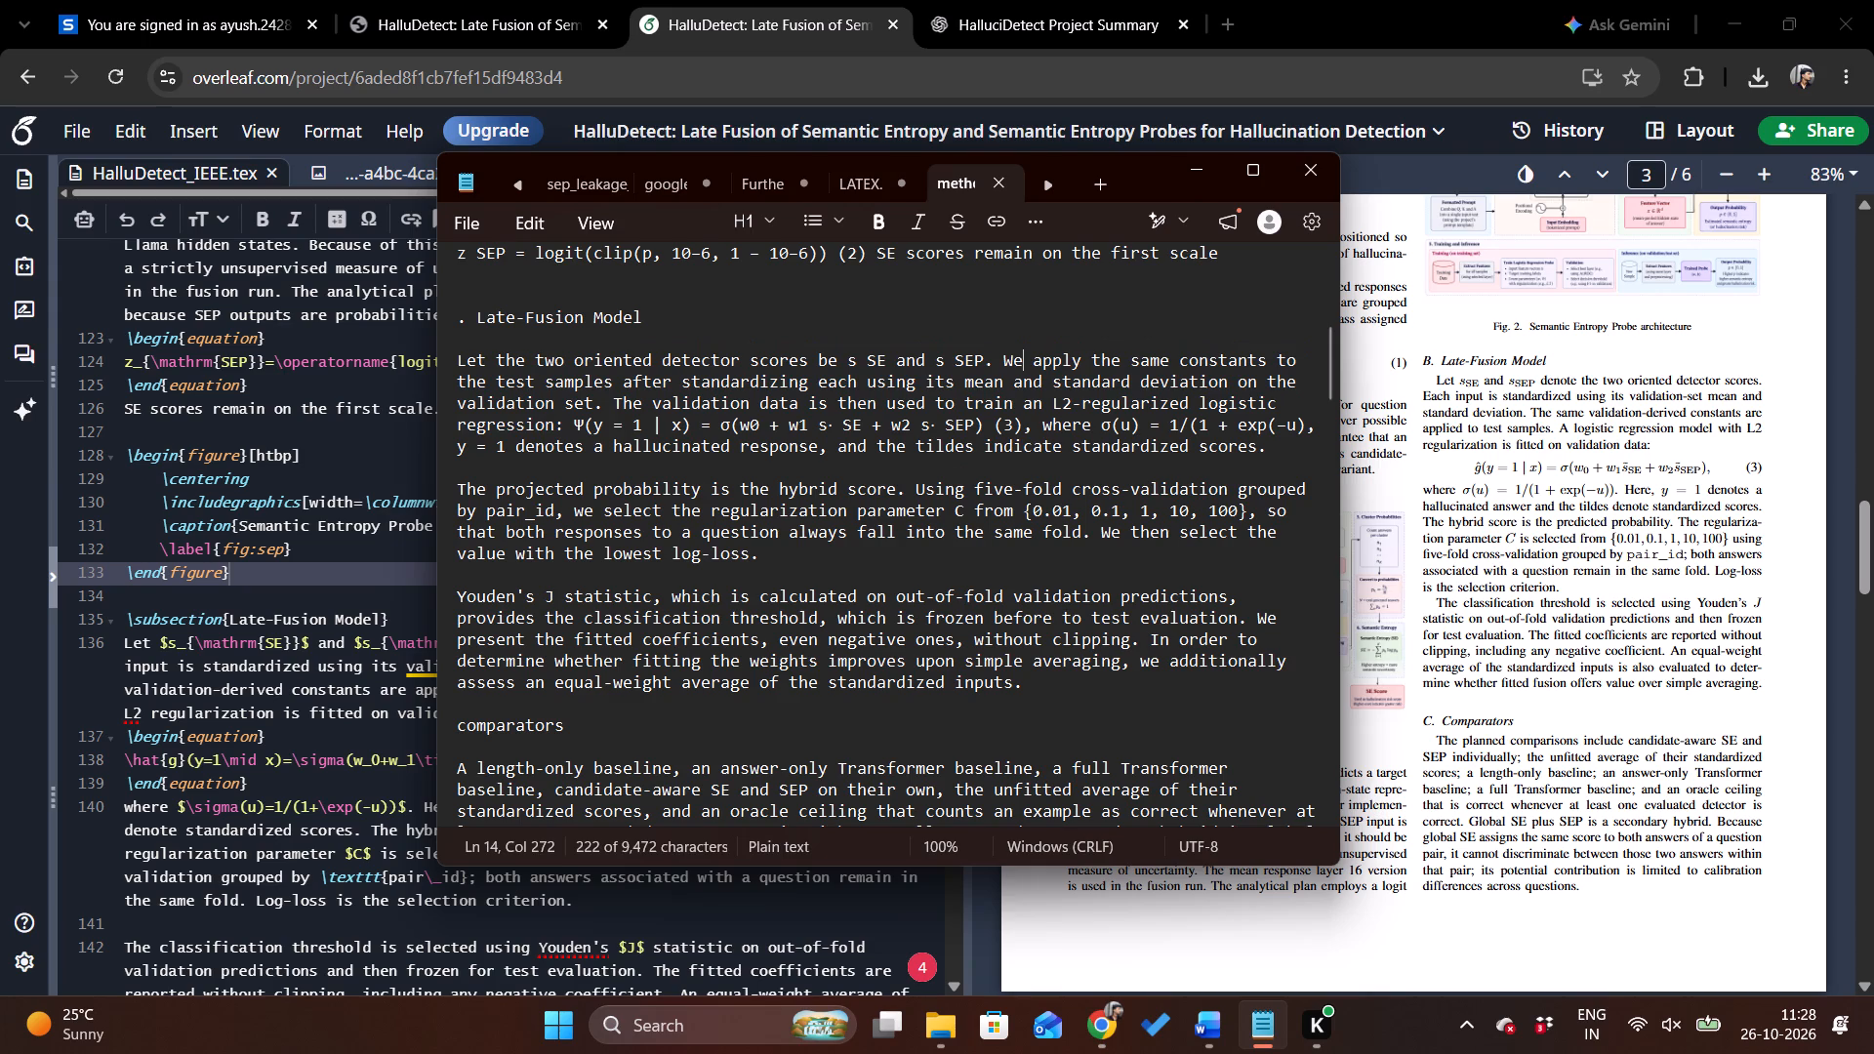
{"action": "left_click_drag", "start_coordinate": [1003, 360], "coordinate": [822, 402]}
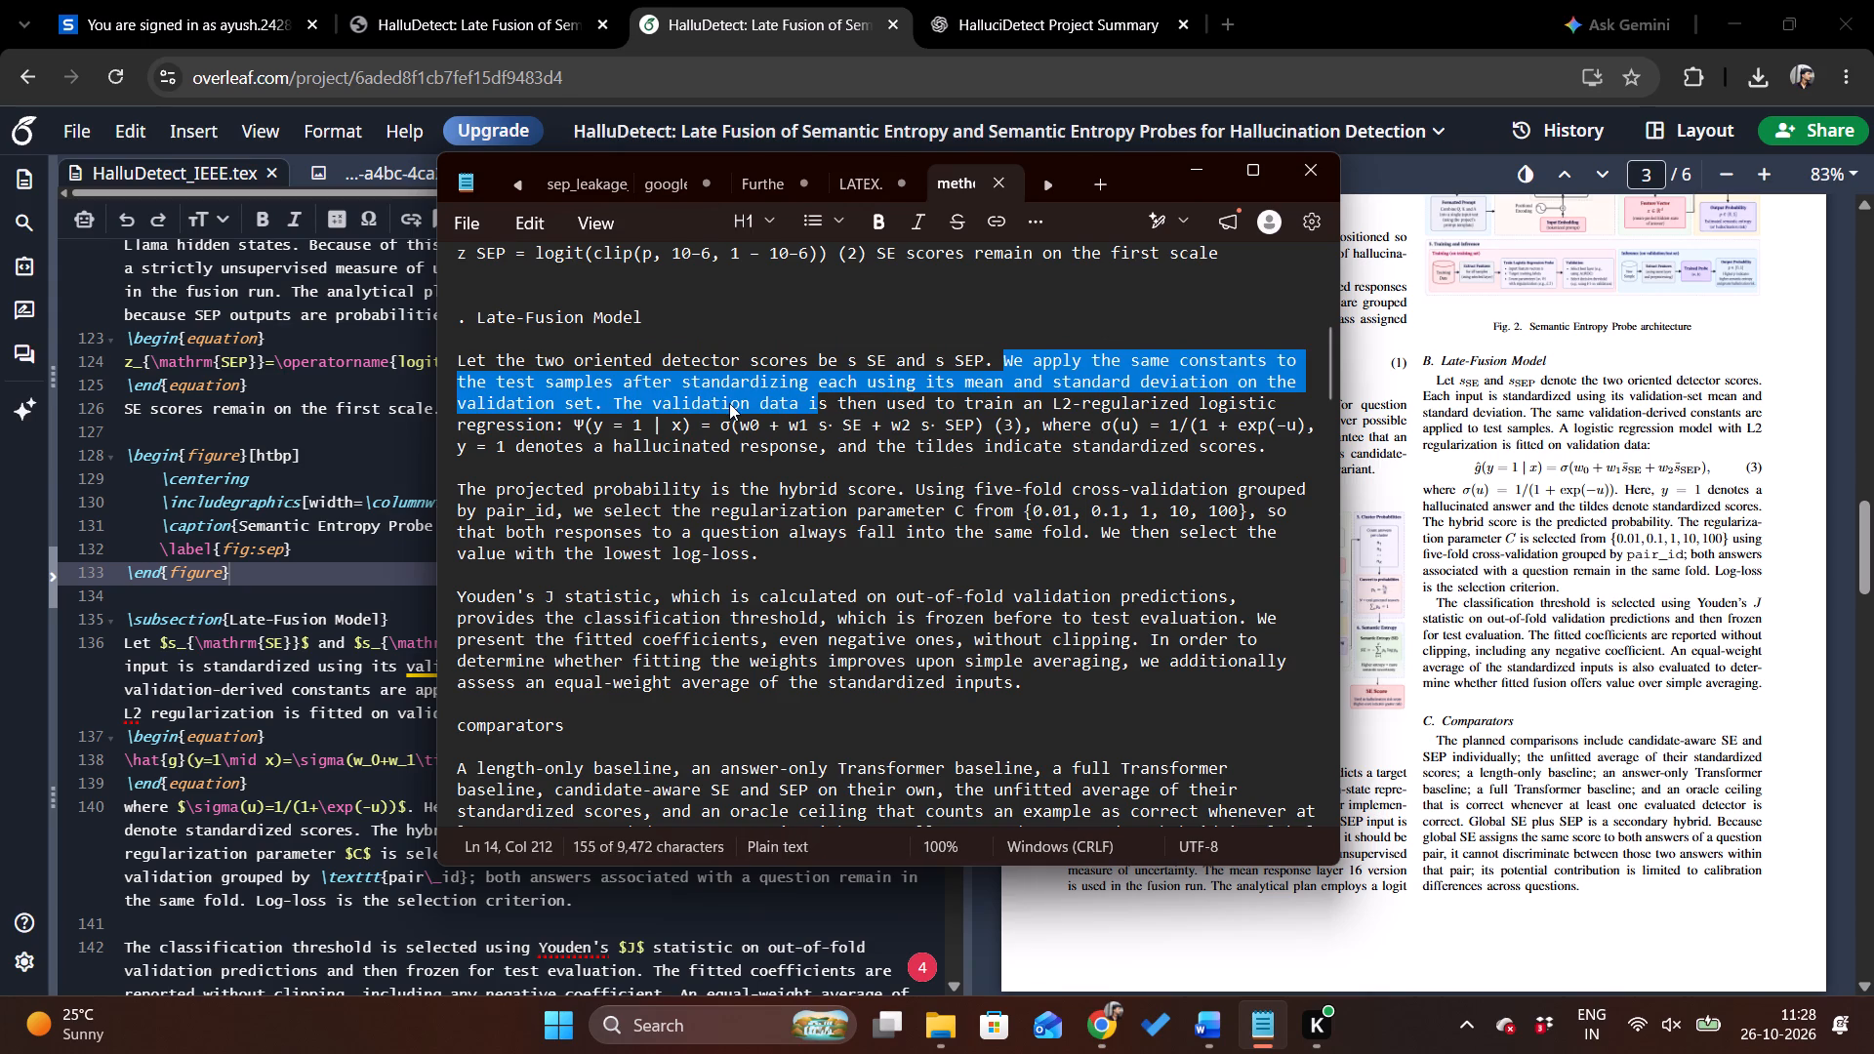
{"action": "left_click", "coordinate": [729, 403]}
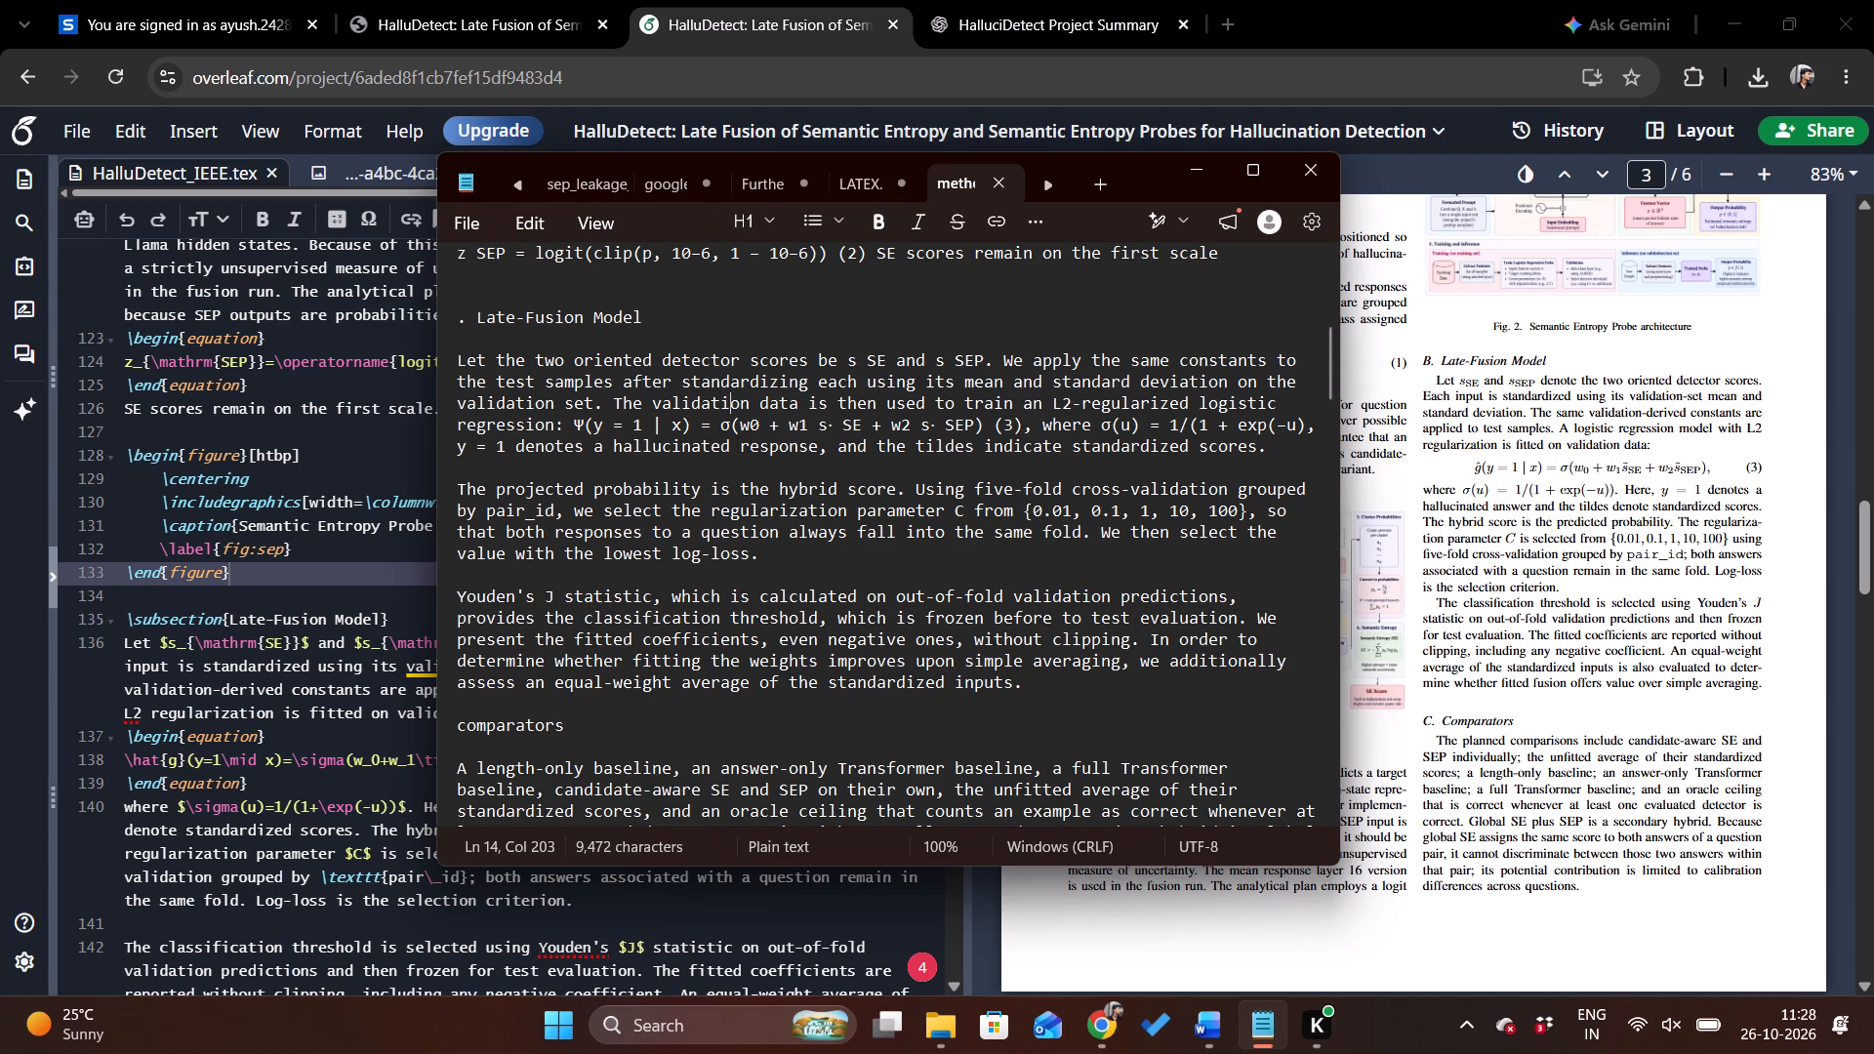
{"action": "left_click_drag", "start_coordinate": [1000, 355], "coordinate": [794, 420]}
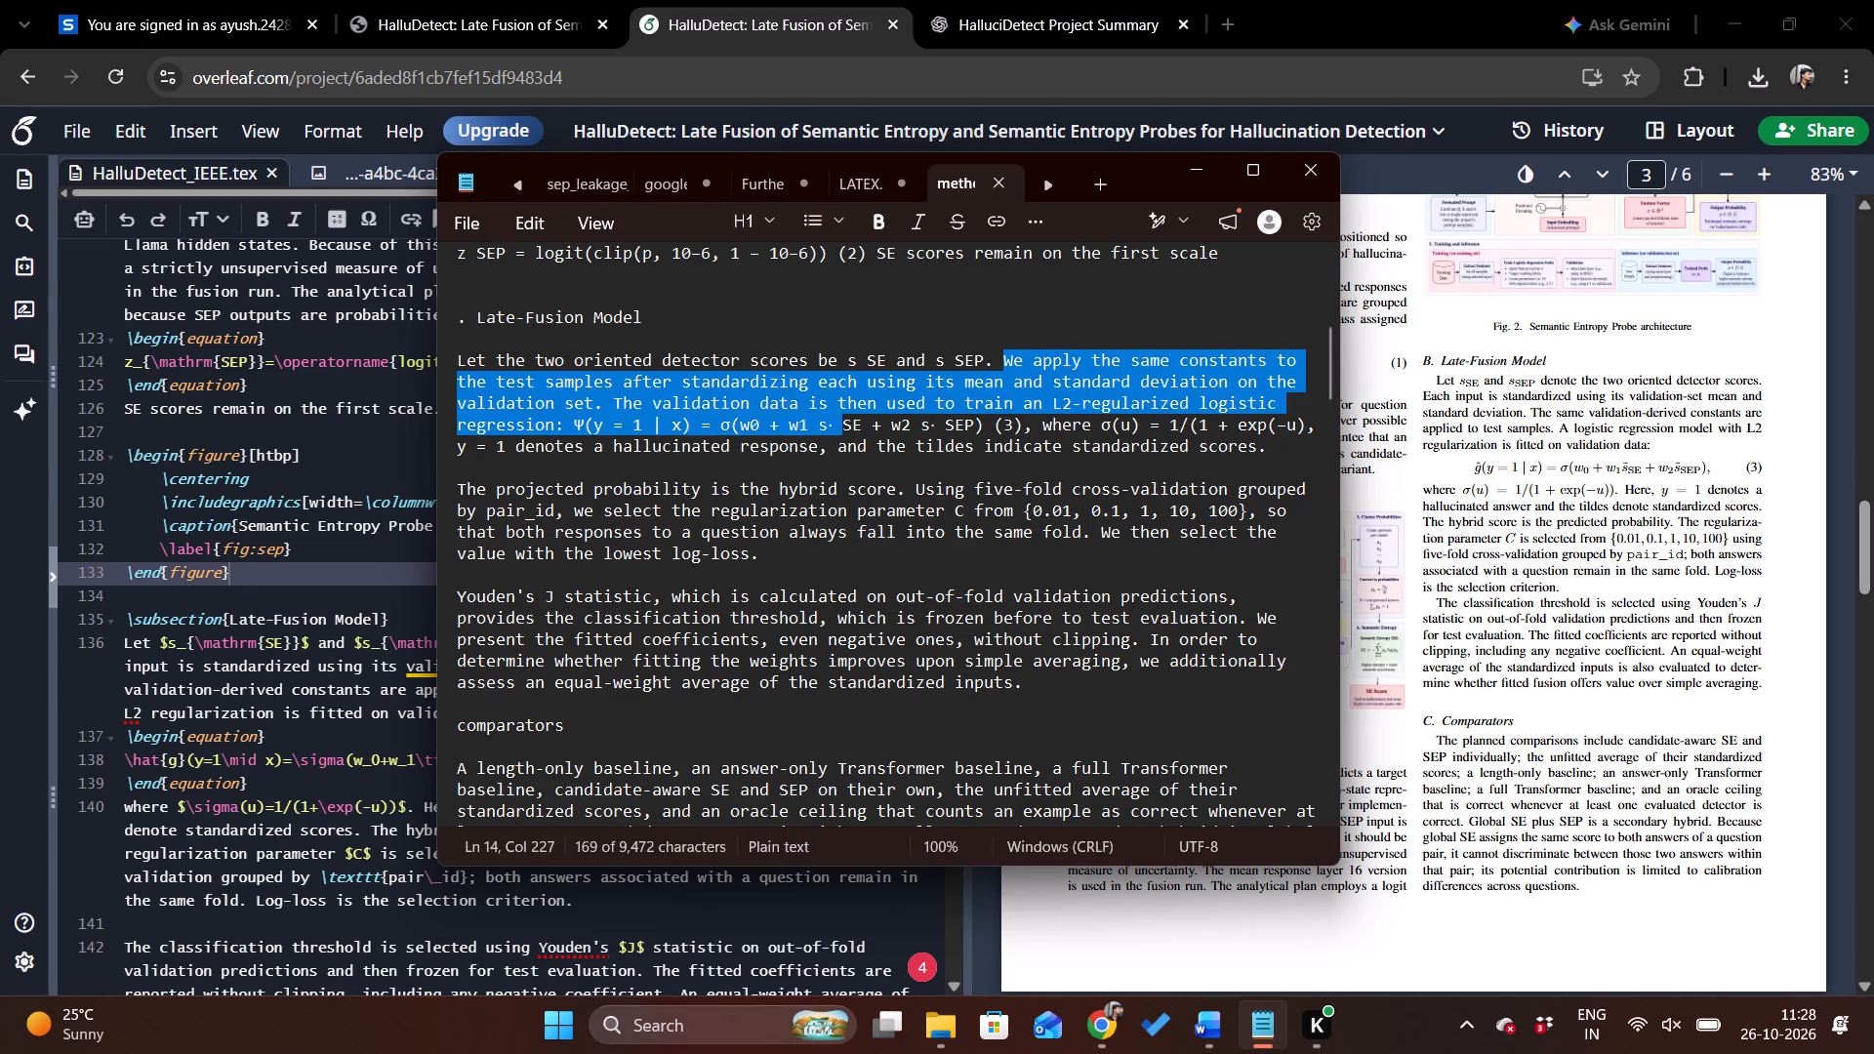
{"action": "left_click_drag", "start_coordinate": [794, 420], "coordinate": [567, 426]}
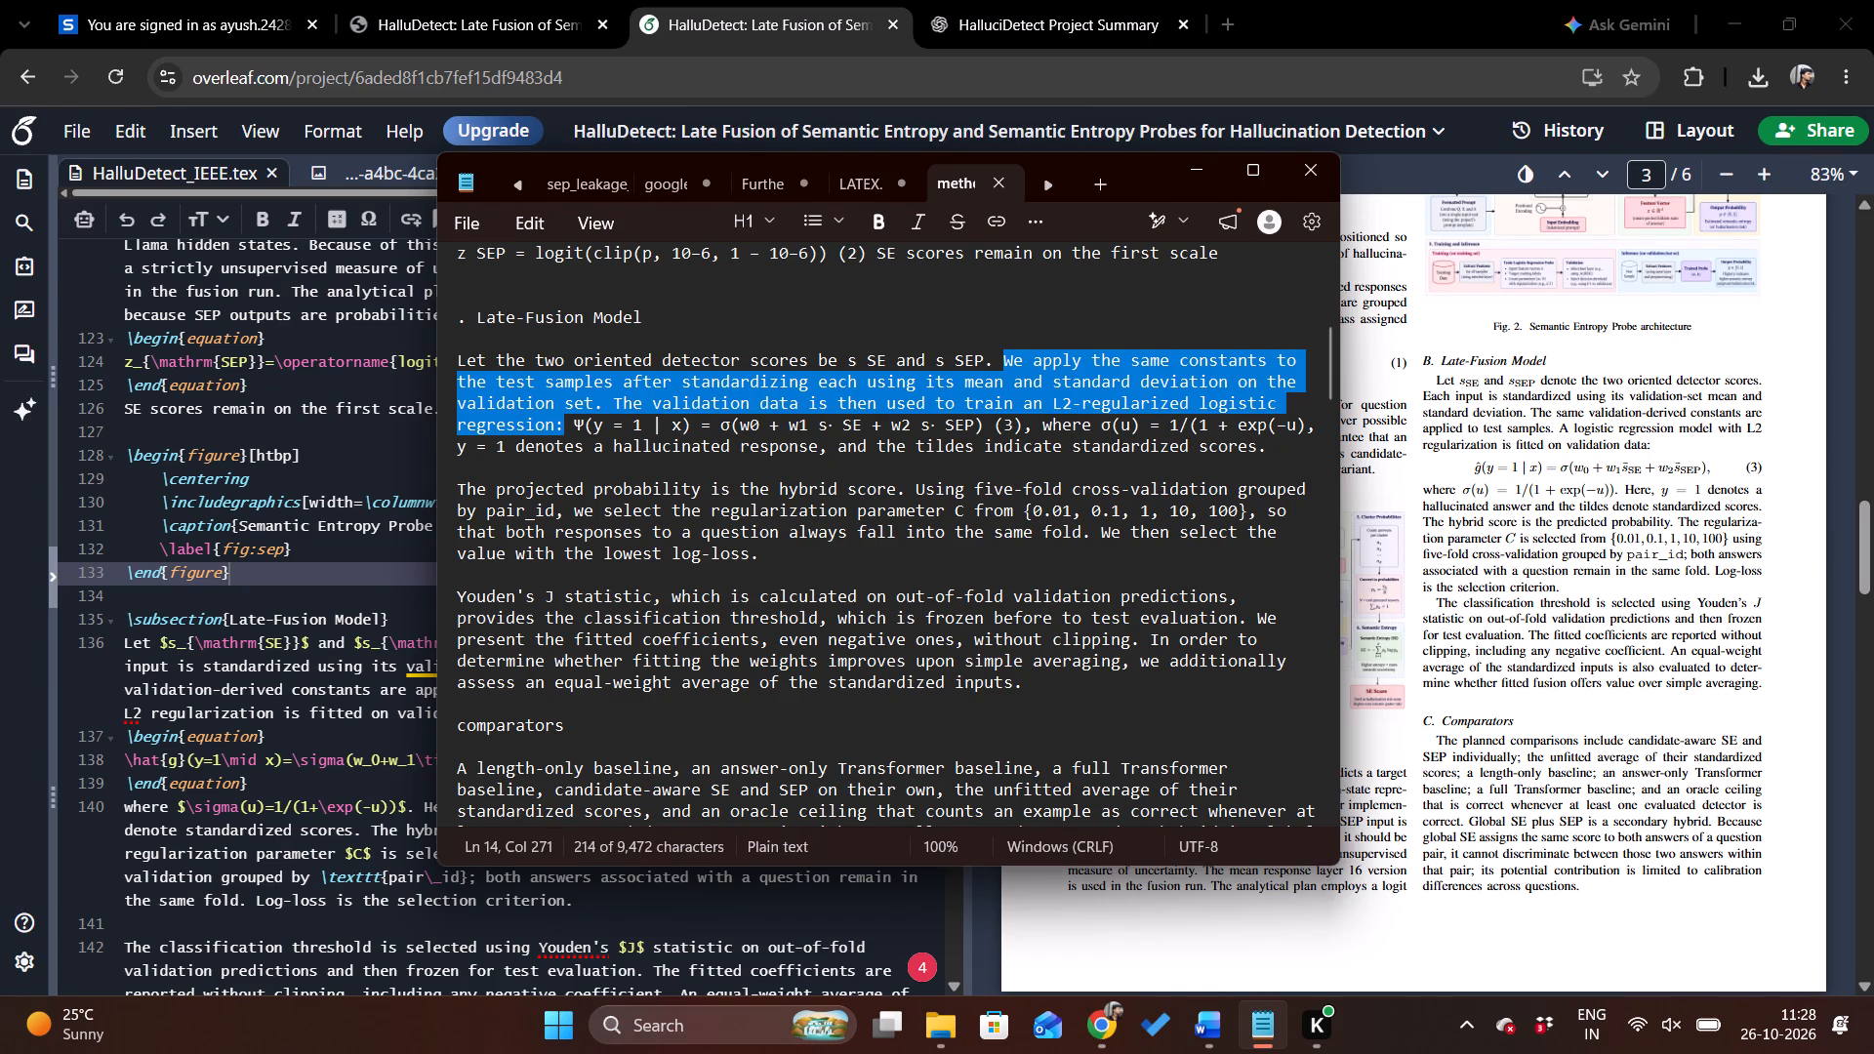
{"action": "key", "text": "ctrl+c"}
{"action": "key", "text": "alt+Tab"}
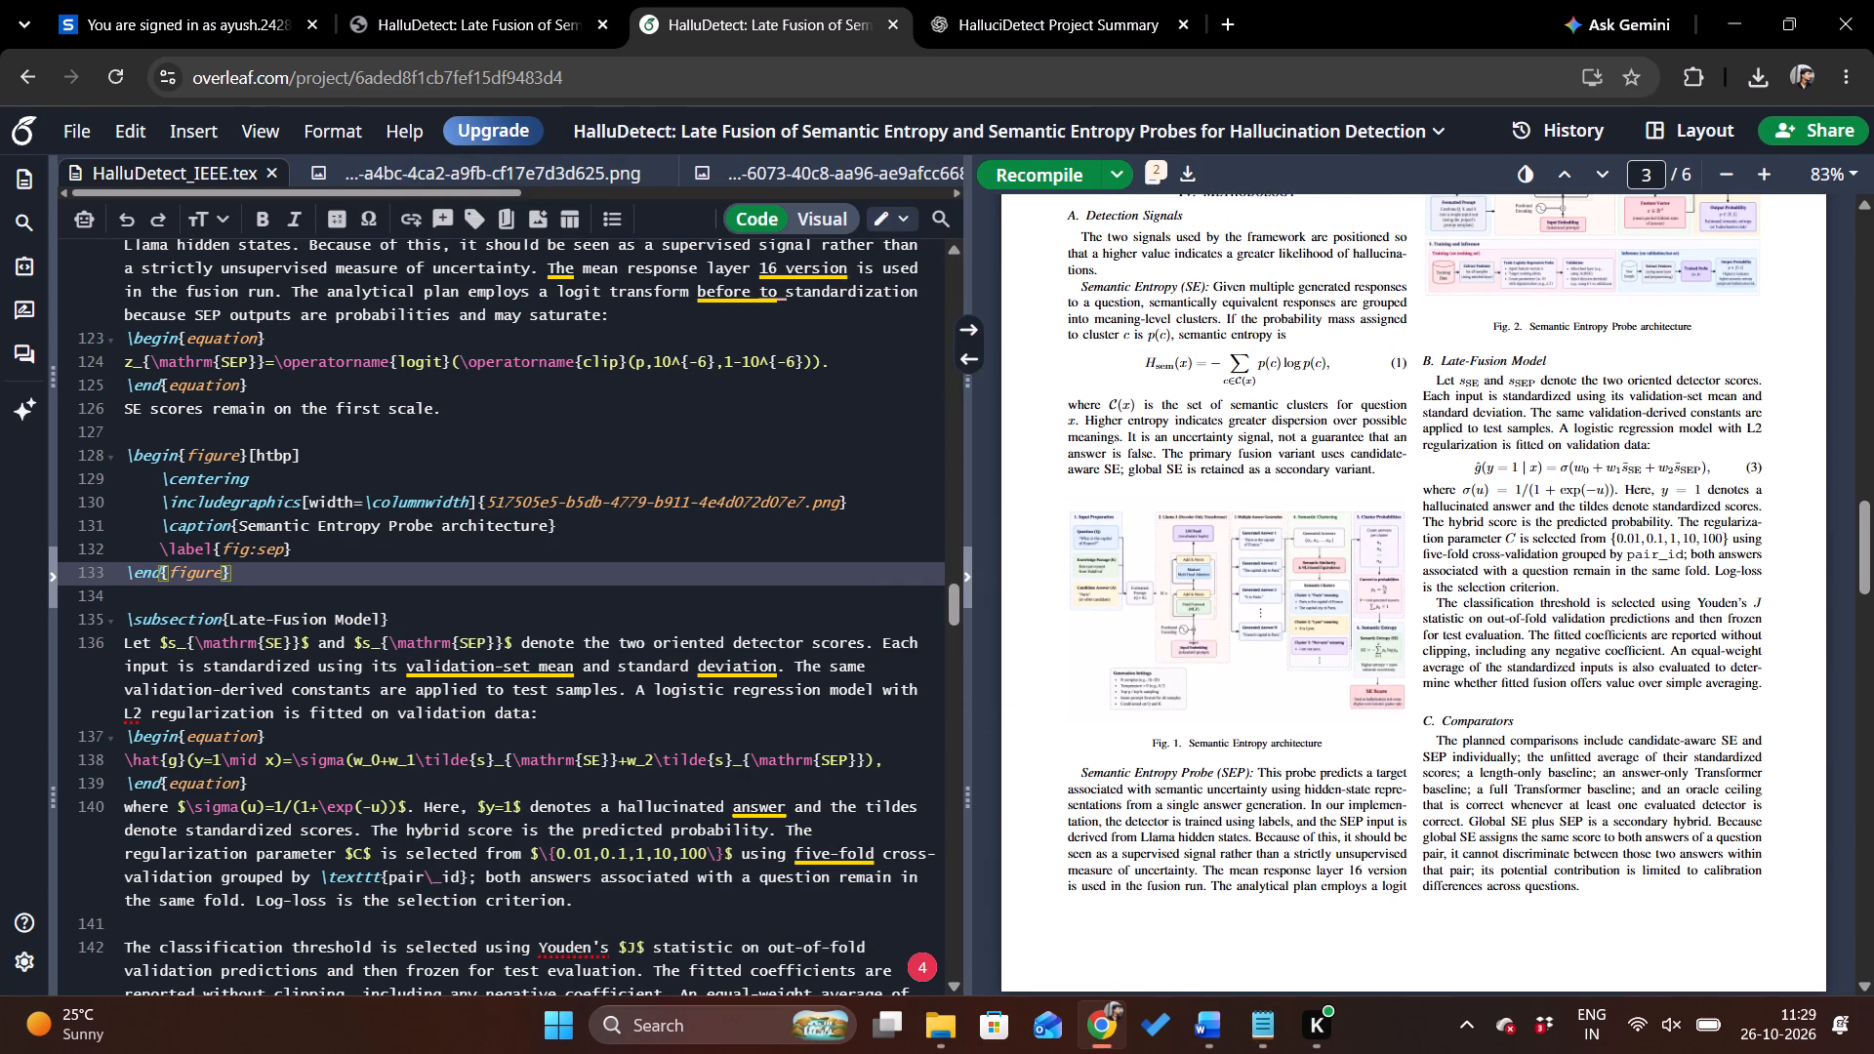
{"action": "left_click_drag", "start_coordinate": [879, 642], "coordinate": [586, 713]}
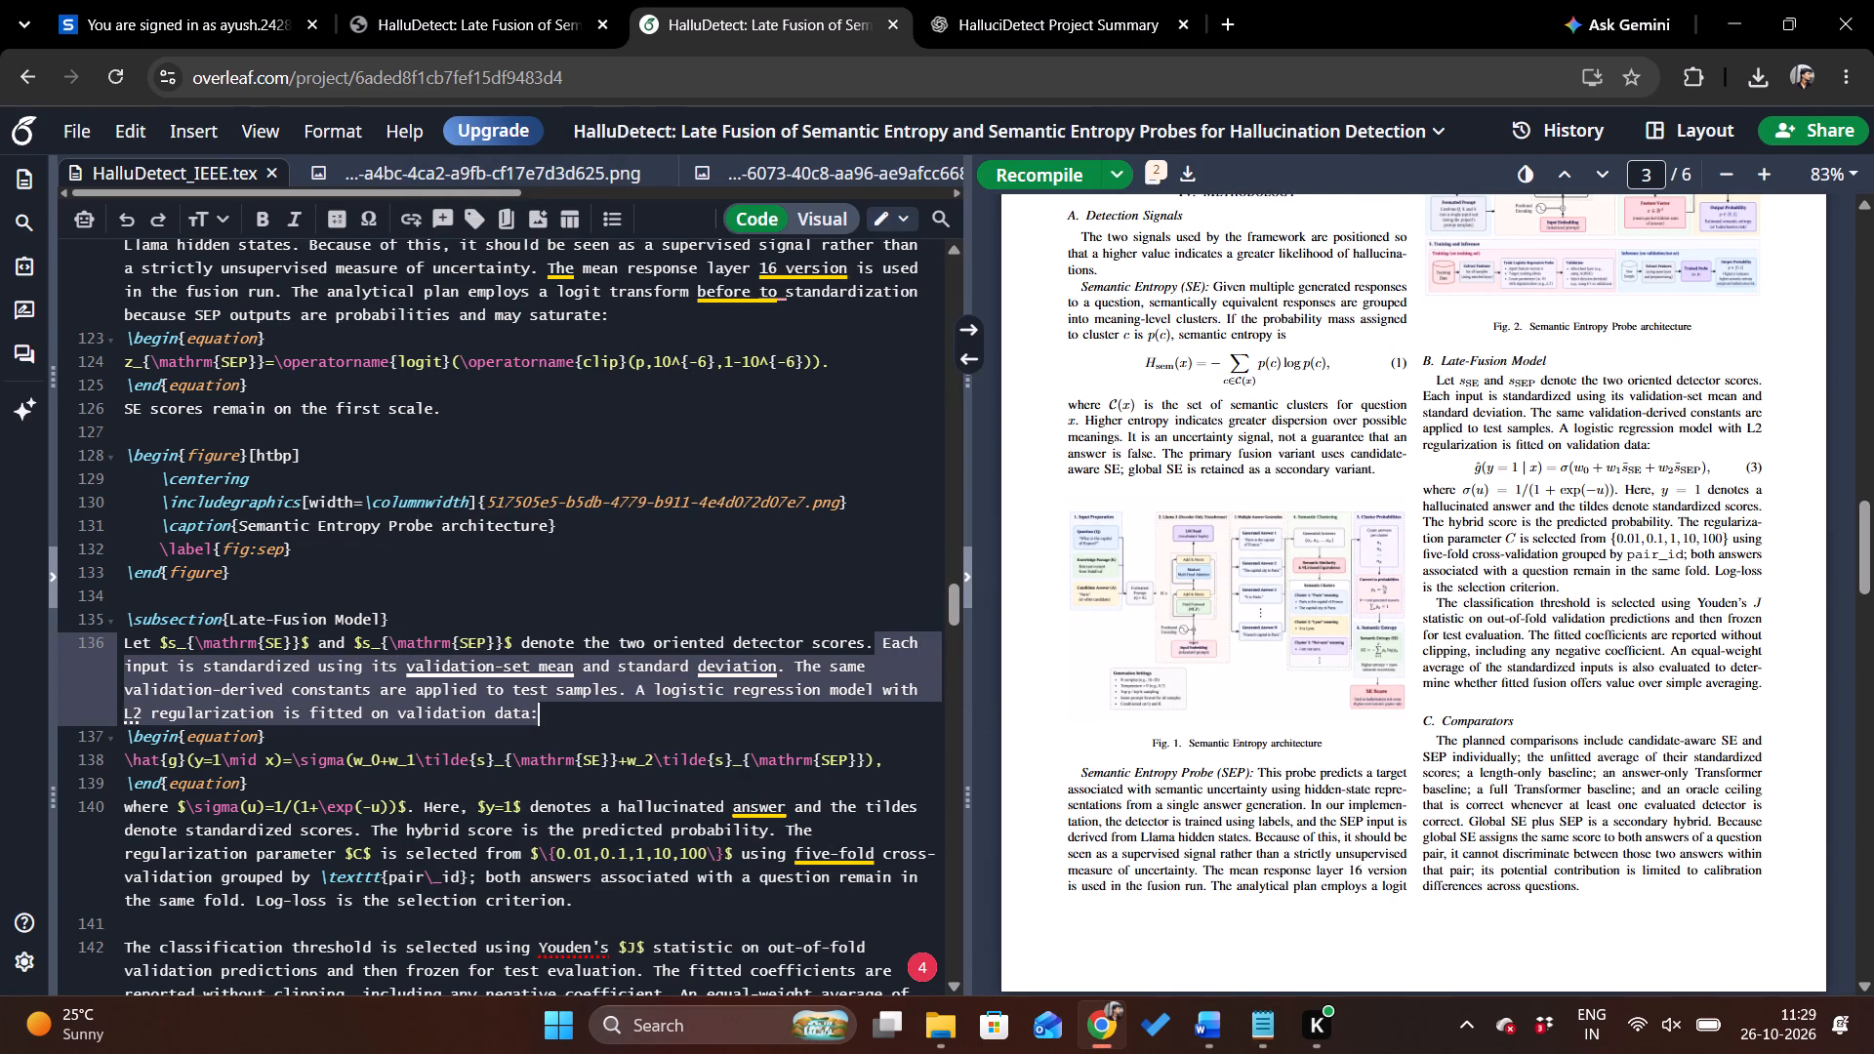
{"action": "left_click_drag", "start_coordinate": [586, 713], "coordinate": [553, 718]}
{"action": "key", "text": "ctrl+v"}
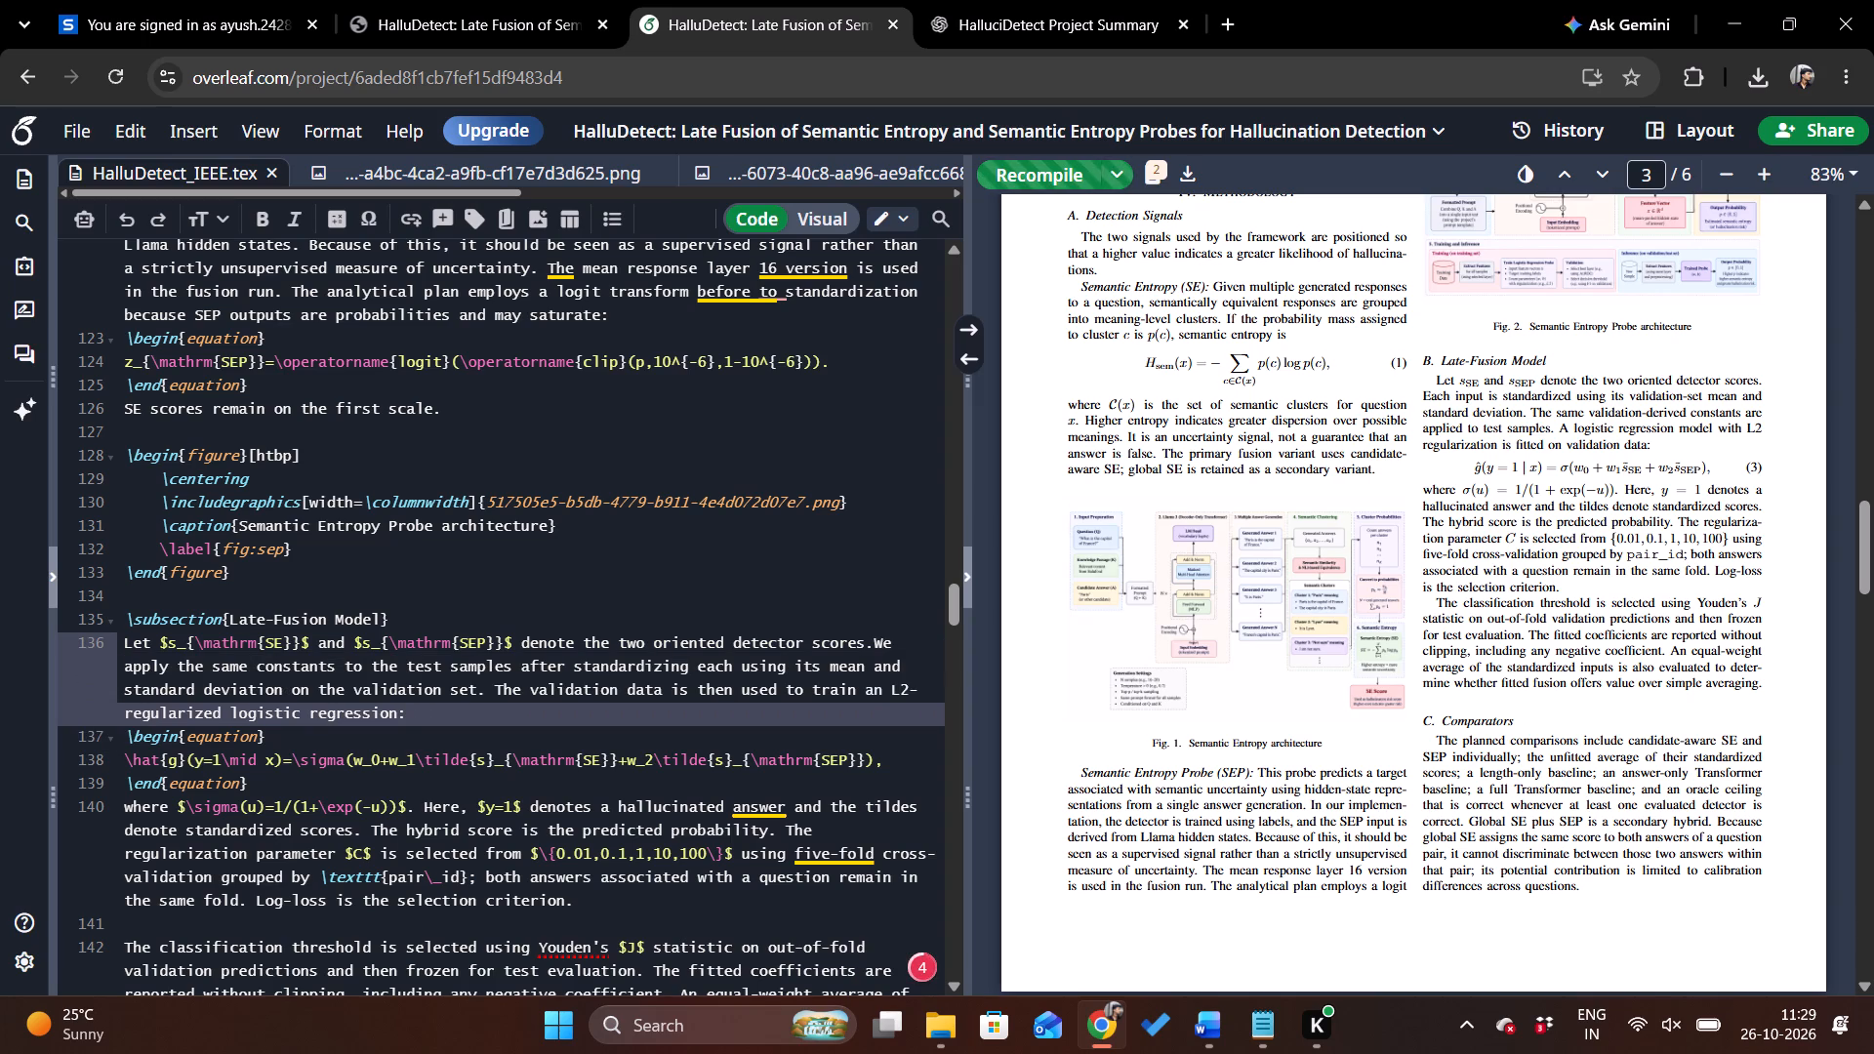
Replace "The hybrid score is… regularization parameter" after the fusion equation in Overleaf with the notes' wording from "The projected probability" through "we select the regularization parameter".
{"action": "scroll", "coordinate": [625, 708], "scroll_direction": "down", "scroll_amount": 1}
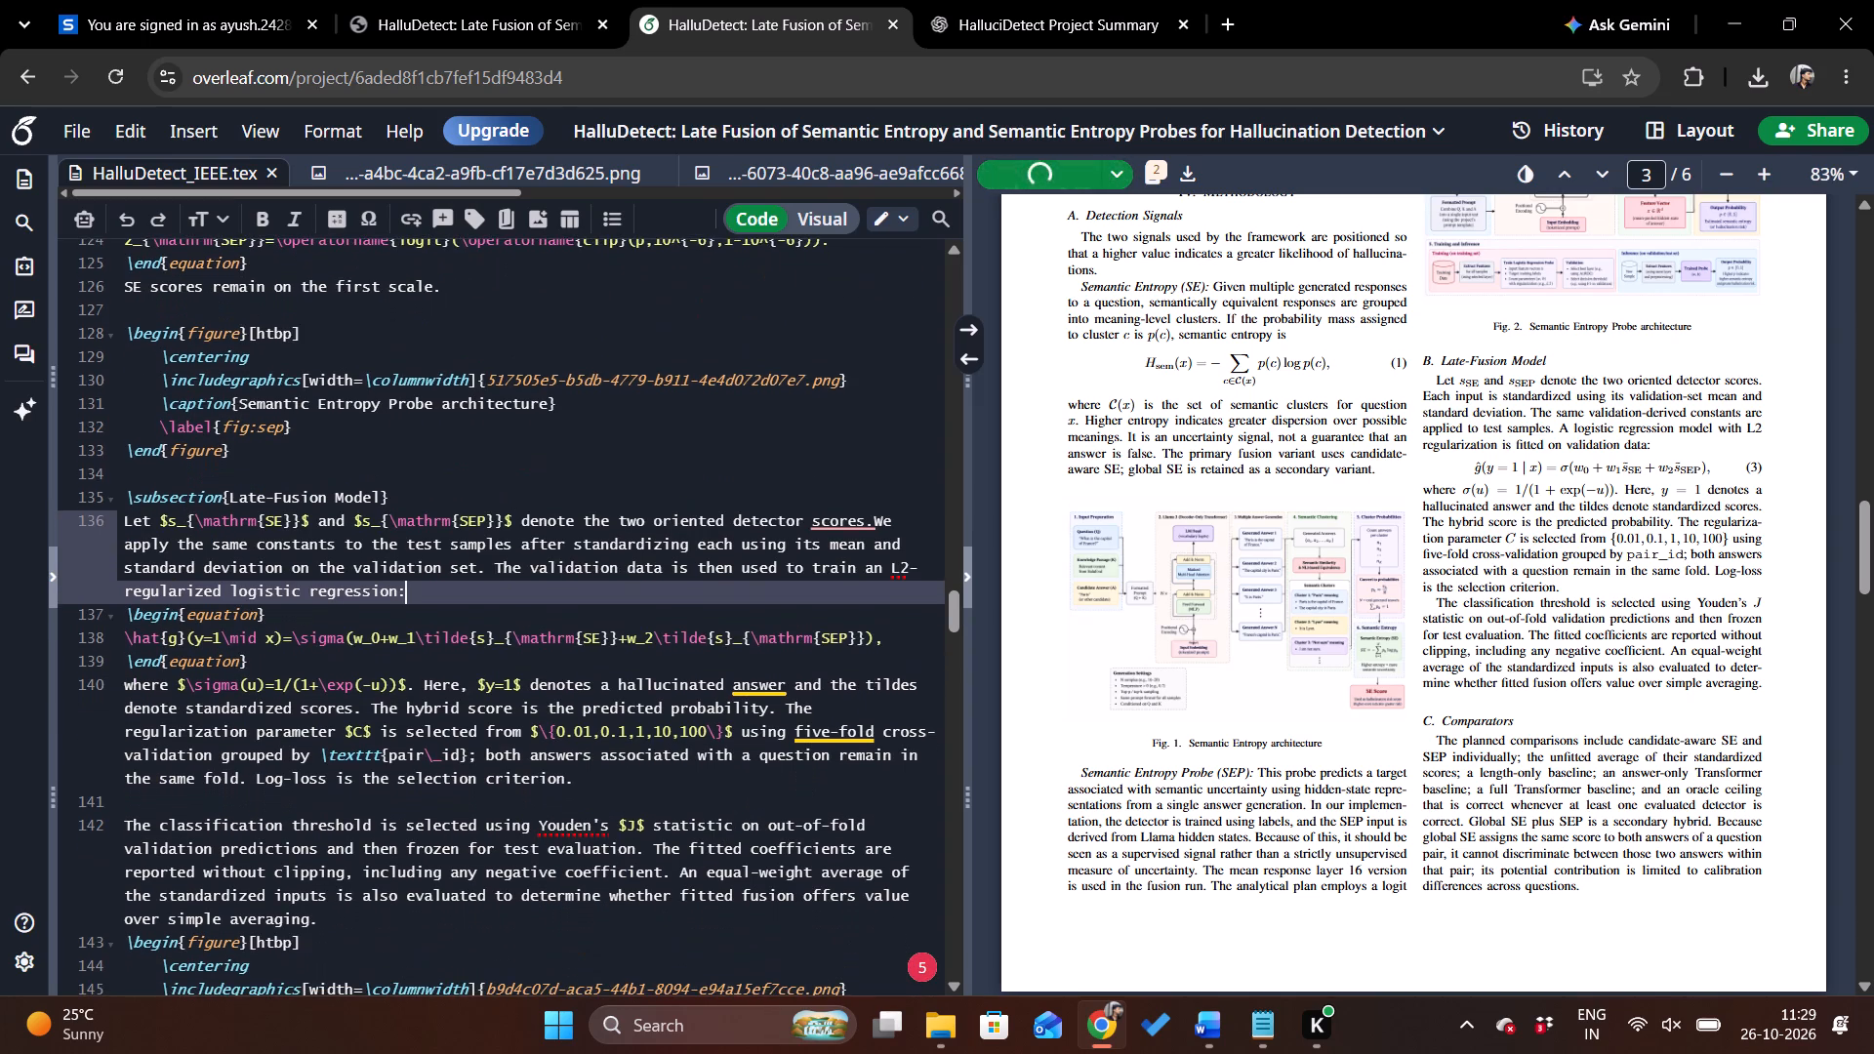
{"action": "key", "text": "alt+Tab"}
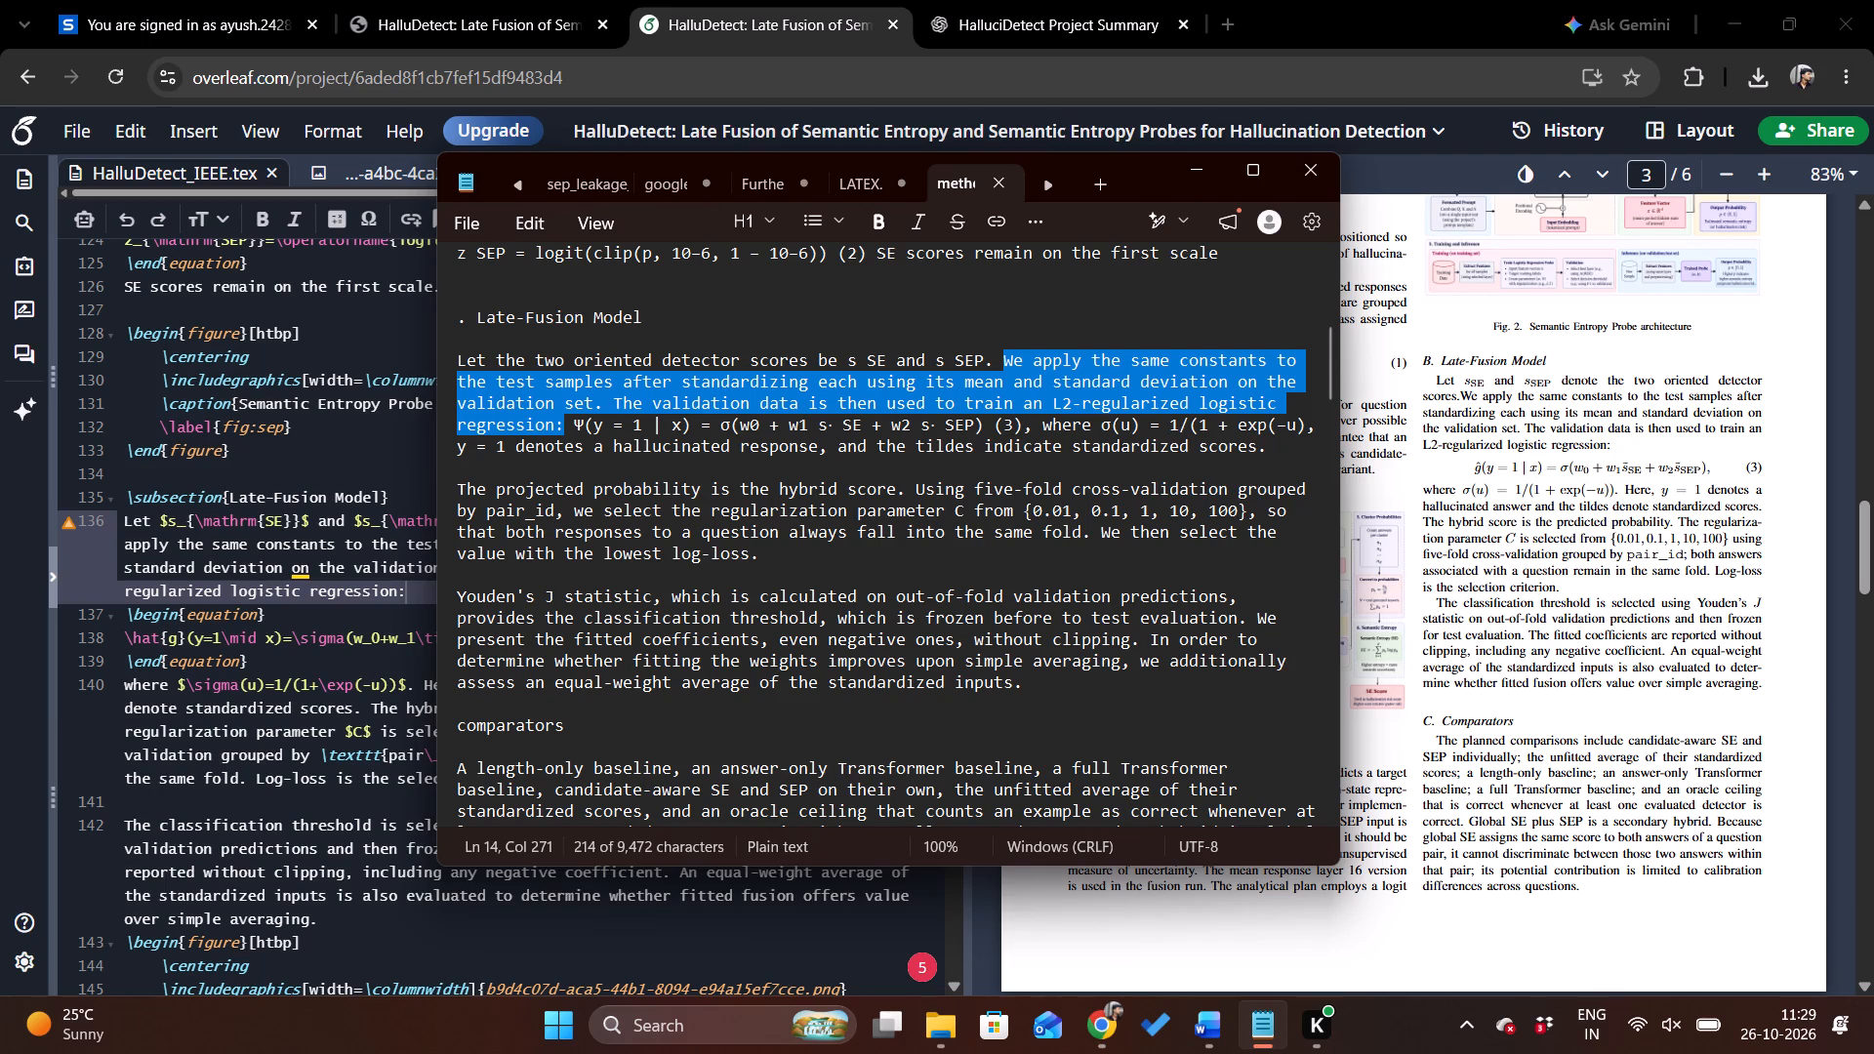
{"action": "left_click_drag", "start_coordinate": [457, 485], "coordinate": [757, 552]}
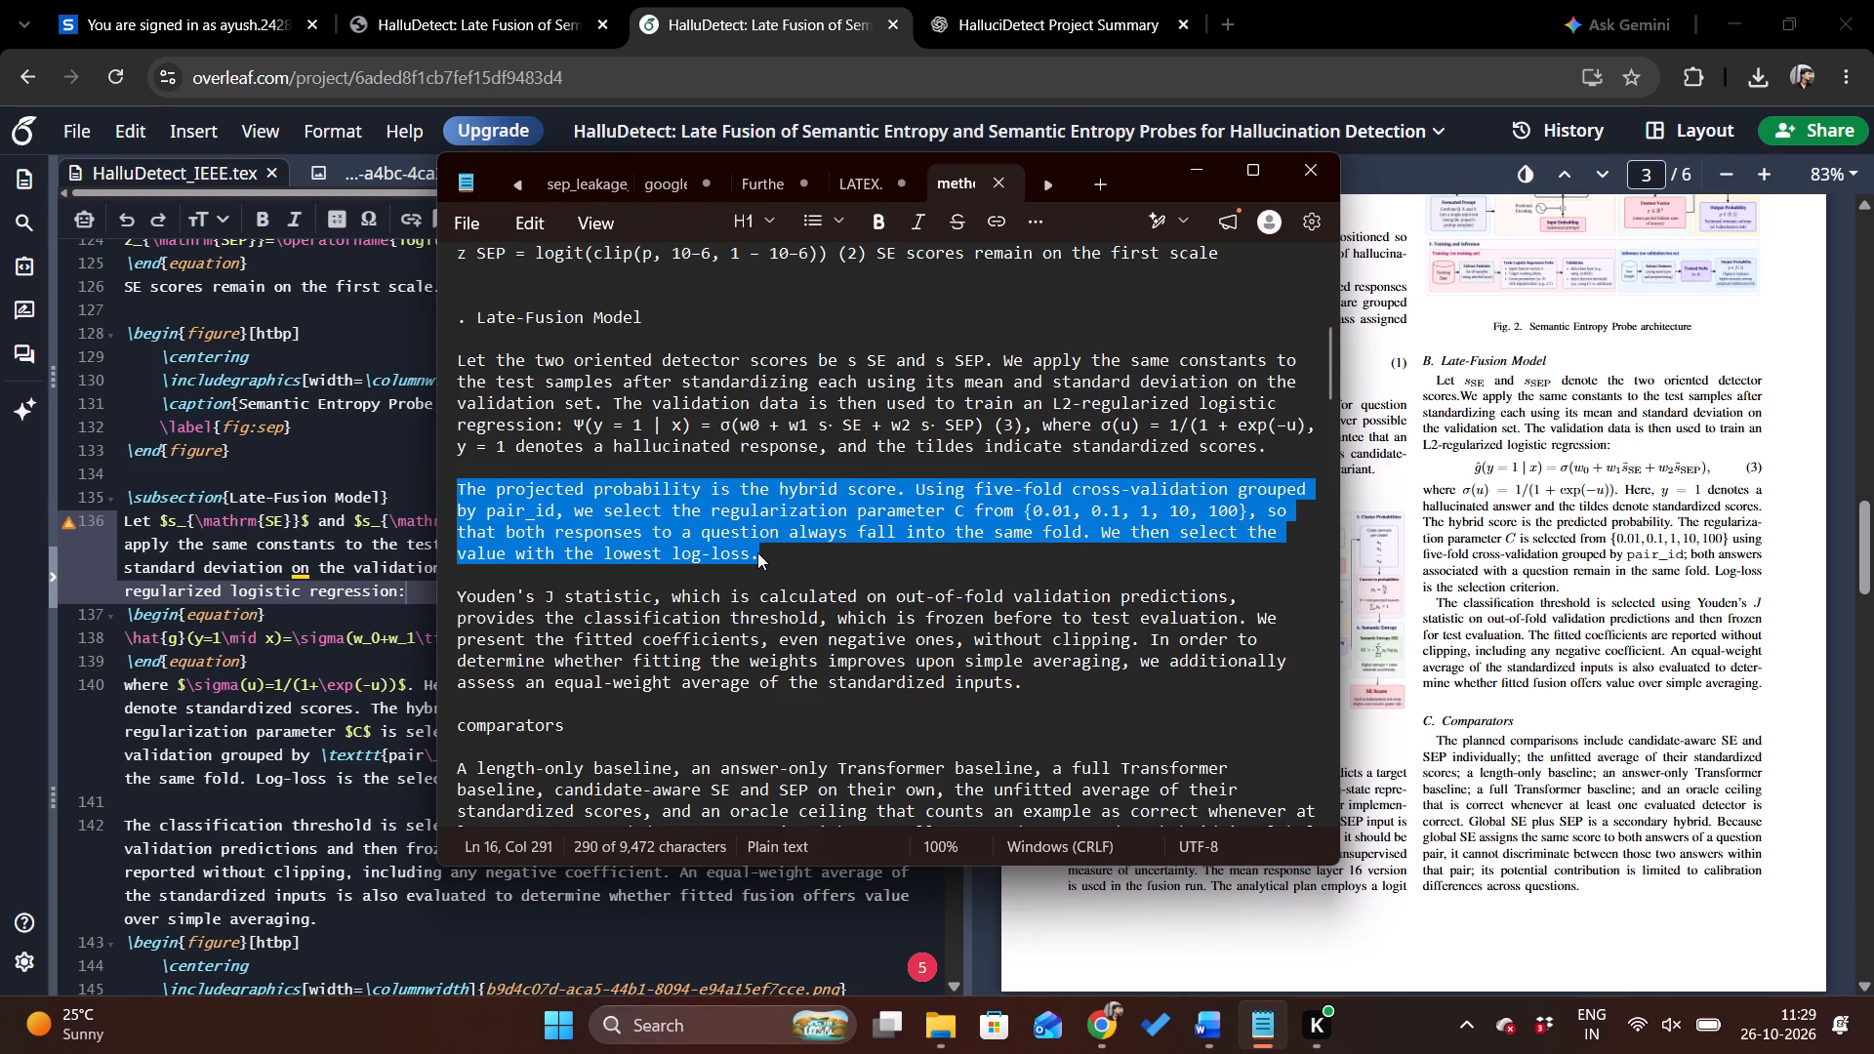
{"action": "key", "text": "ctrl+c"}
{"action": "key", "text": "alt+Tab"}
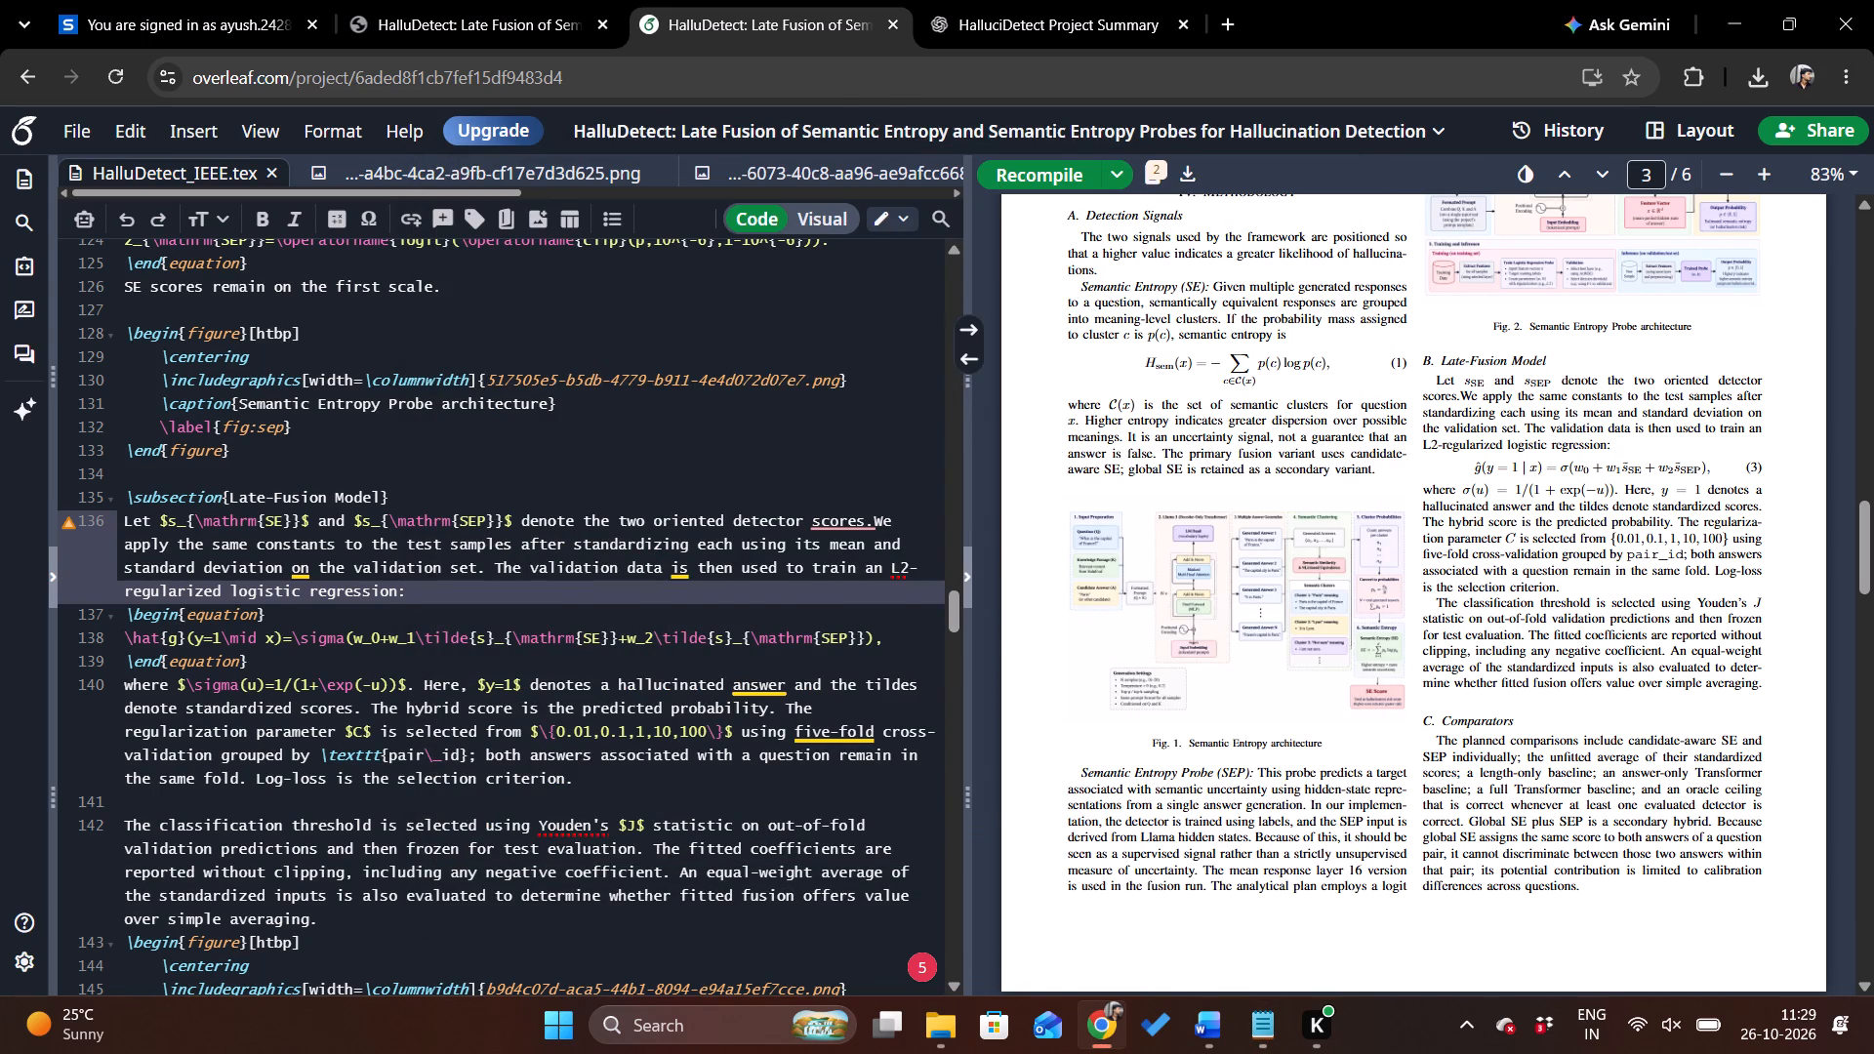
{"action": "key", "text": "alt+Tab"}
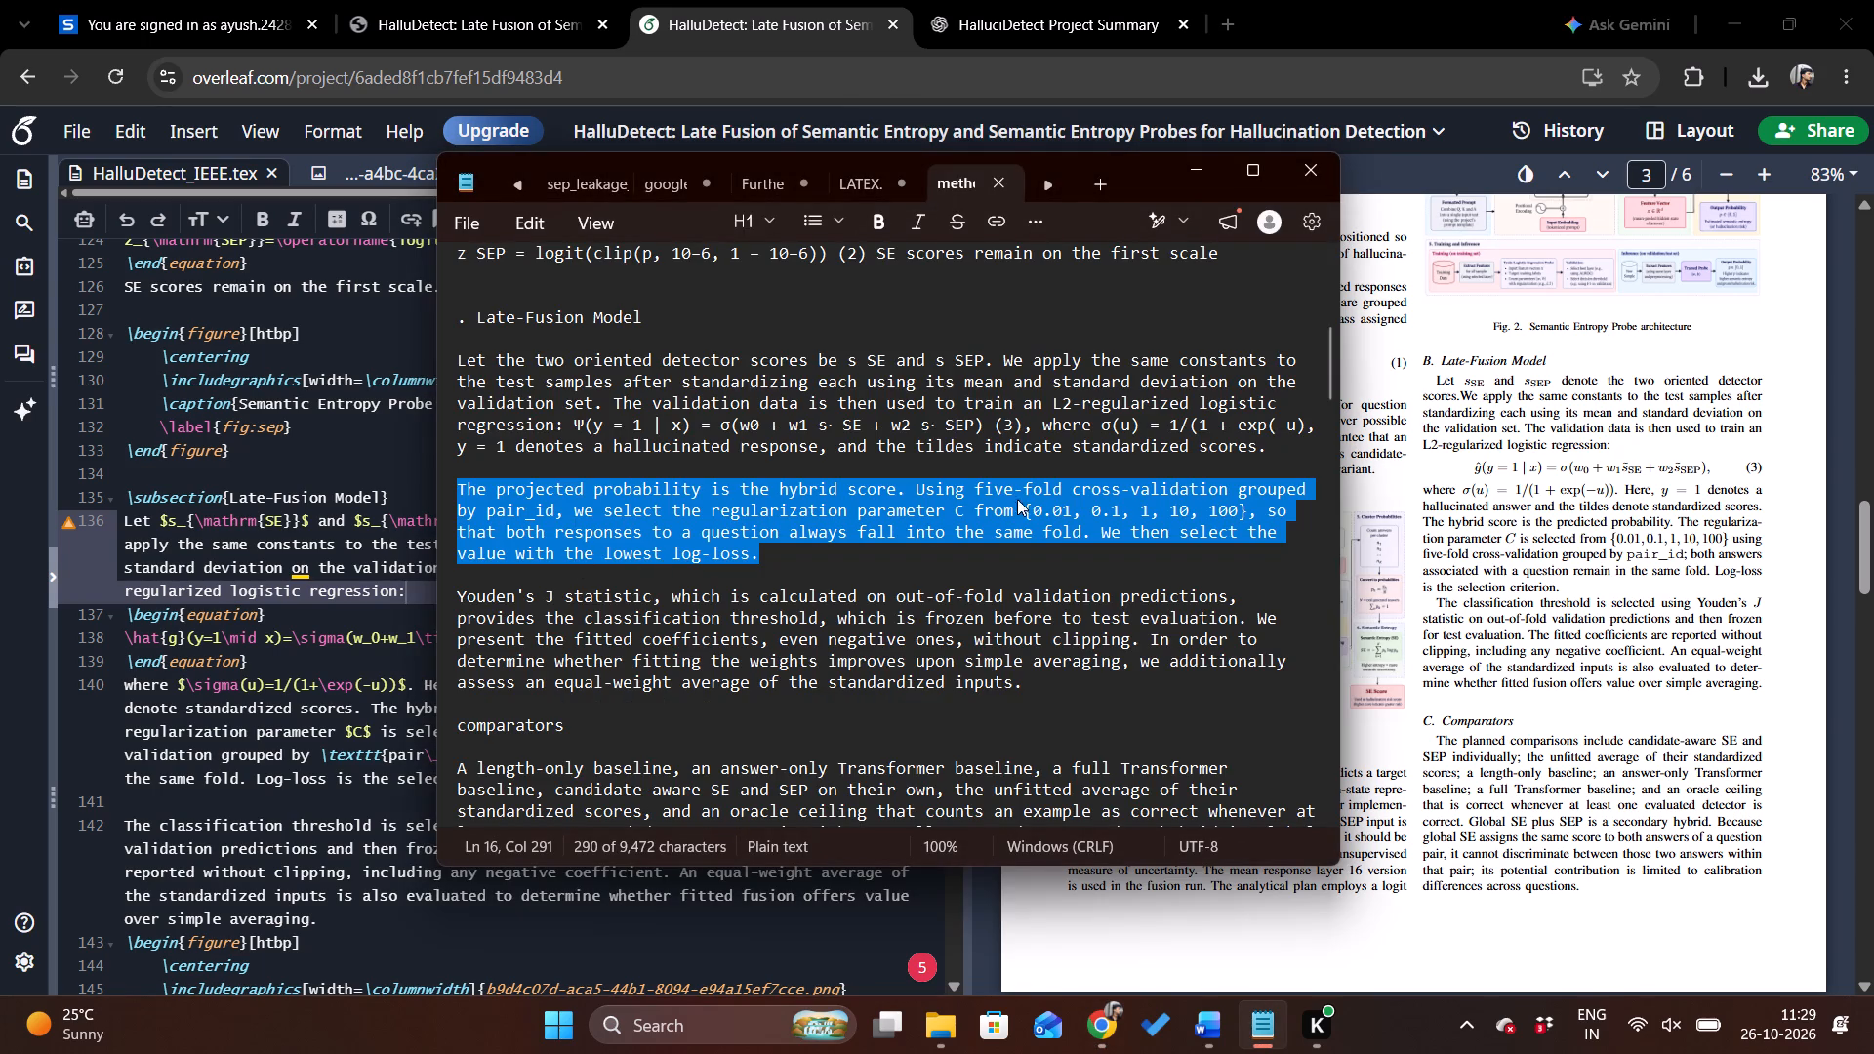
{"action": "left_click", "coordinate": [945, 508]}
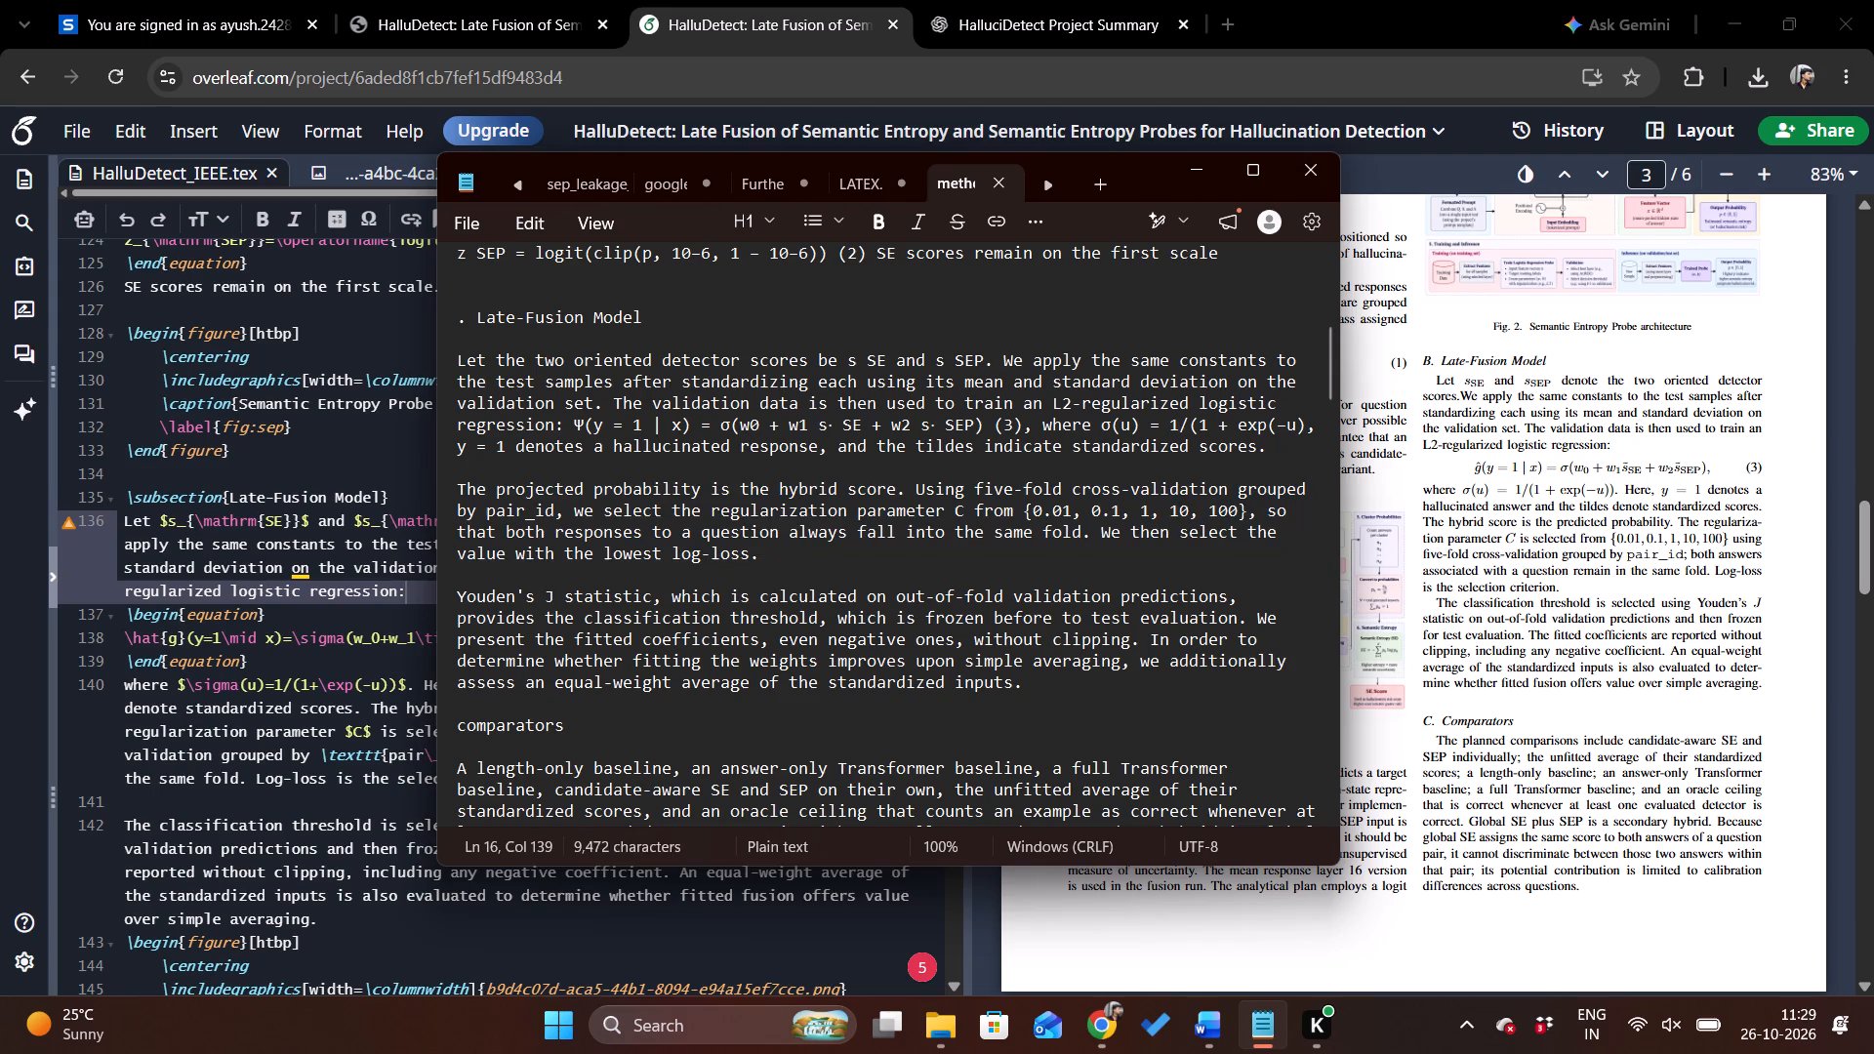
{"action": "left_click_drag", "start_coordinate": [945, 508], "coordinate": [458, 492]}
{"action": "key", "text": "ctrl+c"}
{"action": "key", "text": "alt+Tab"}
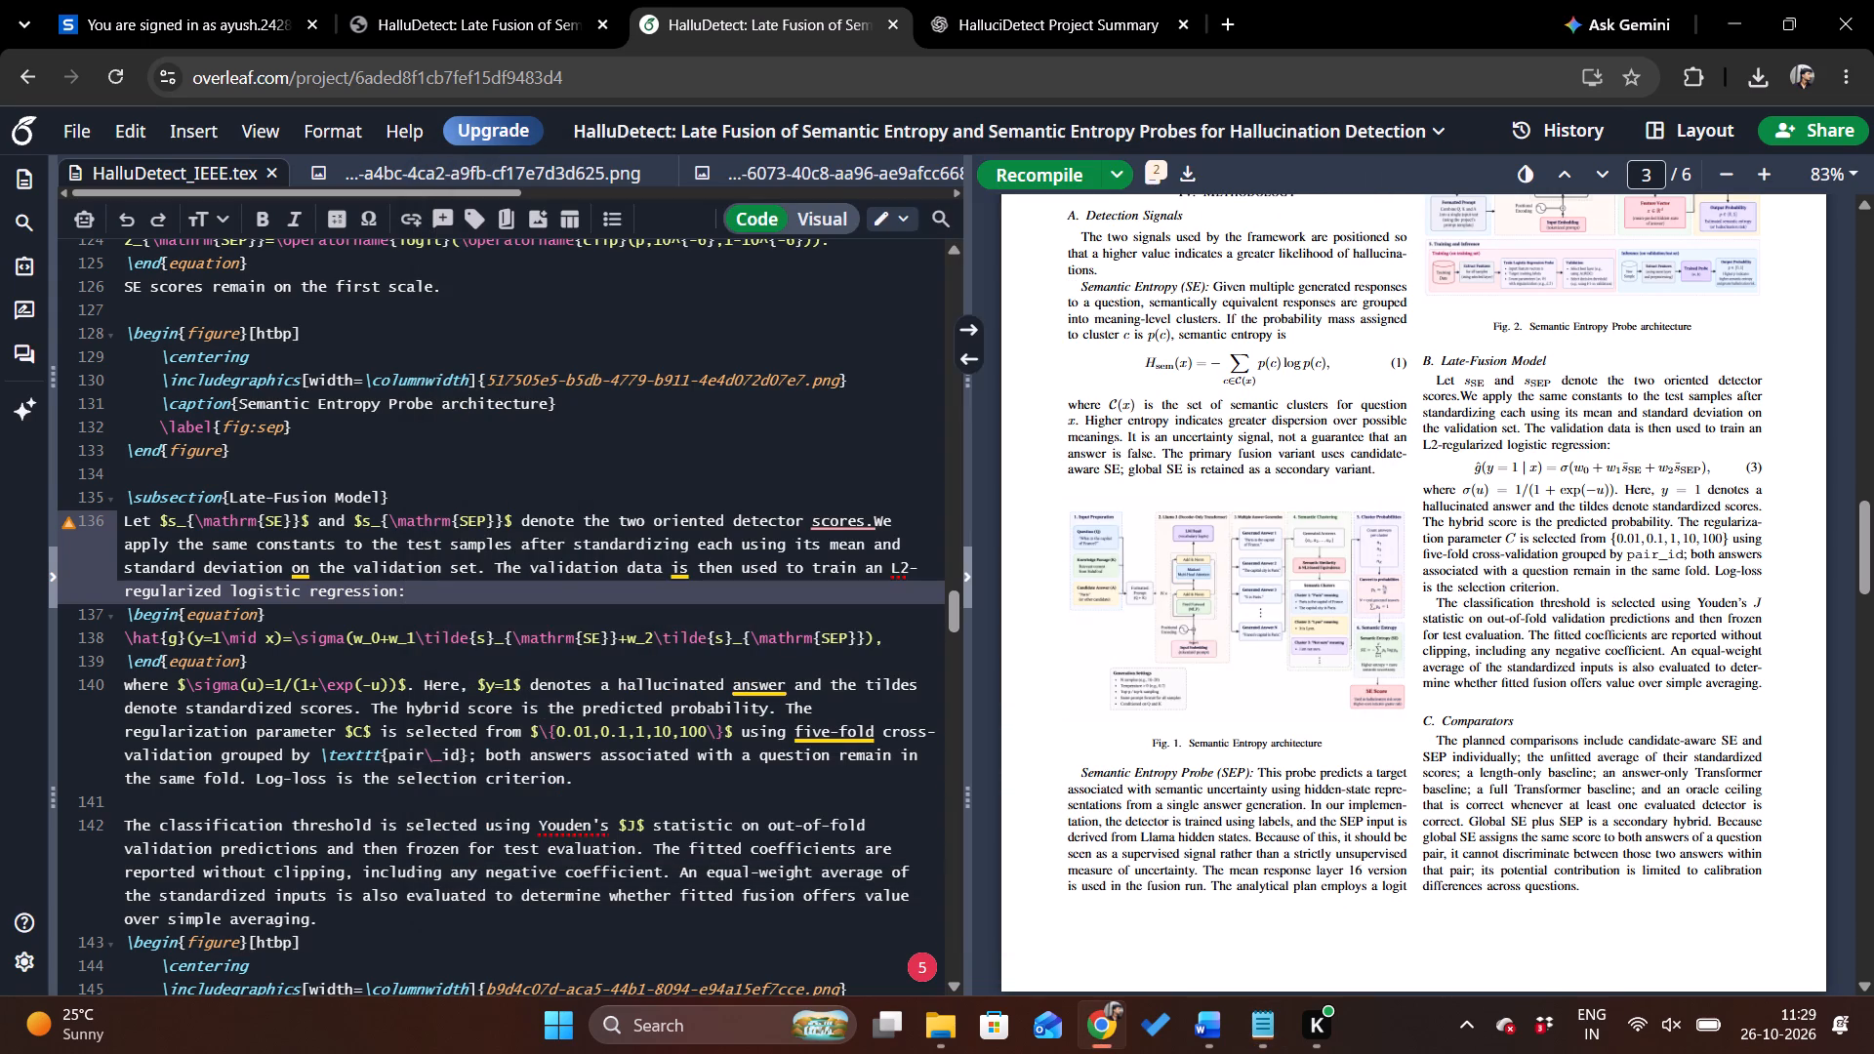
{"action": "left_click_drag", "start_coordinate": [373, 709], "coordinate": [334, 724]}
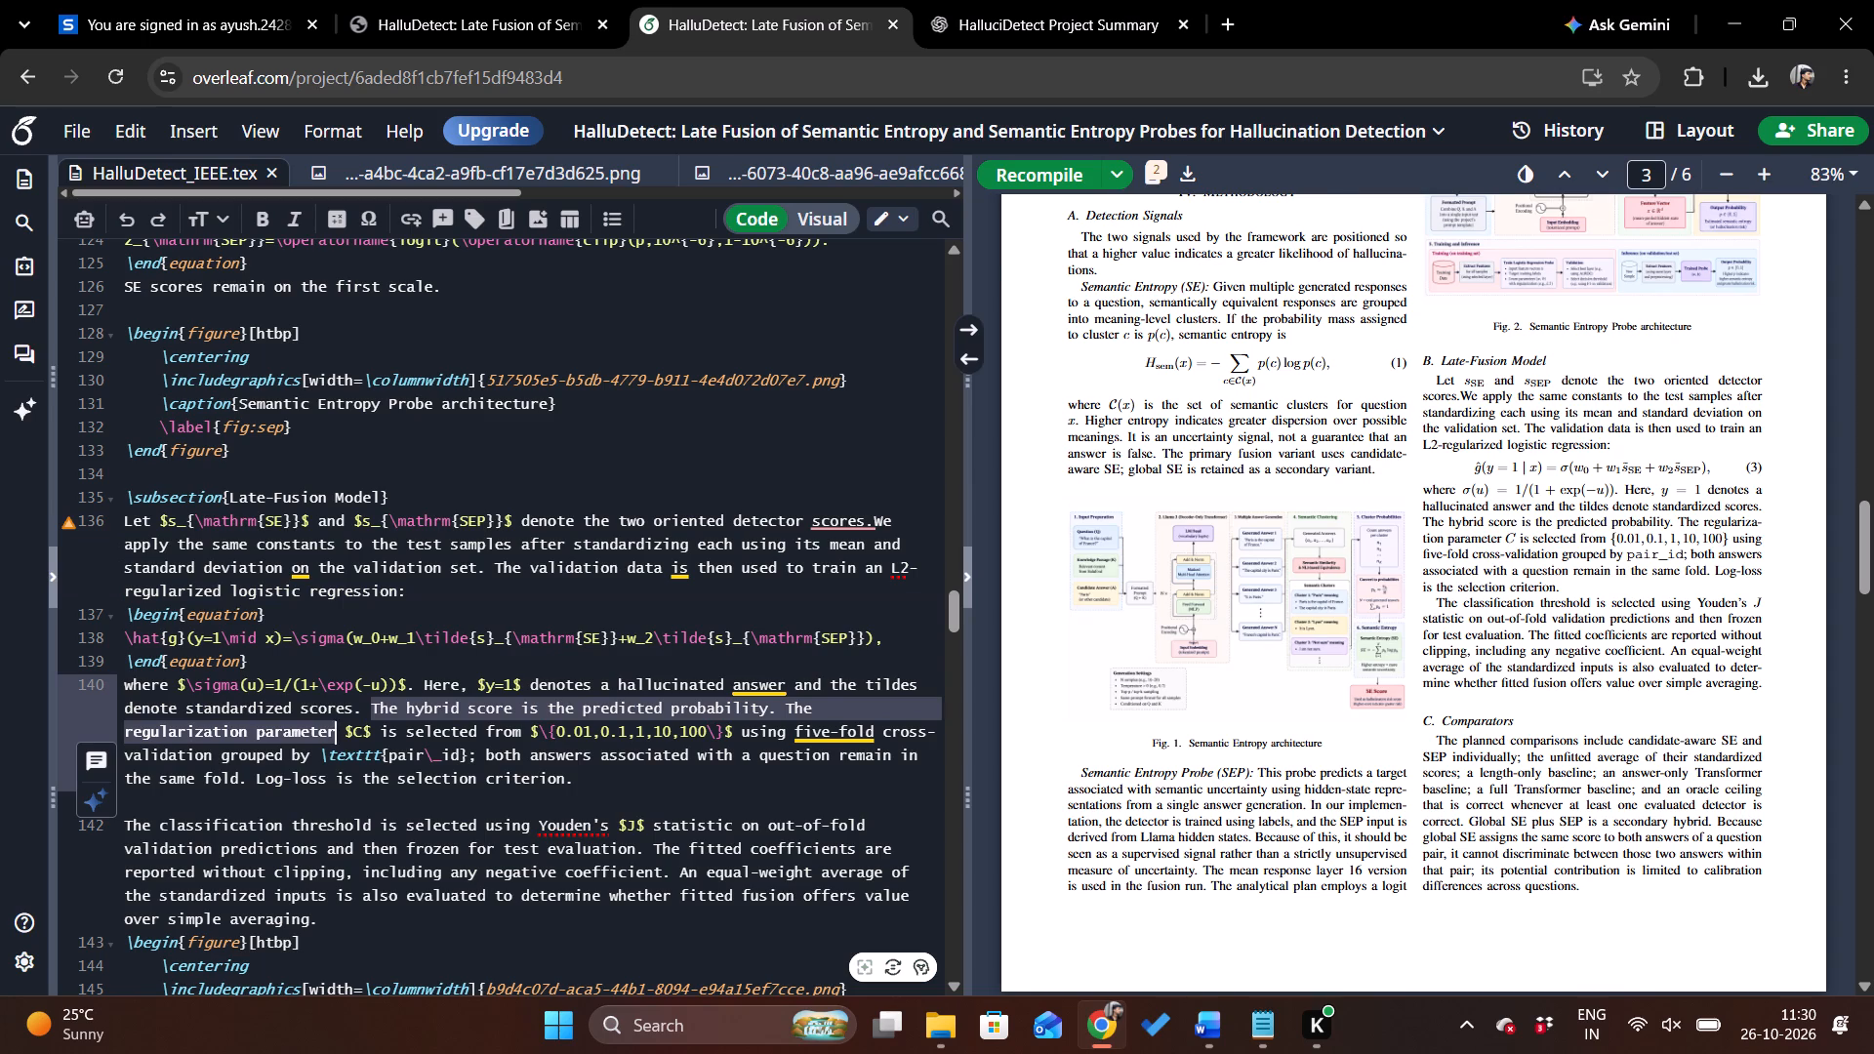
{"action": "key", "text": "ctrl+v"}
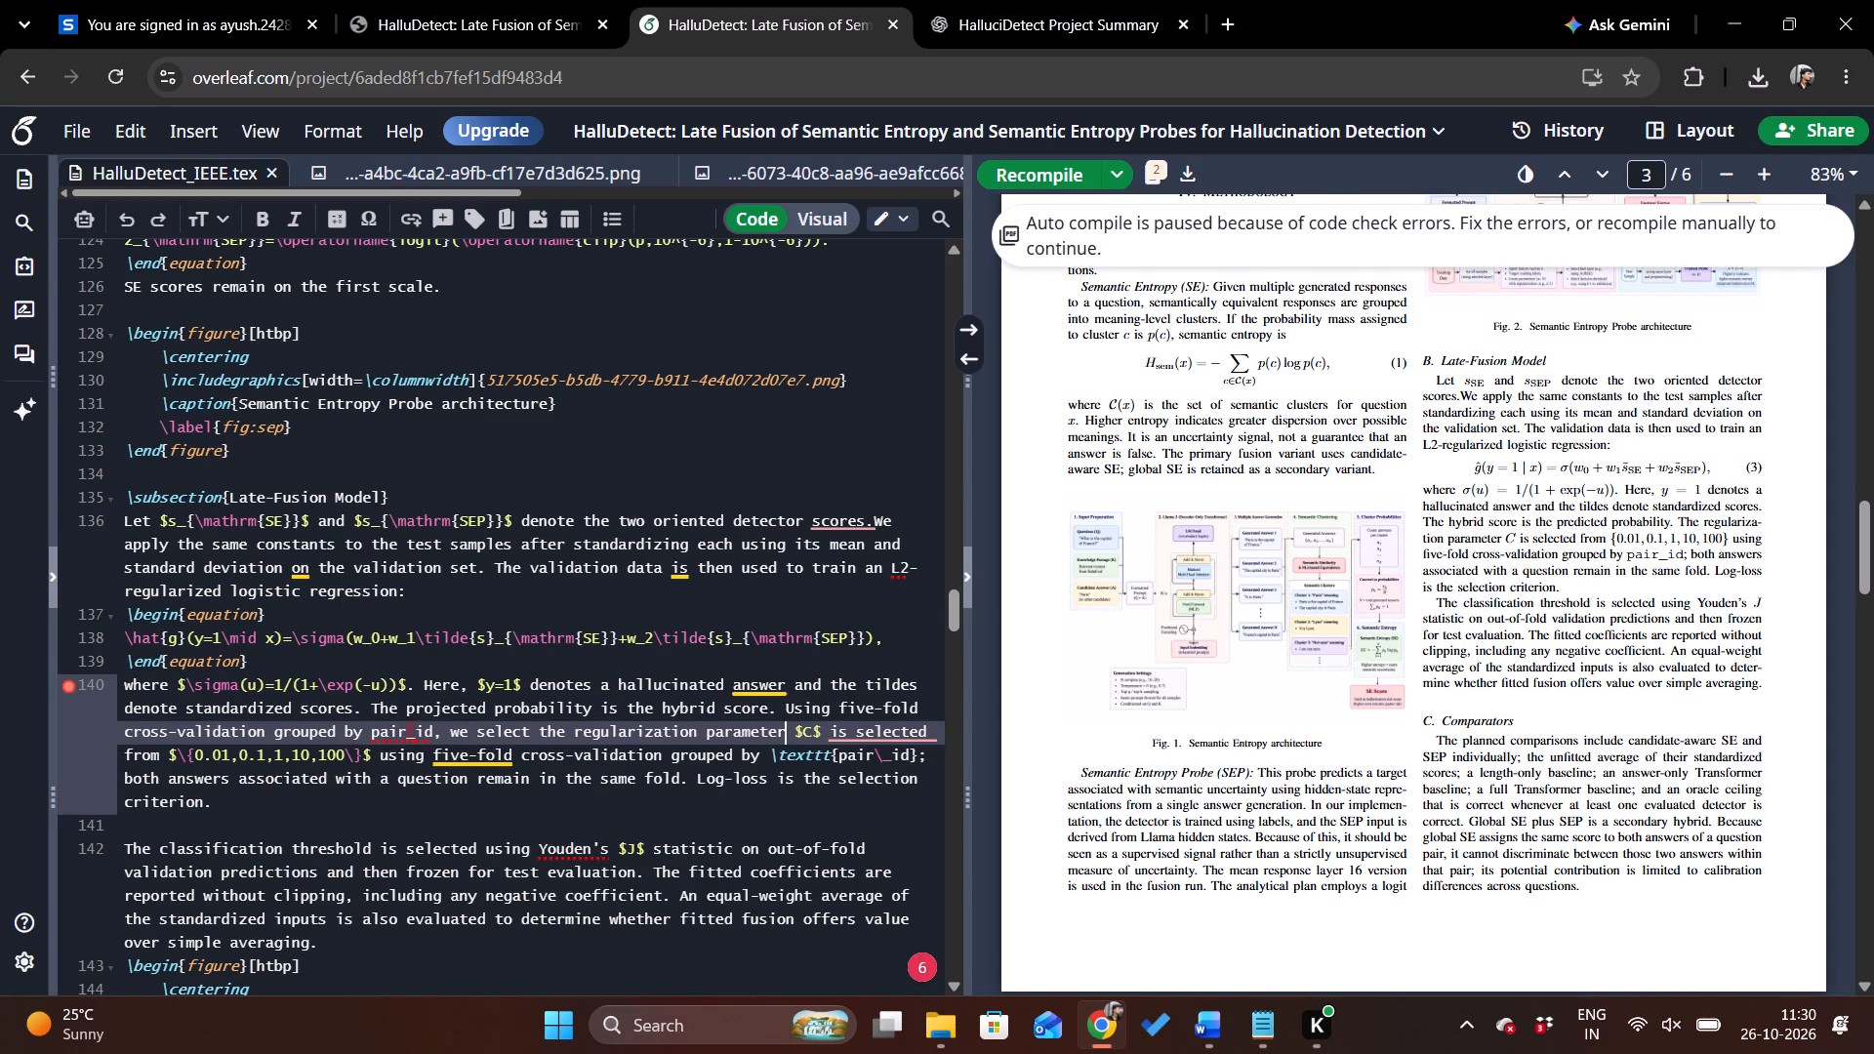
Check the notes' regularization sentence, and remove the extra words "is selected" after $C$ in the Overleaf Late-Fusion text.
{"action": "key", "text": "alt+Tab"}
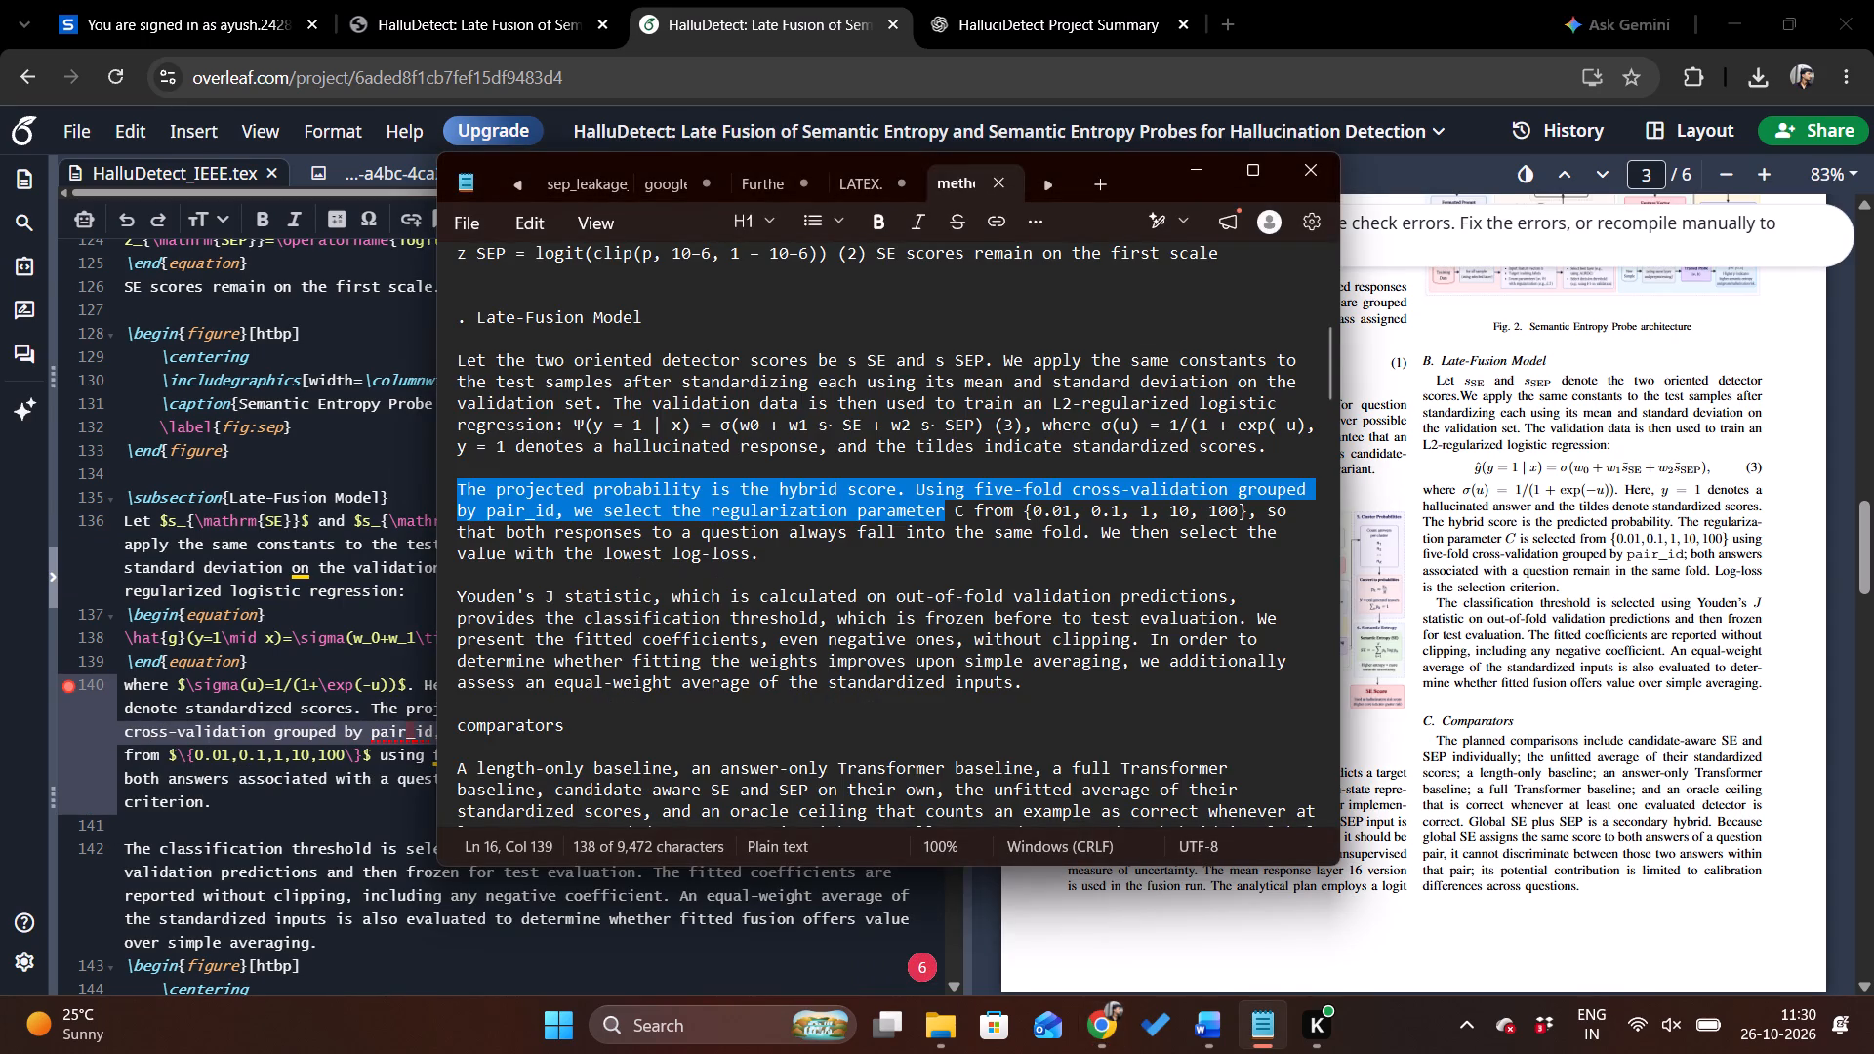
{"action": "left_click", "coordinate": [888, 551]}
{"action": "key", "text": "alt+Tab"}
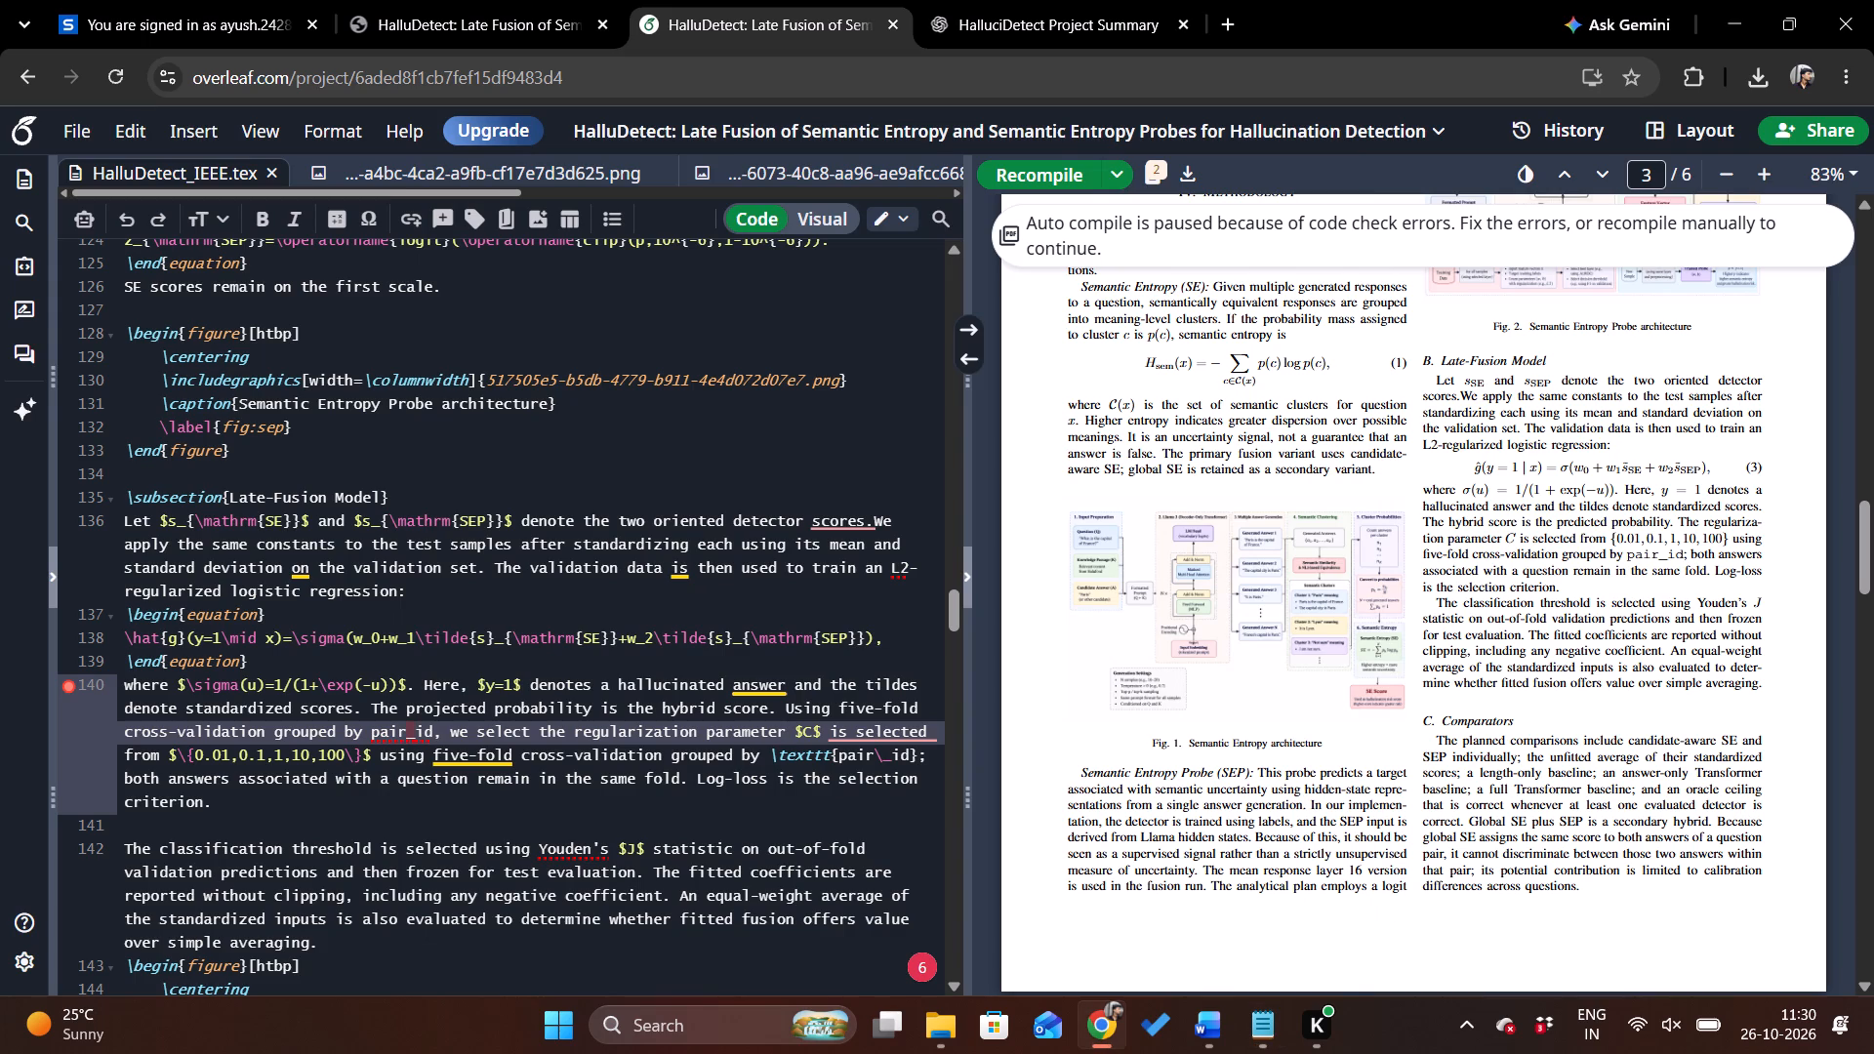
{"action": "left_click", "coordinate": [933, 733]}
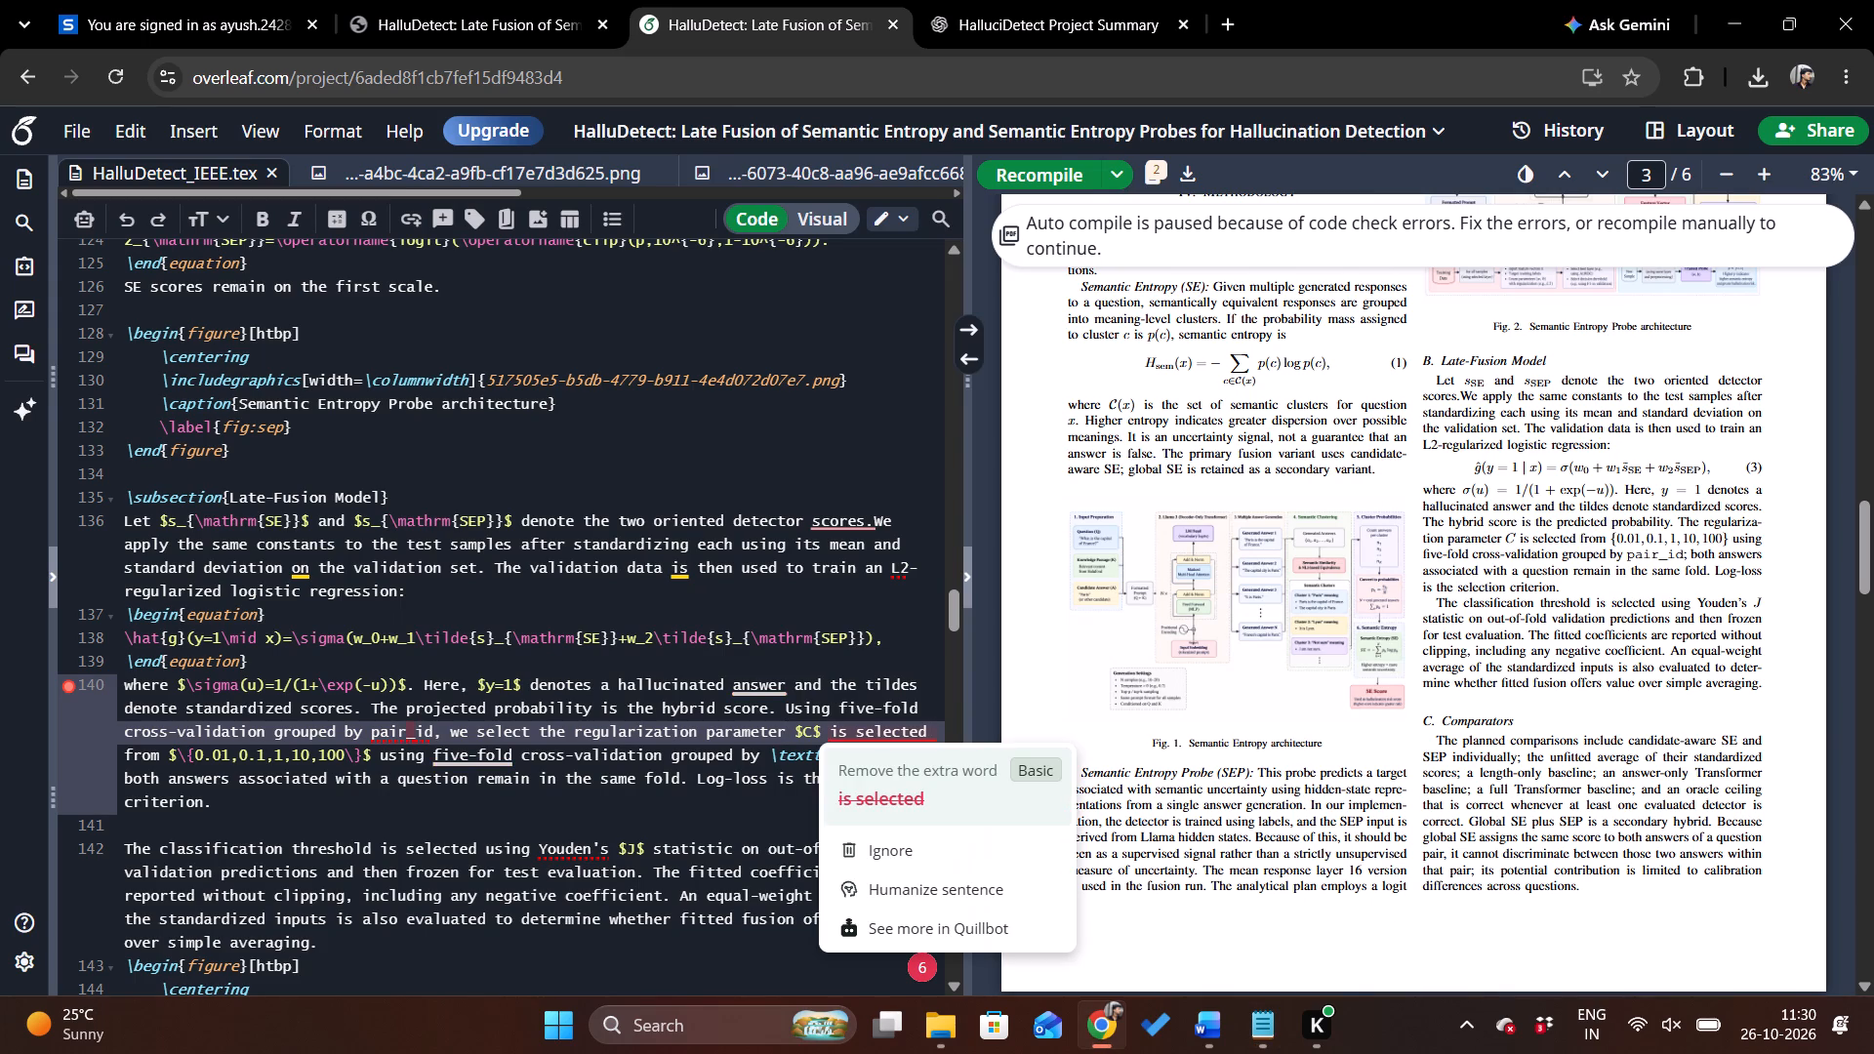
{"action": "left_click", "coordinate": [916, 781]}
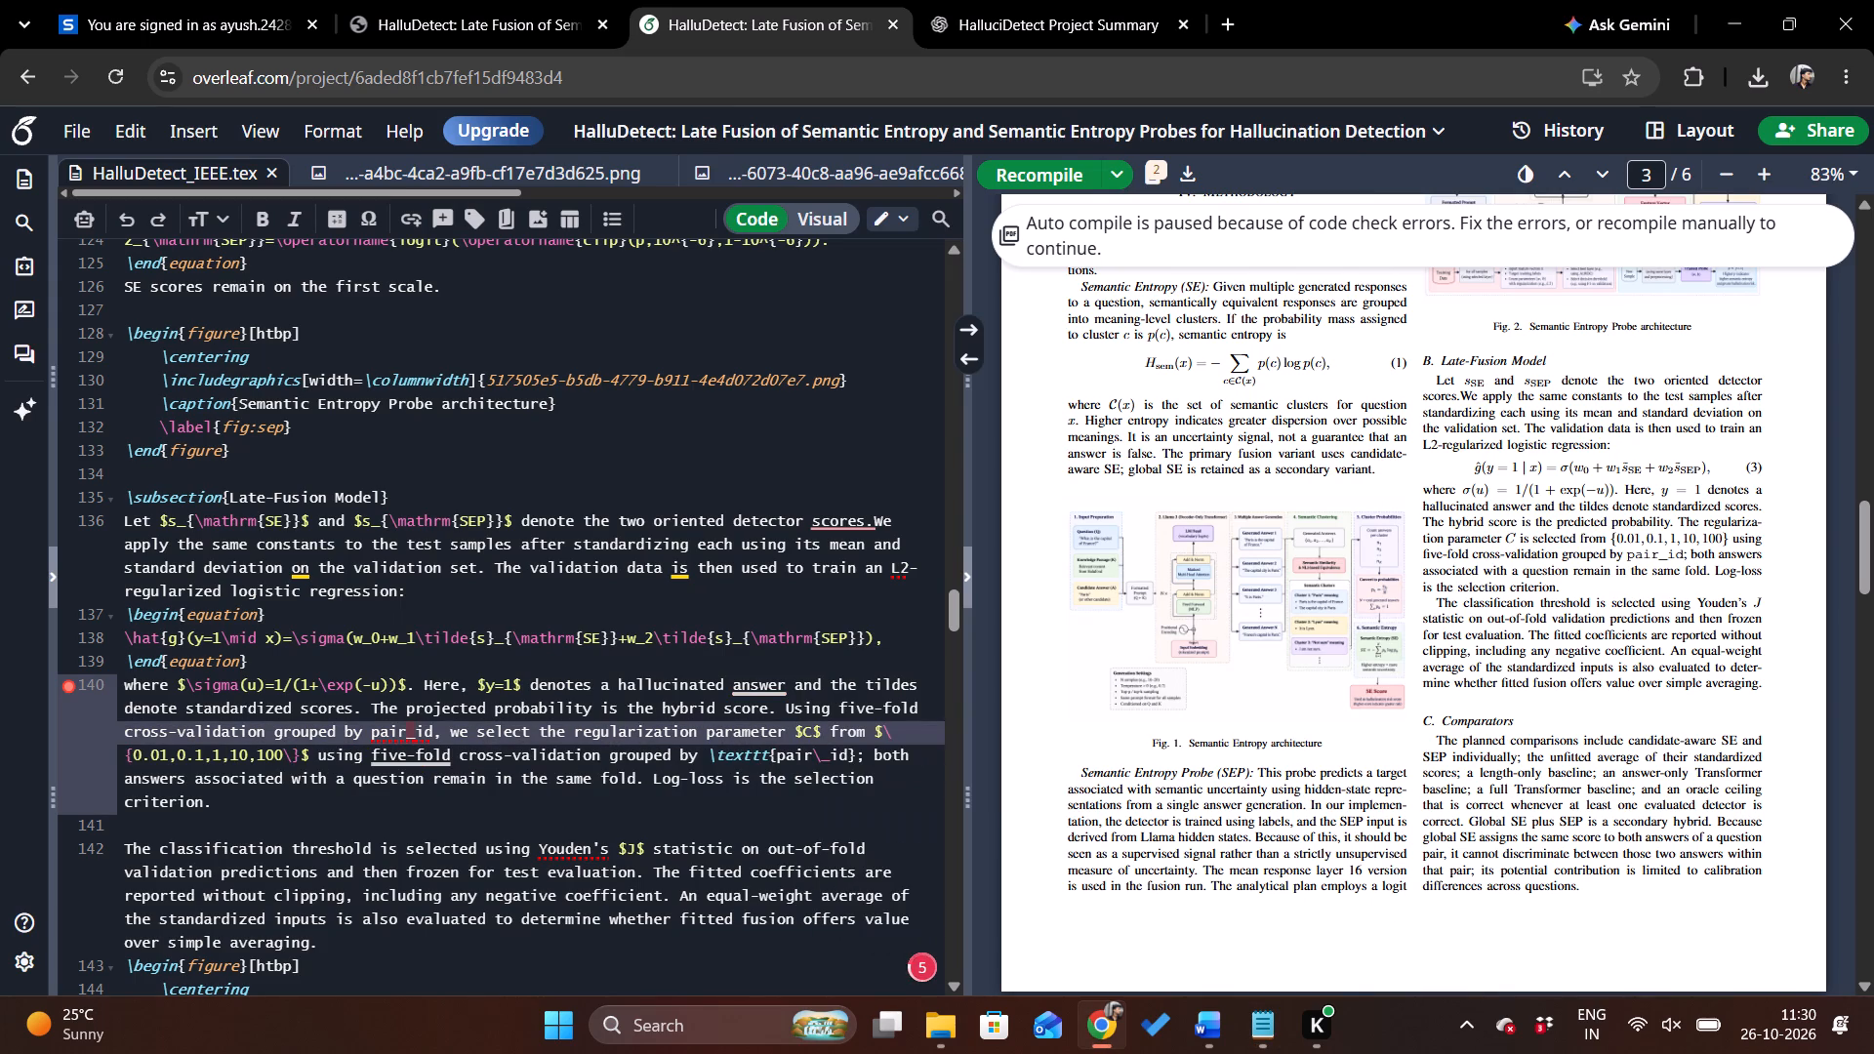
Replace the text after the C value set in Overleaf with a comma and the notes' "so that both responses" through "lowest log-loss.".
{"action": "key", "text": "alt+Tab"}
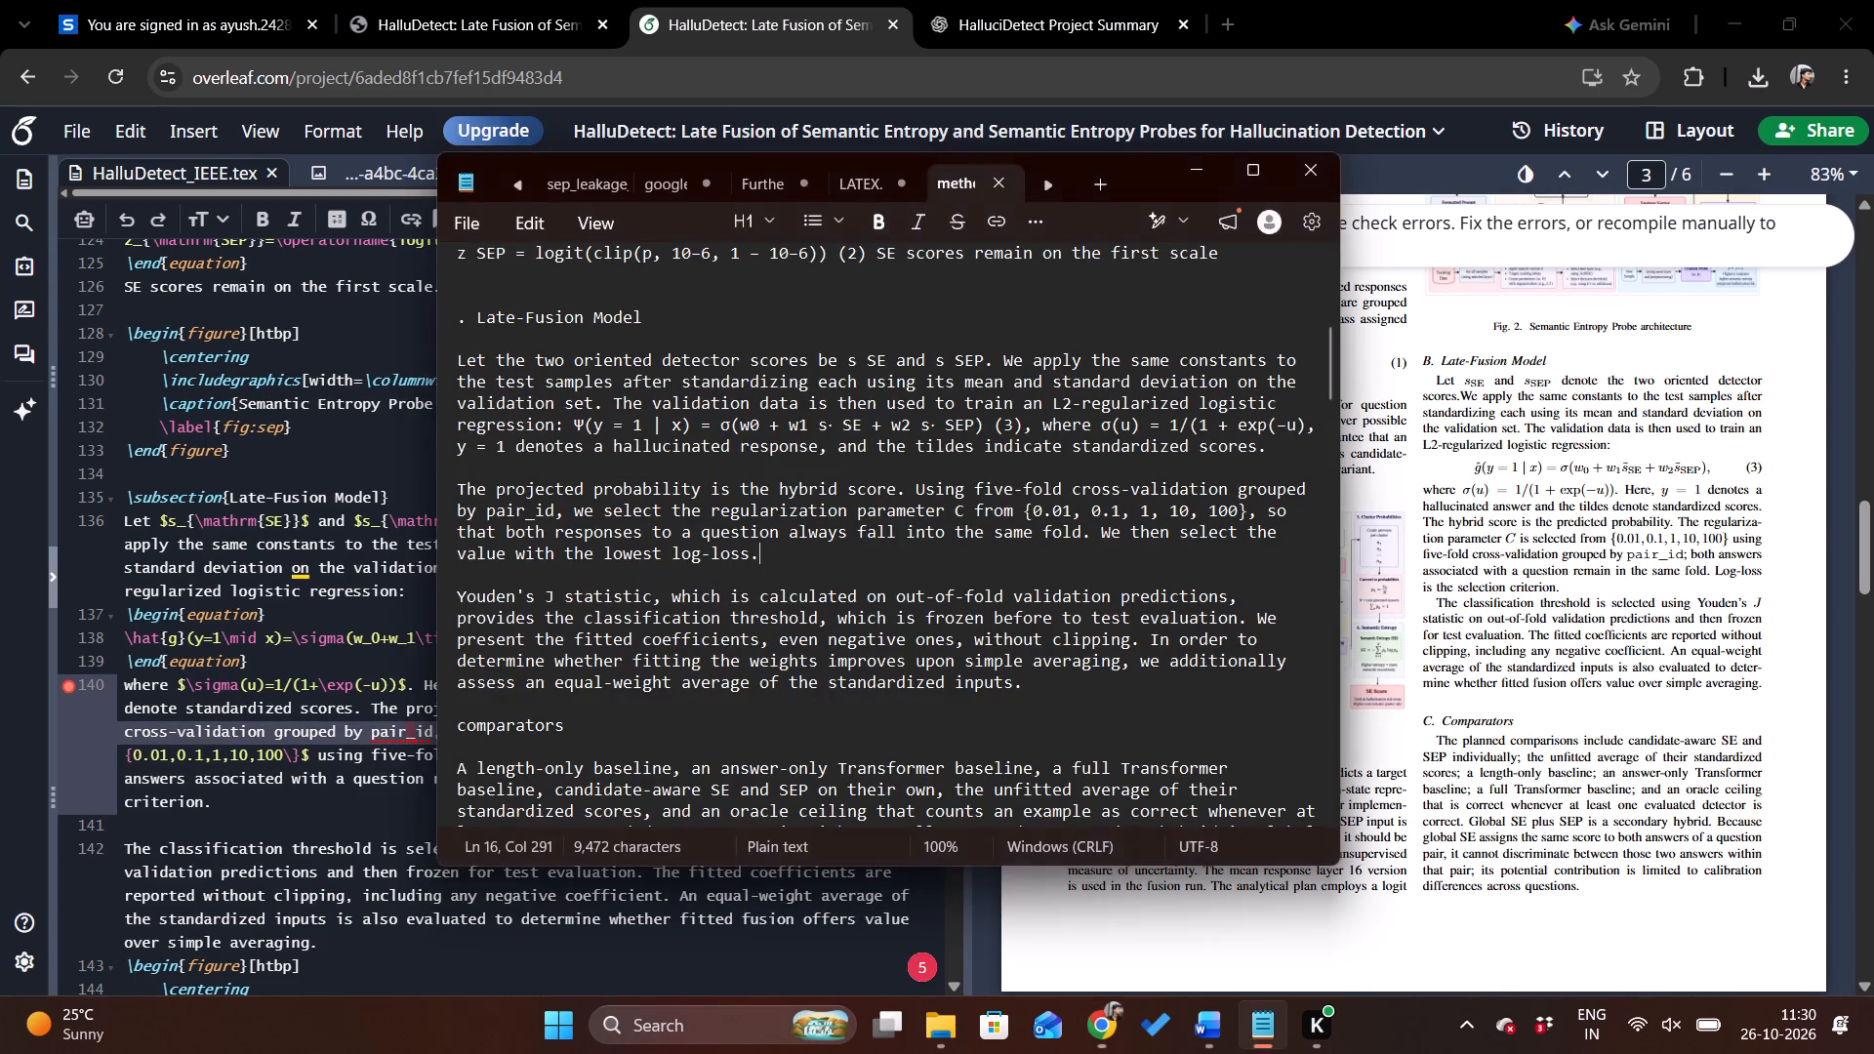
{"action": "key", "text": "alt+Tab"}
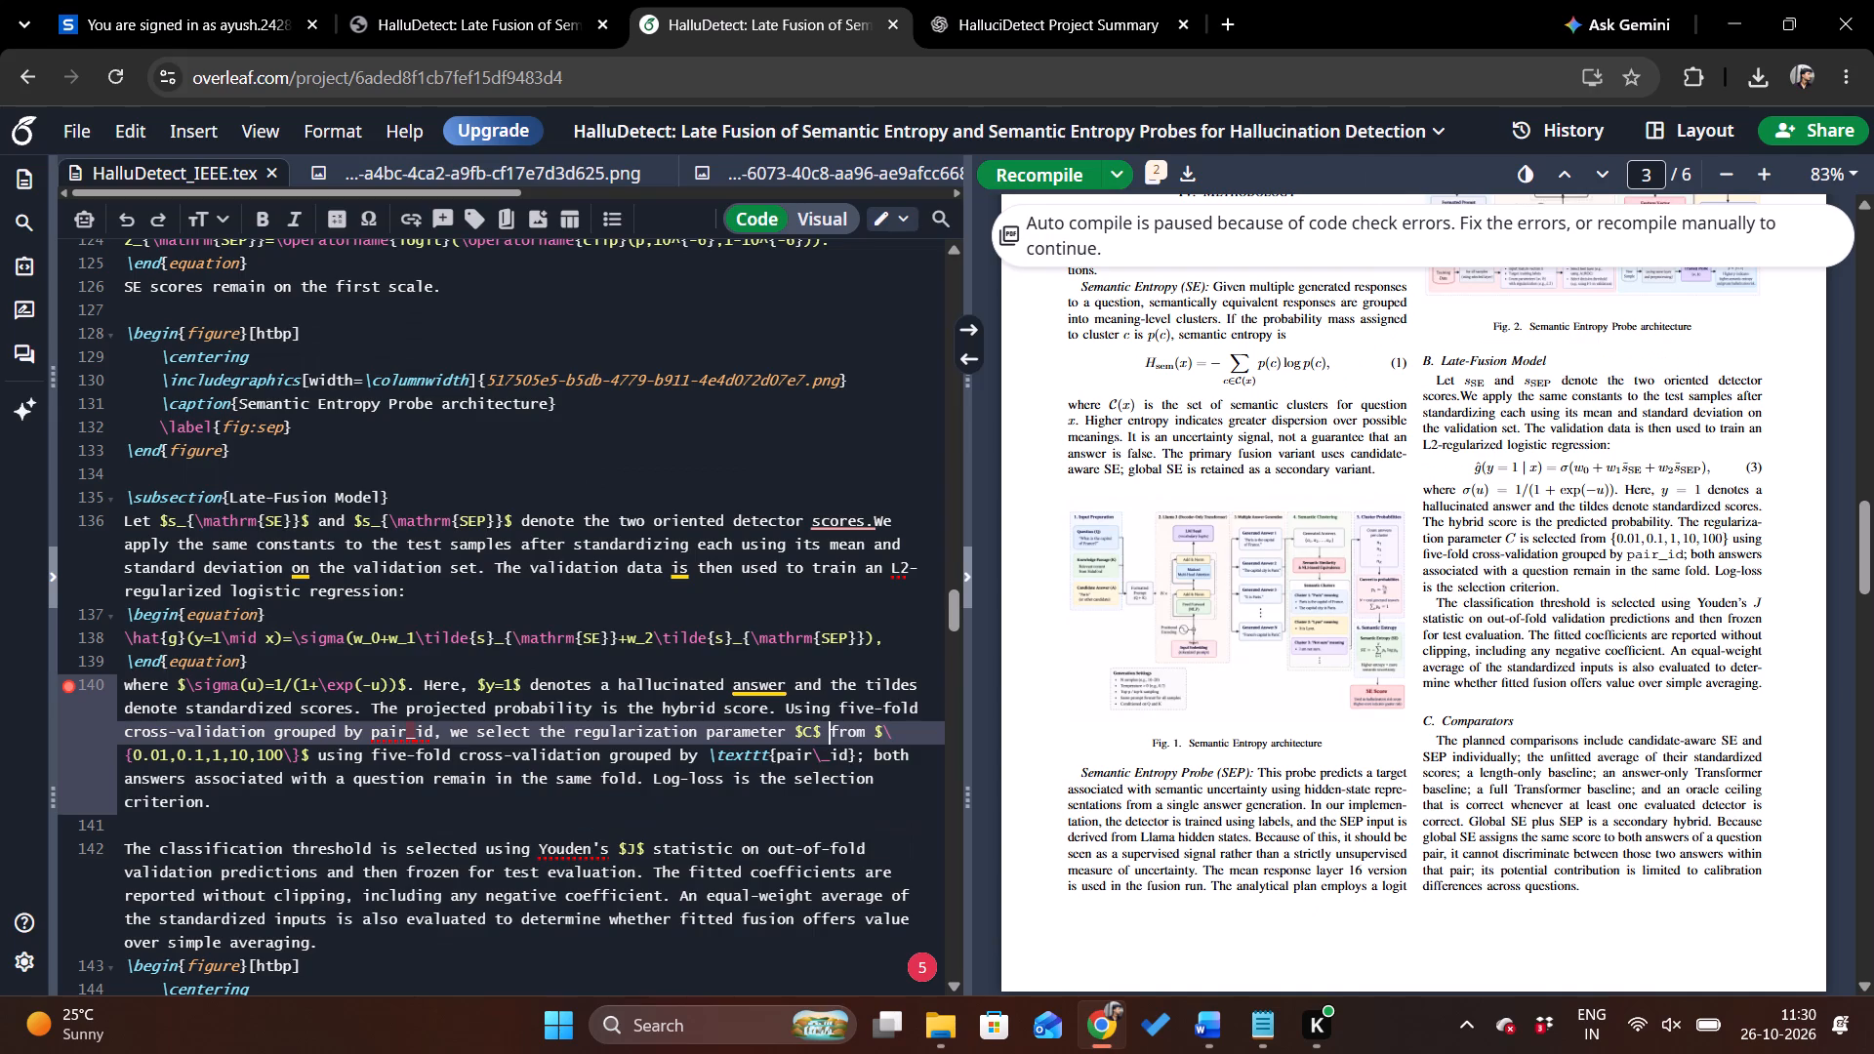
{"action": "key", "text": "alt+Tab"}
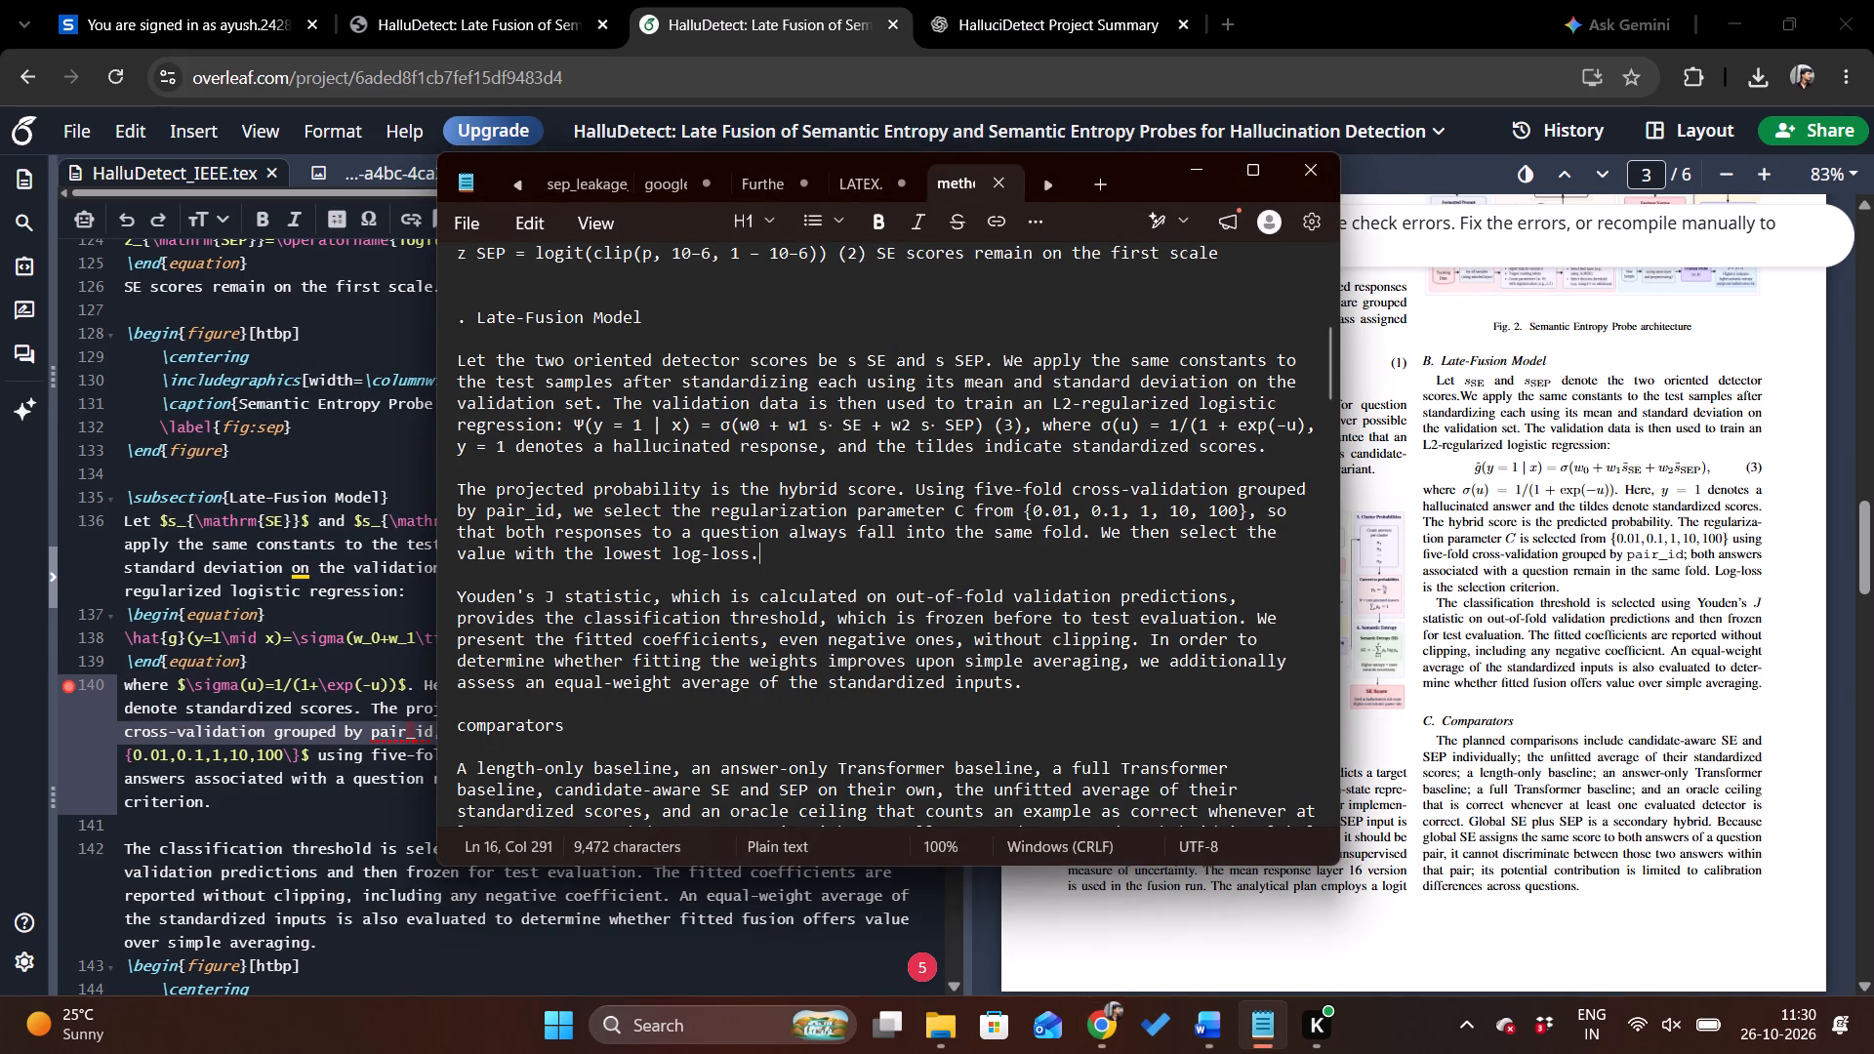
{"action": "left_click_drag", "start_coordinate": [1269, 510], "coordinate": [1202, 559]}
{"action": "key", "text": "ctrl+c"}
{"action": "key", "text": "alt+Tab"}
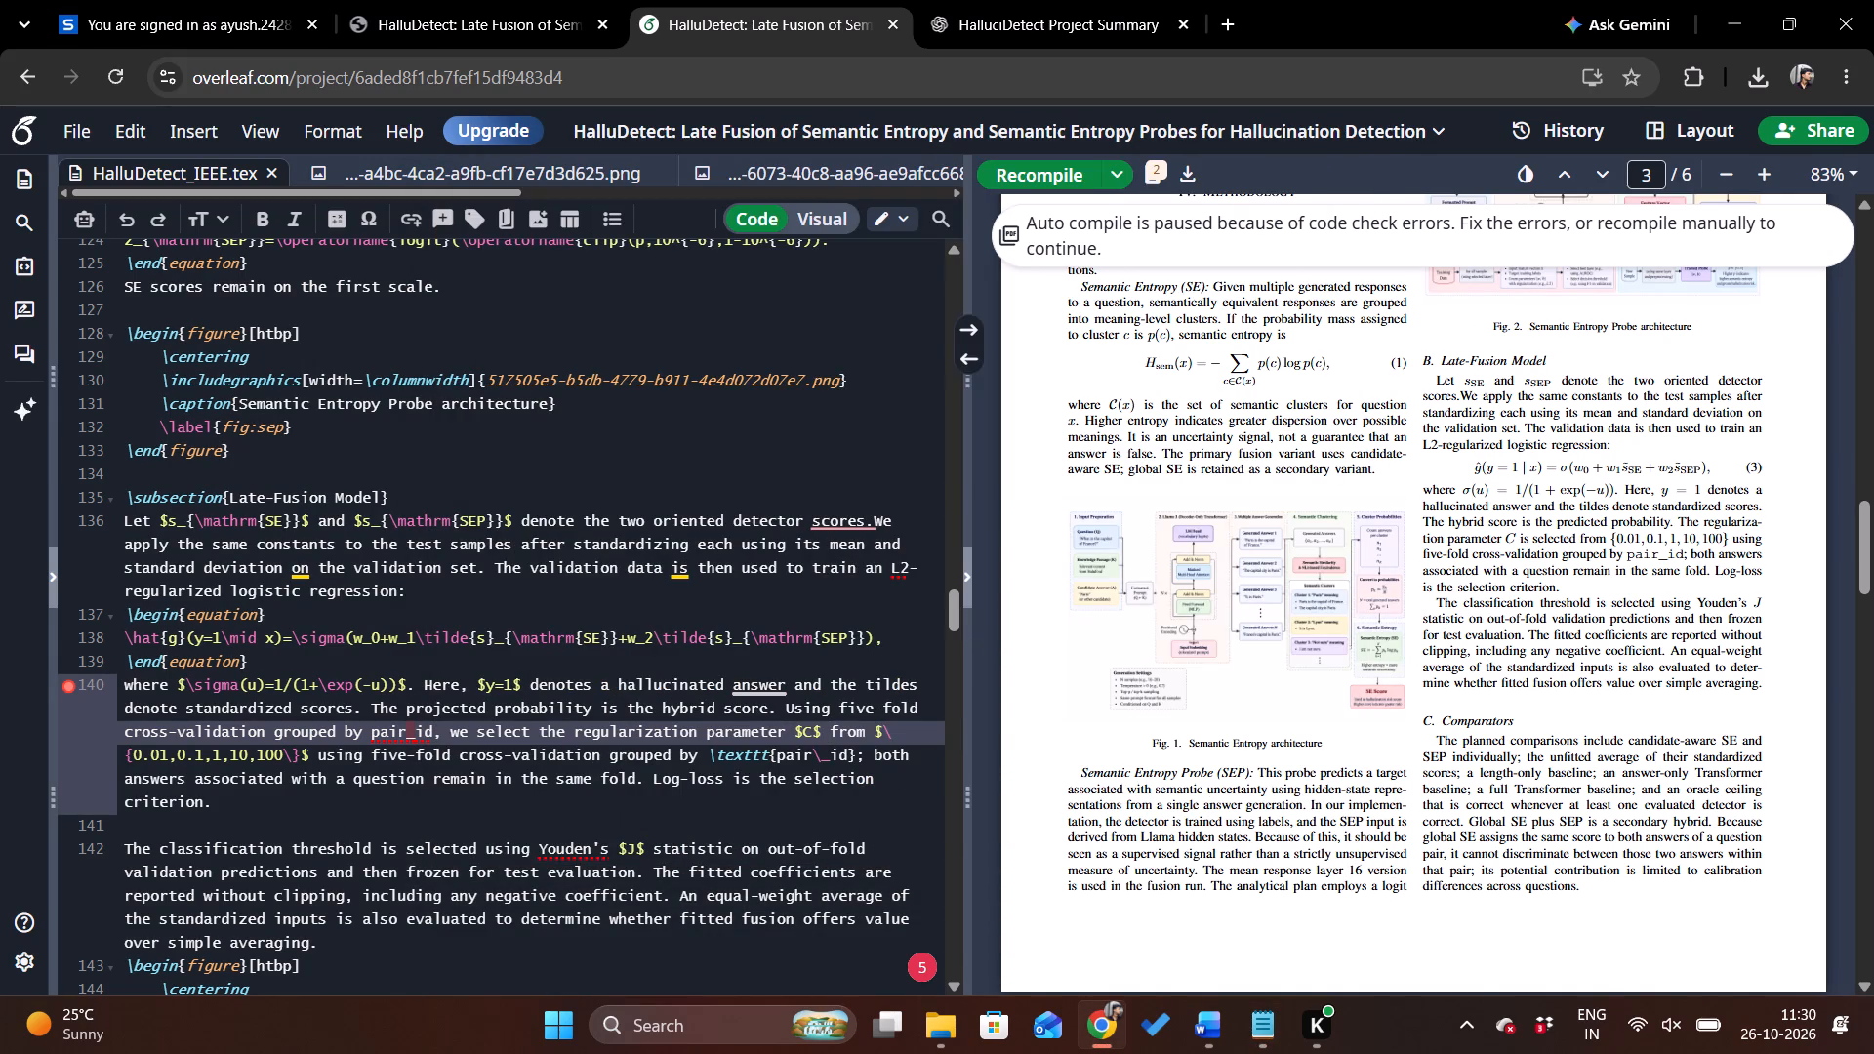
{"action": "left_click_drag", "start_coordinate": [310, 751], "coordinate": [692, 798]}
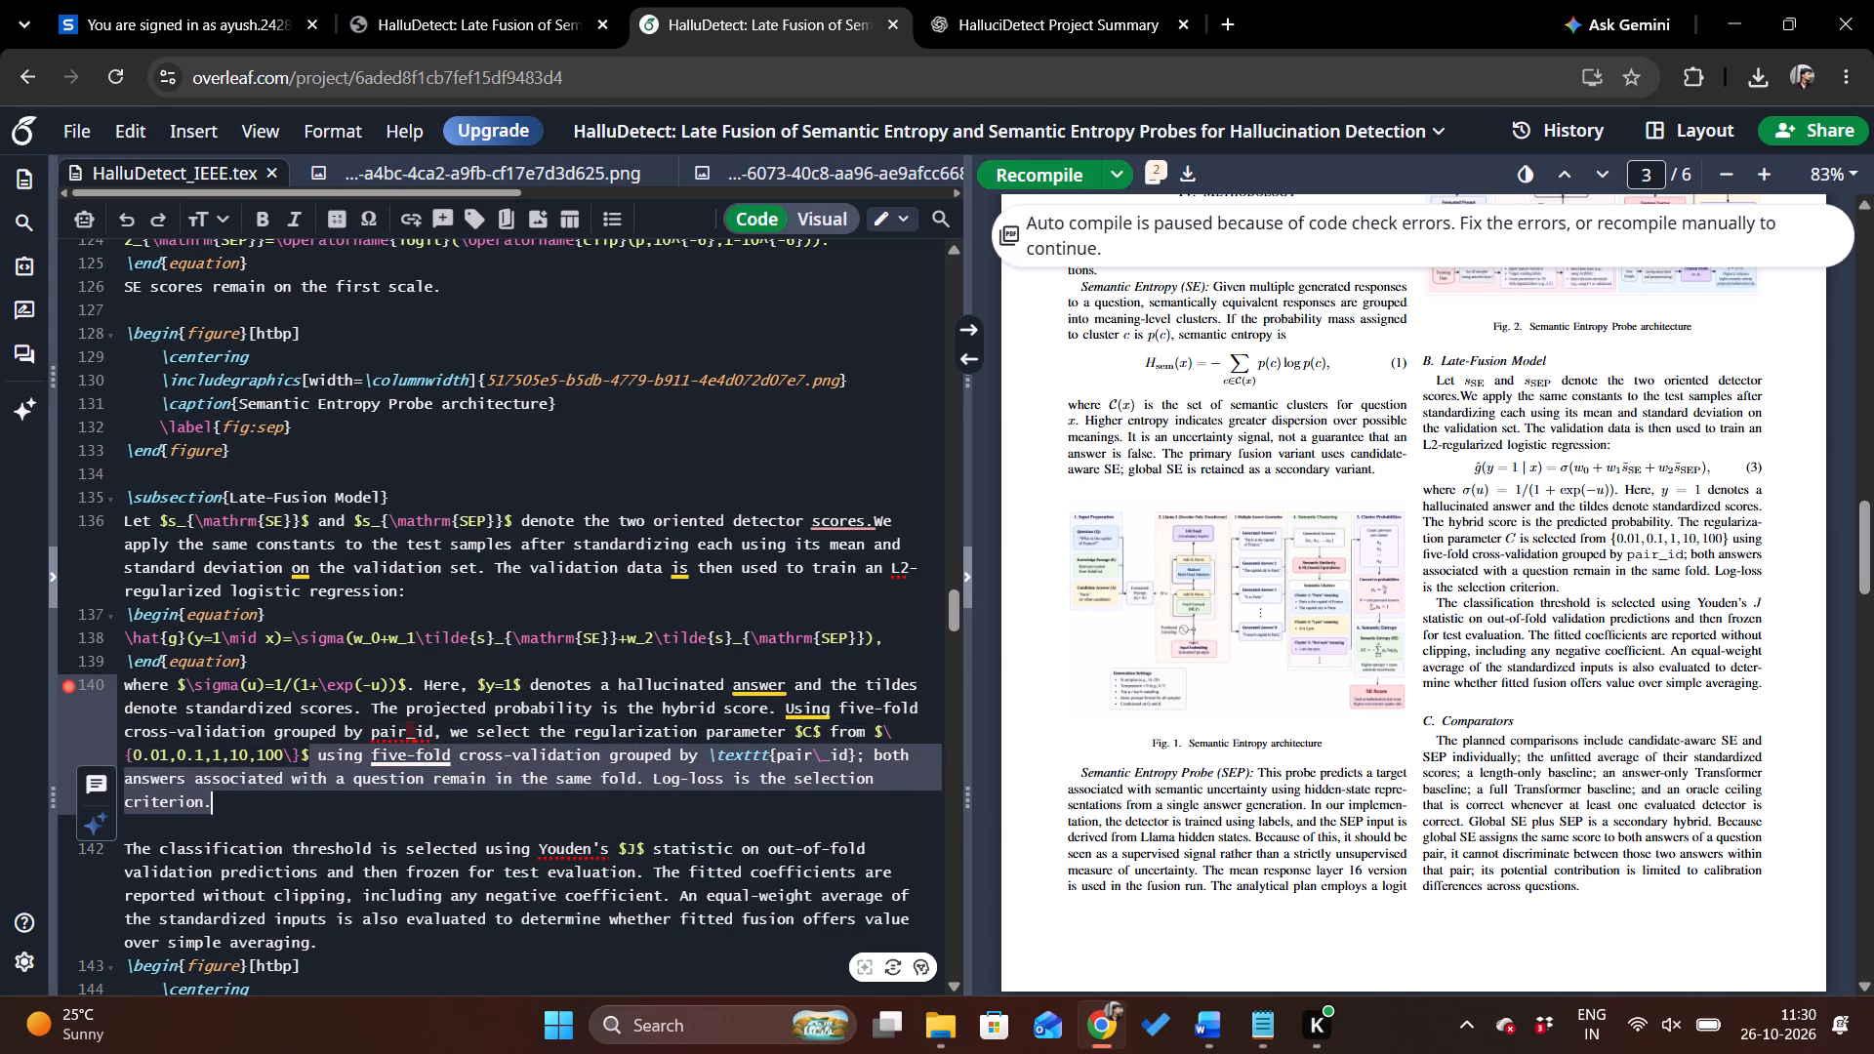
{"action": "key", "text": "comma"}
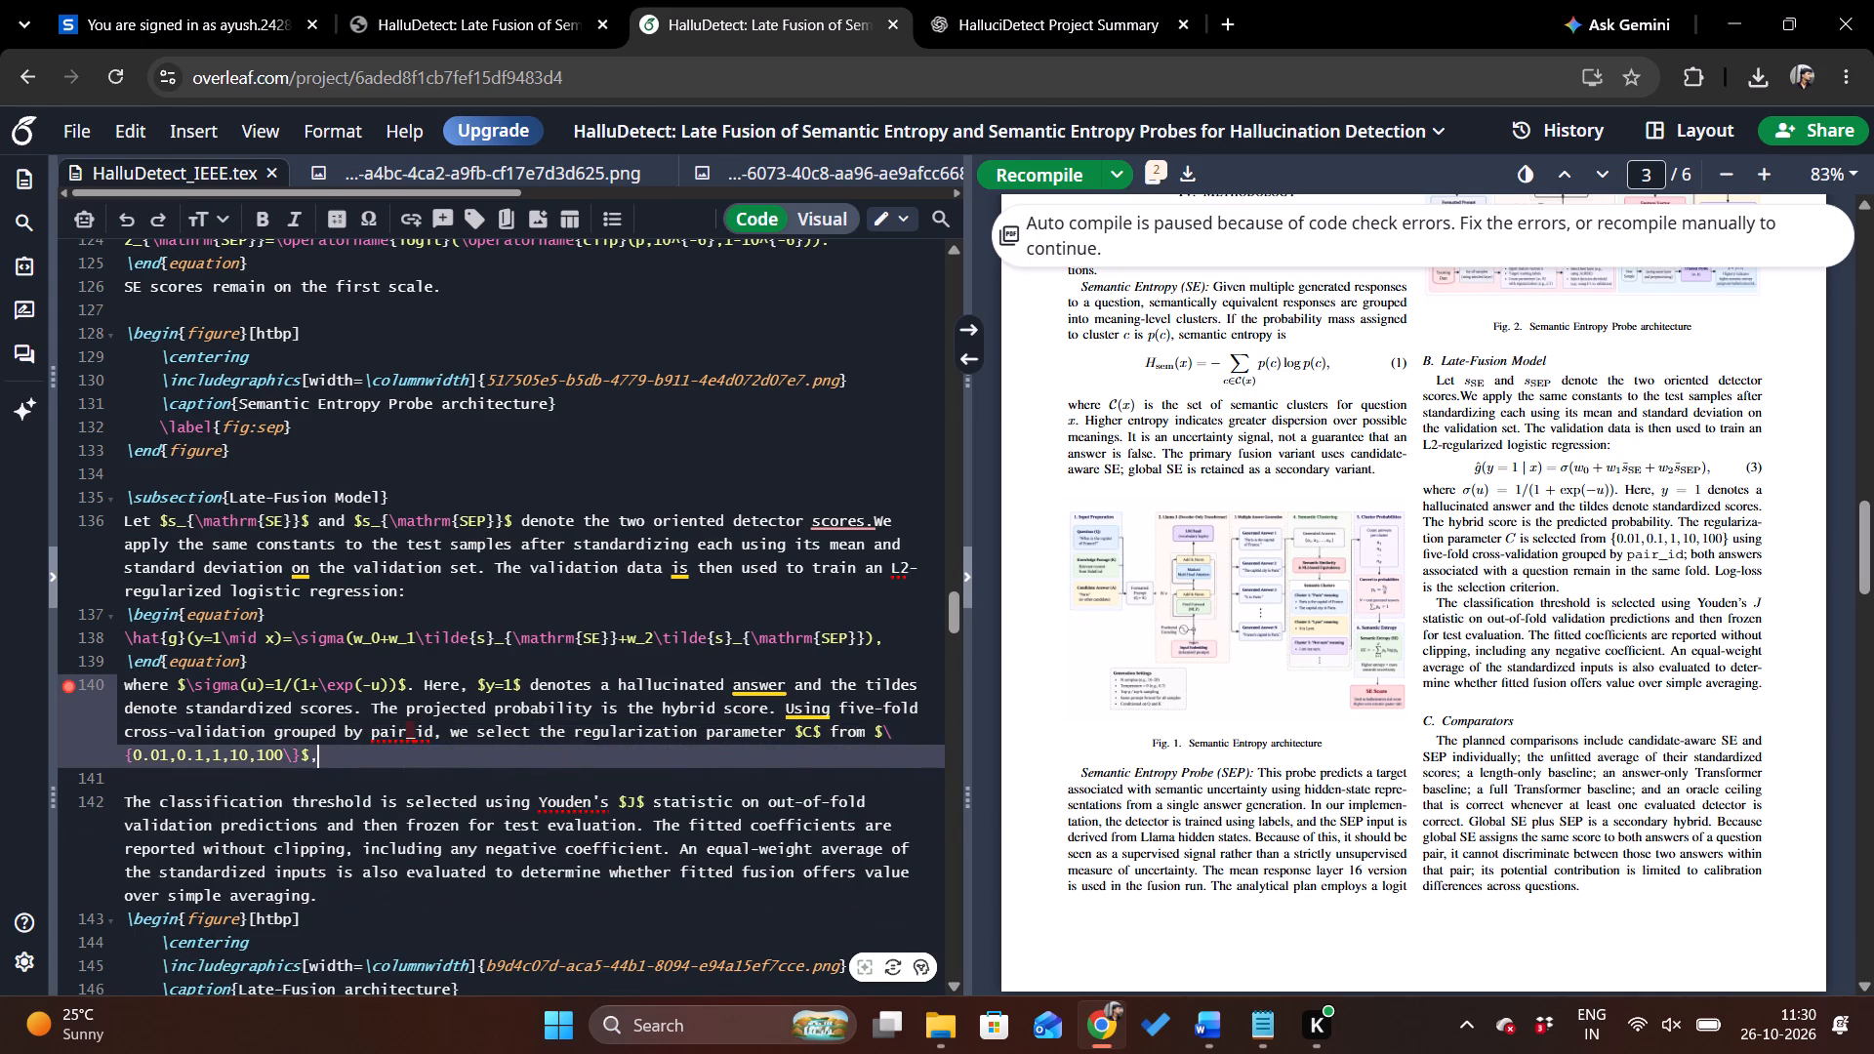
{"action": "key", "text": "ctrl+v"}
{"action": "key", "text": "BackSpace"}
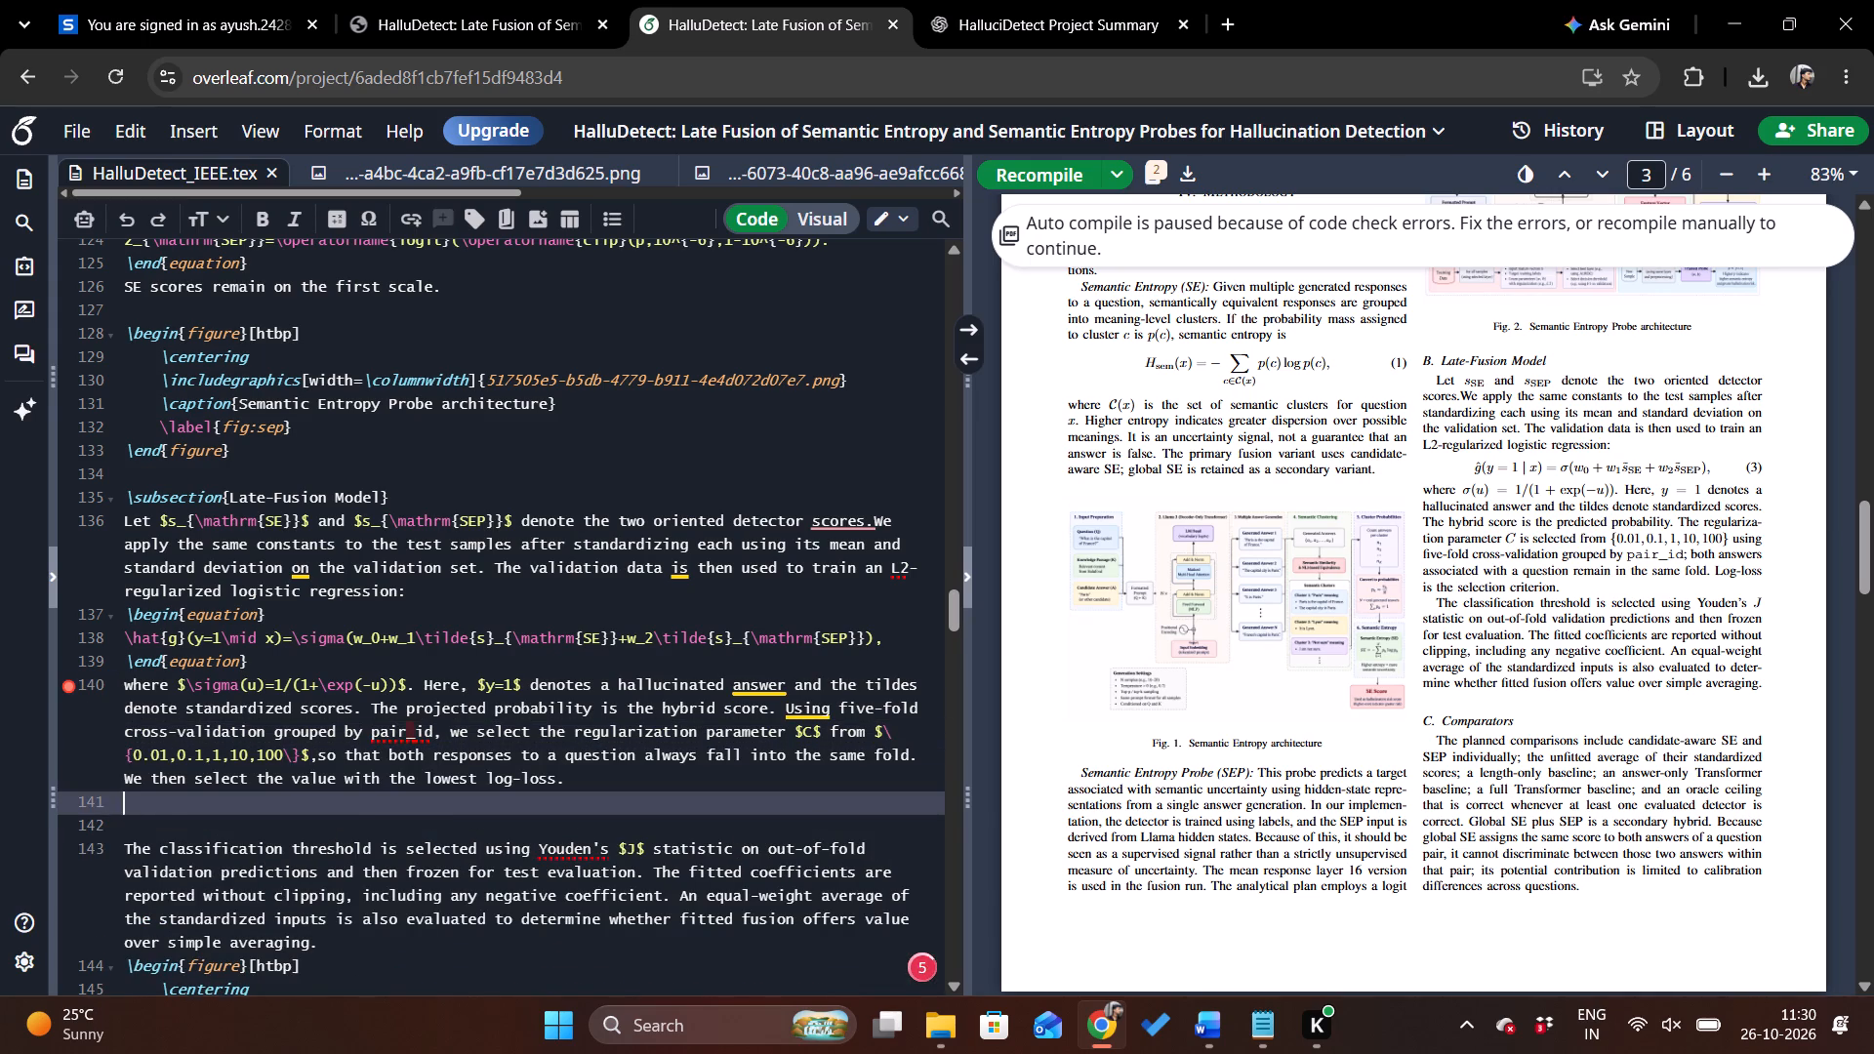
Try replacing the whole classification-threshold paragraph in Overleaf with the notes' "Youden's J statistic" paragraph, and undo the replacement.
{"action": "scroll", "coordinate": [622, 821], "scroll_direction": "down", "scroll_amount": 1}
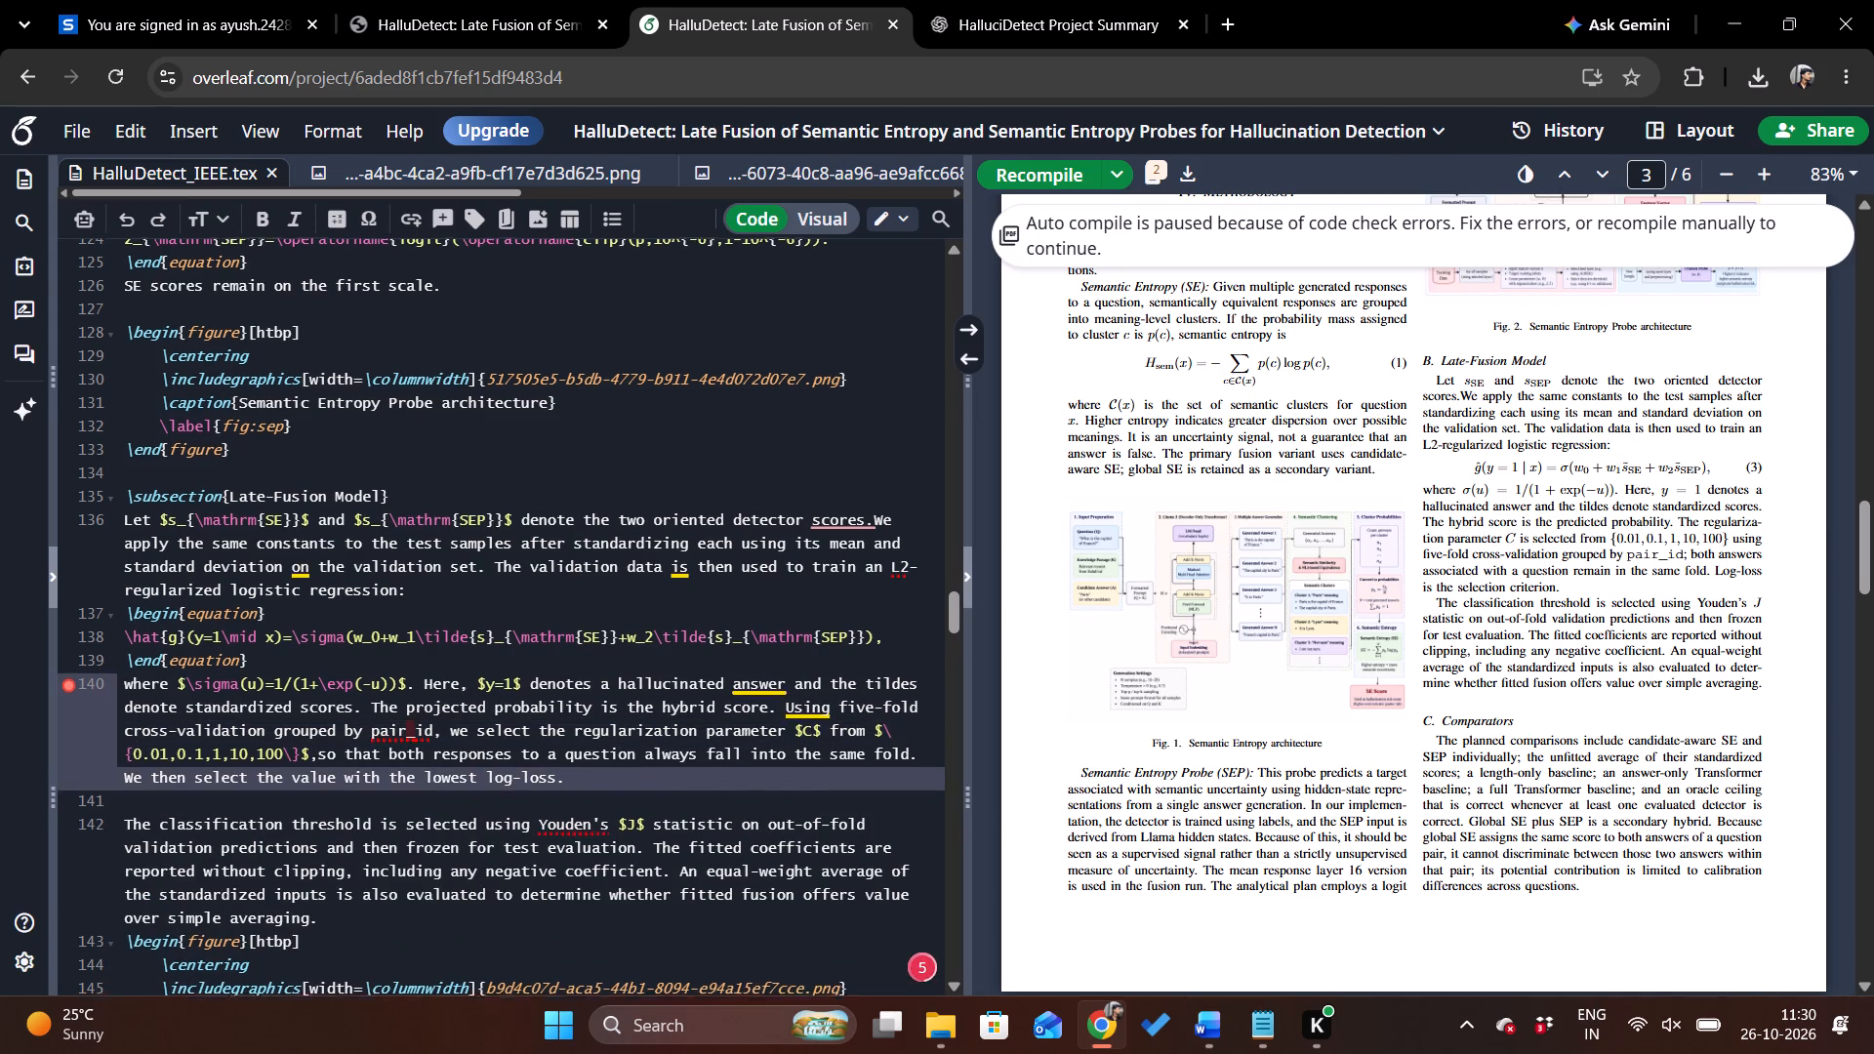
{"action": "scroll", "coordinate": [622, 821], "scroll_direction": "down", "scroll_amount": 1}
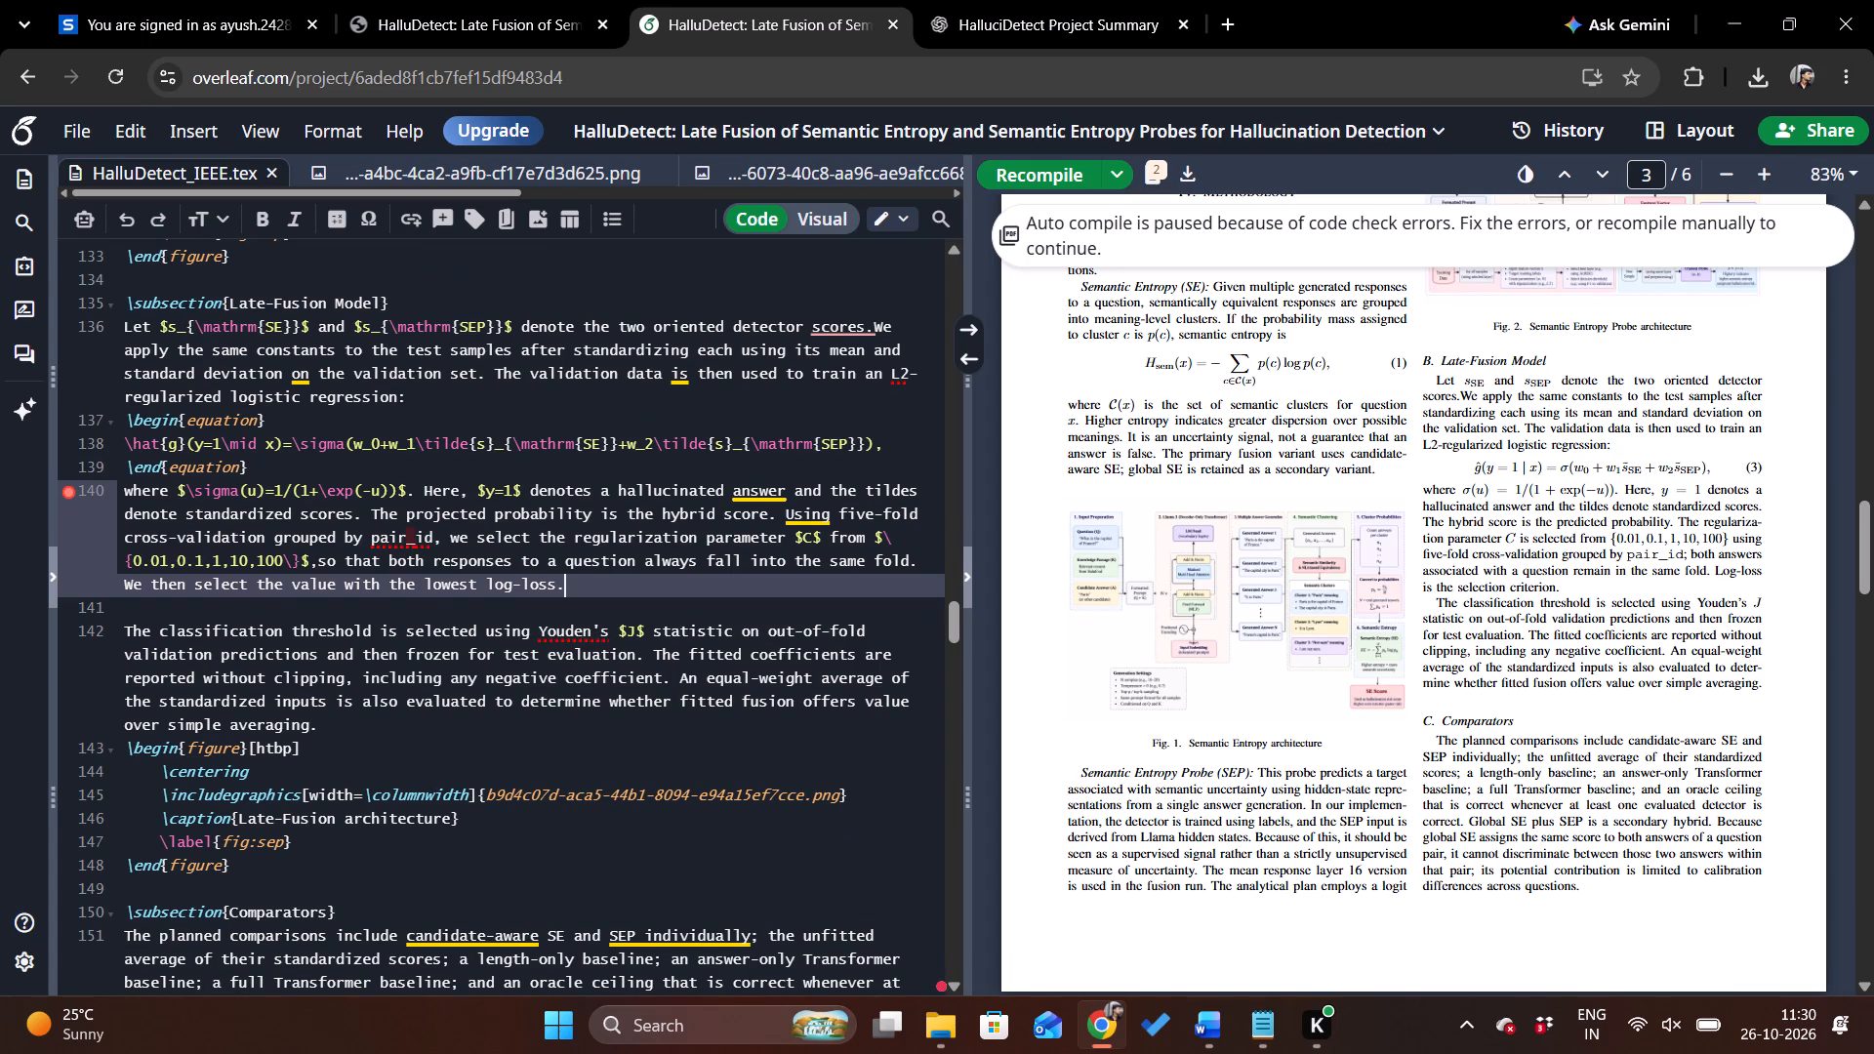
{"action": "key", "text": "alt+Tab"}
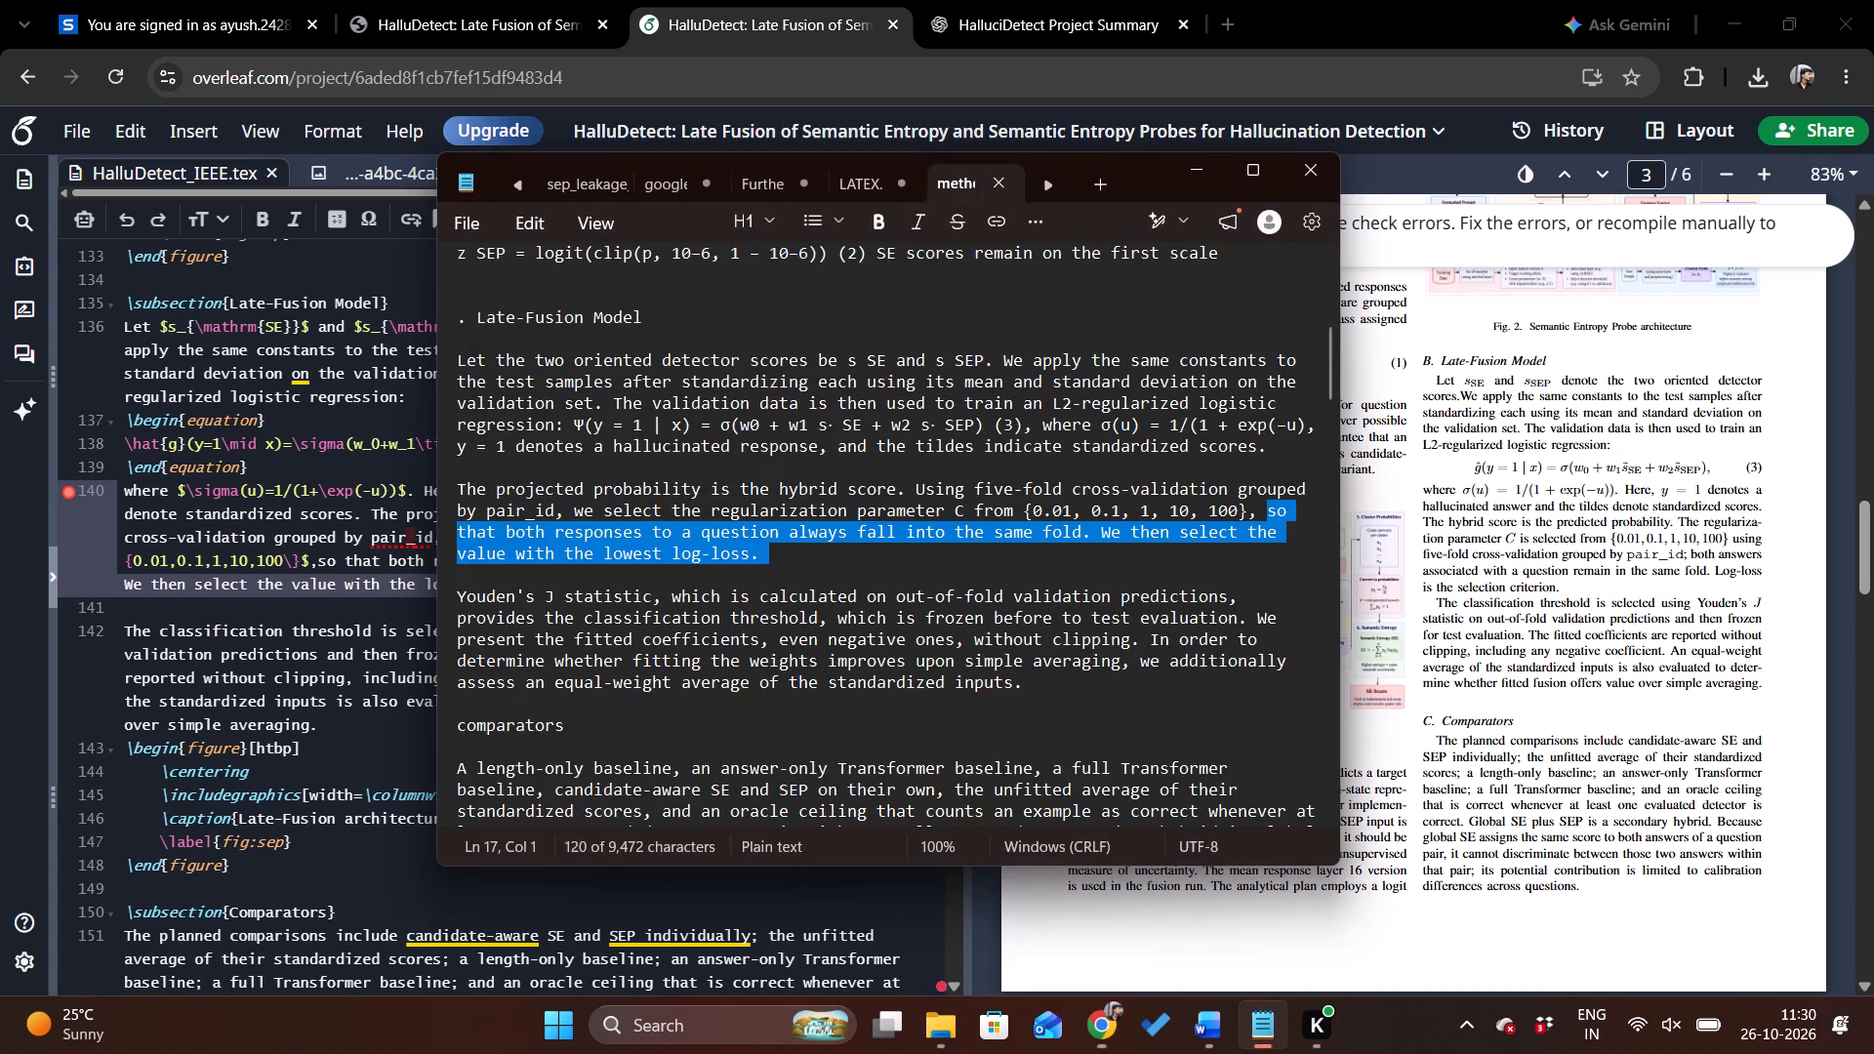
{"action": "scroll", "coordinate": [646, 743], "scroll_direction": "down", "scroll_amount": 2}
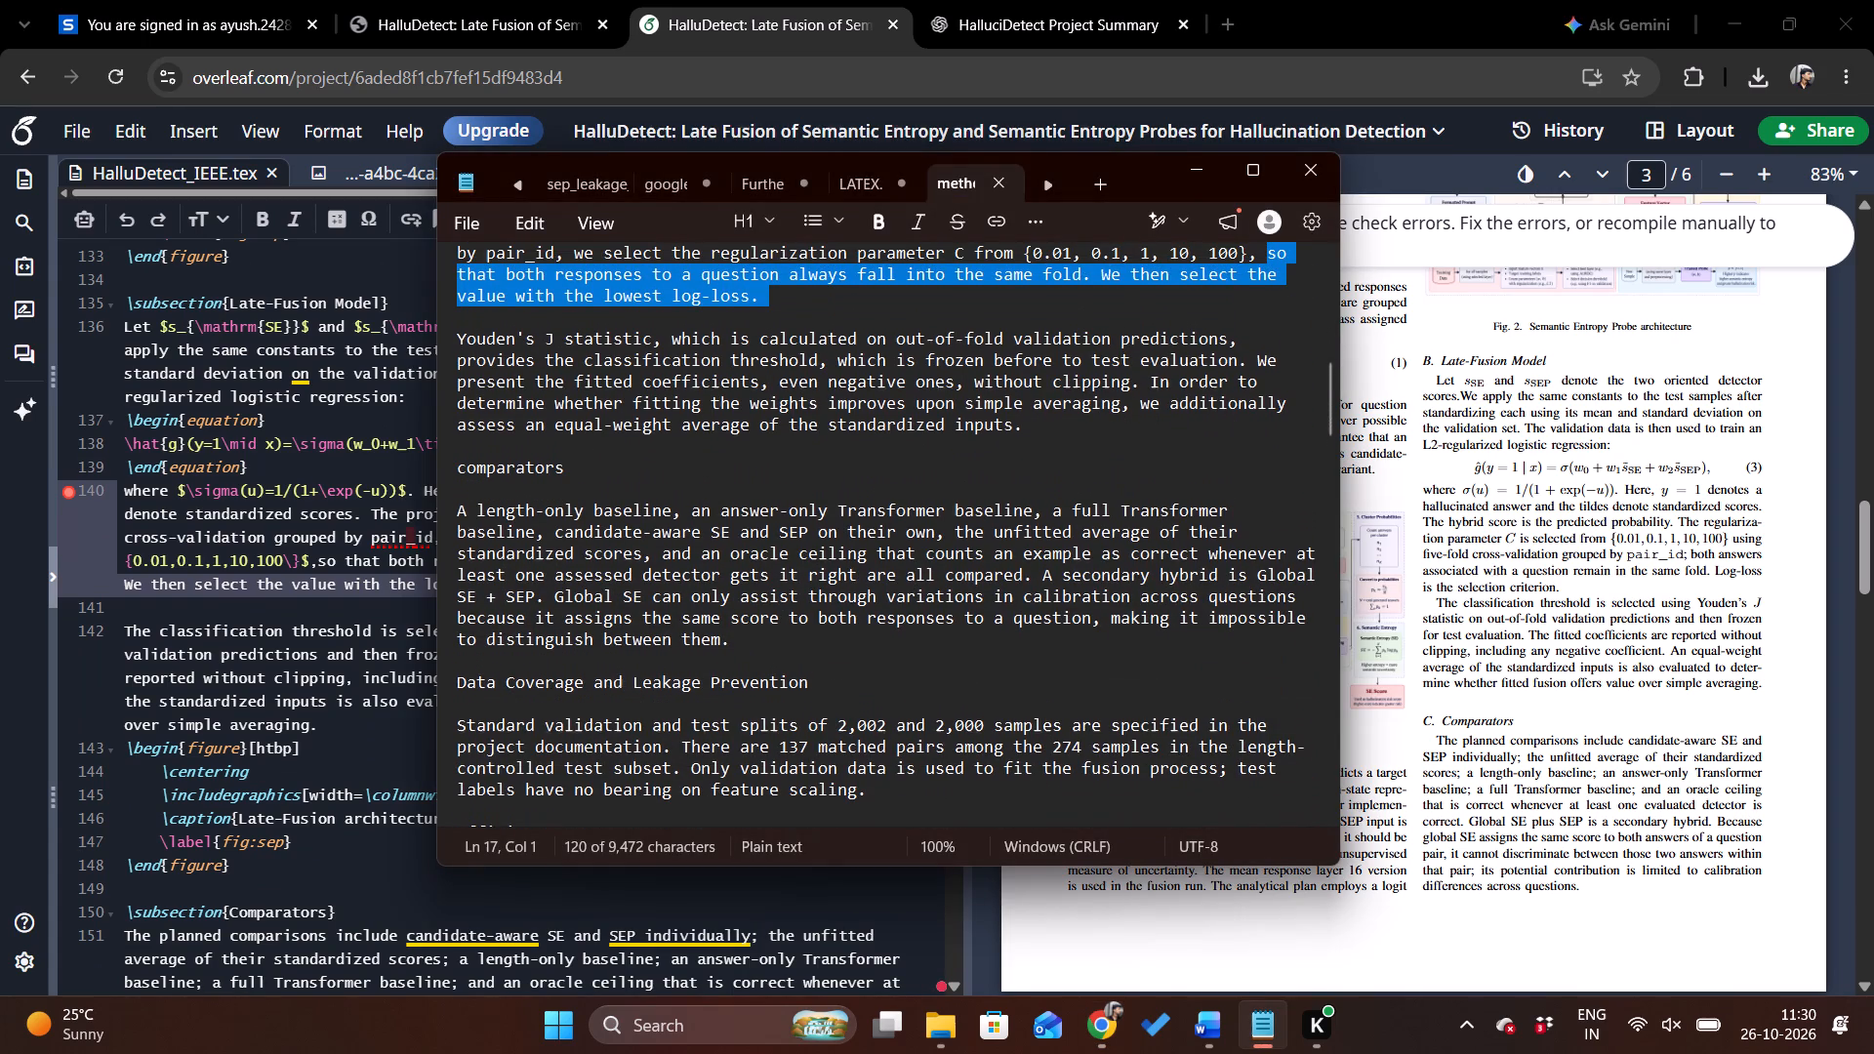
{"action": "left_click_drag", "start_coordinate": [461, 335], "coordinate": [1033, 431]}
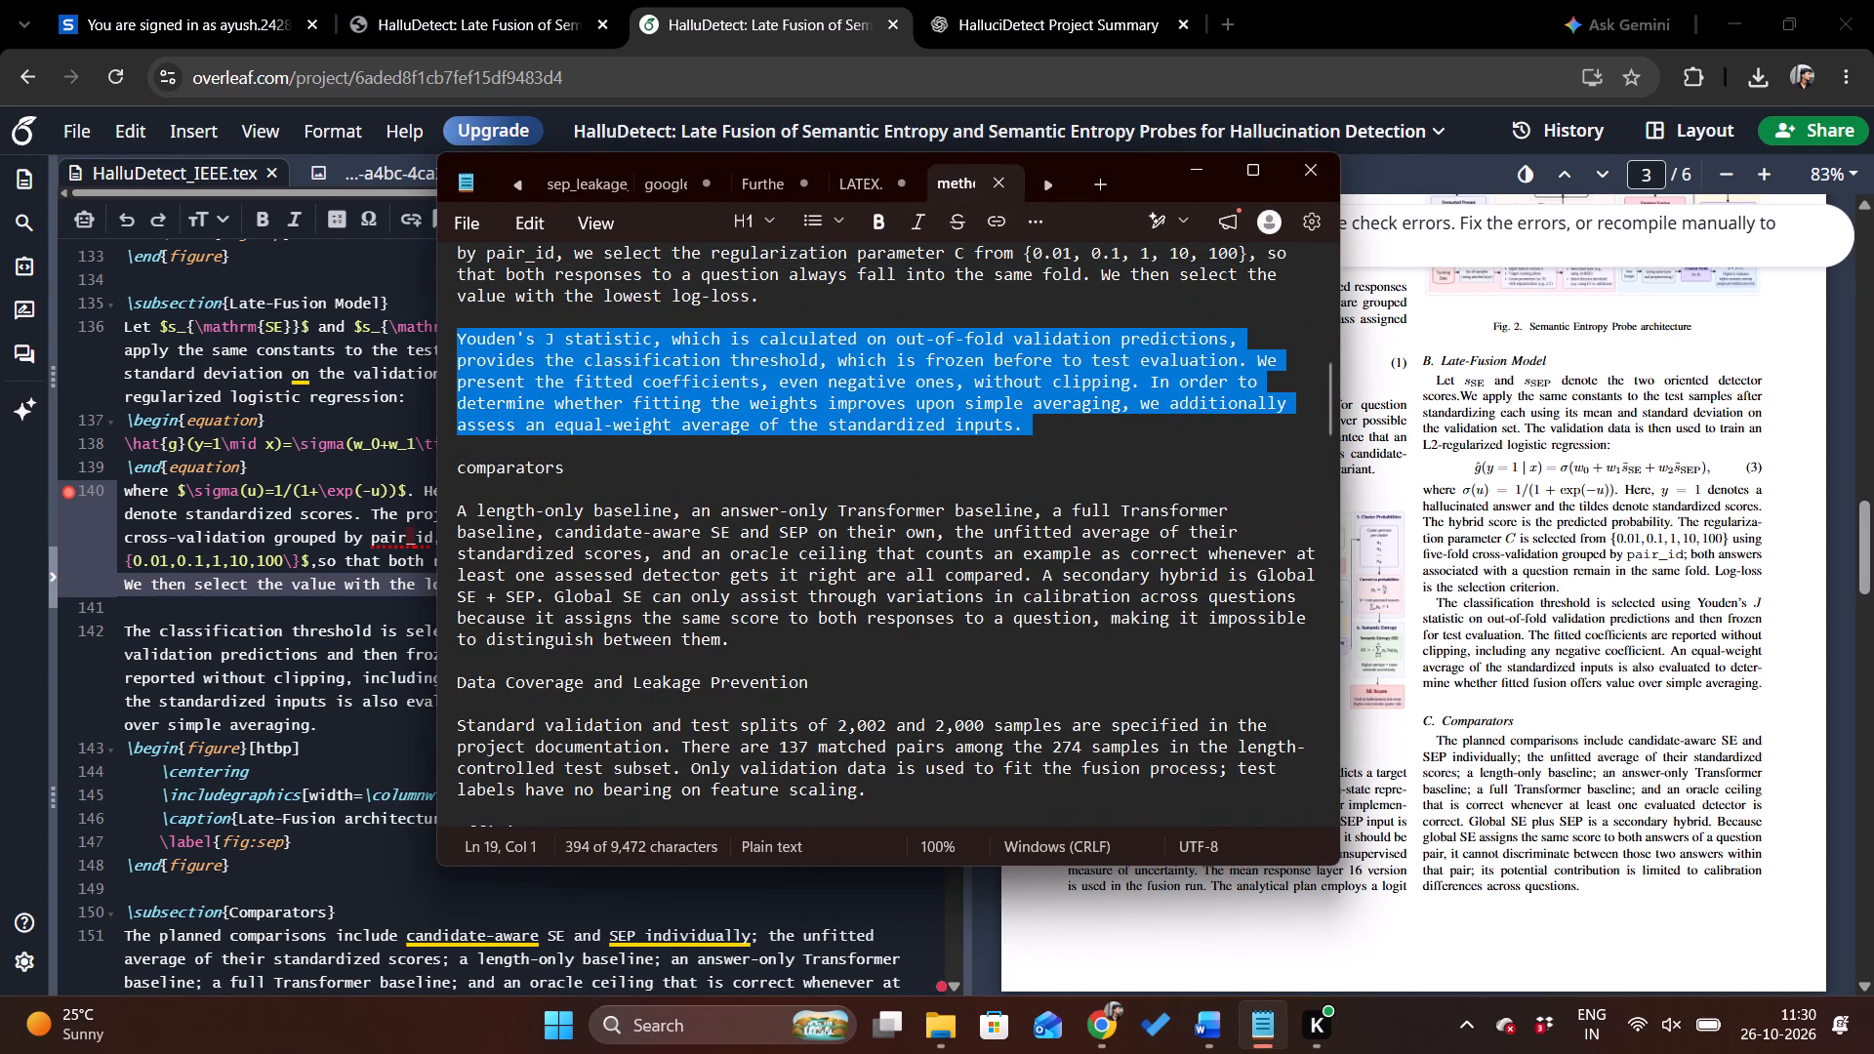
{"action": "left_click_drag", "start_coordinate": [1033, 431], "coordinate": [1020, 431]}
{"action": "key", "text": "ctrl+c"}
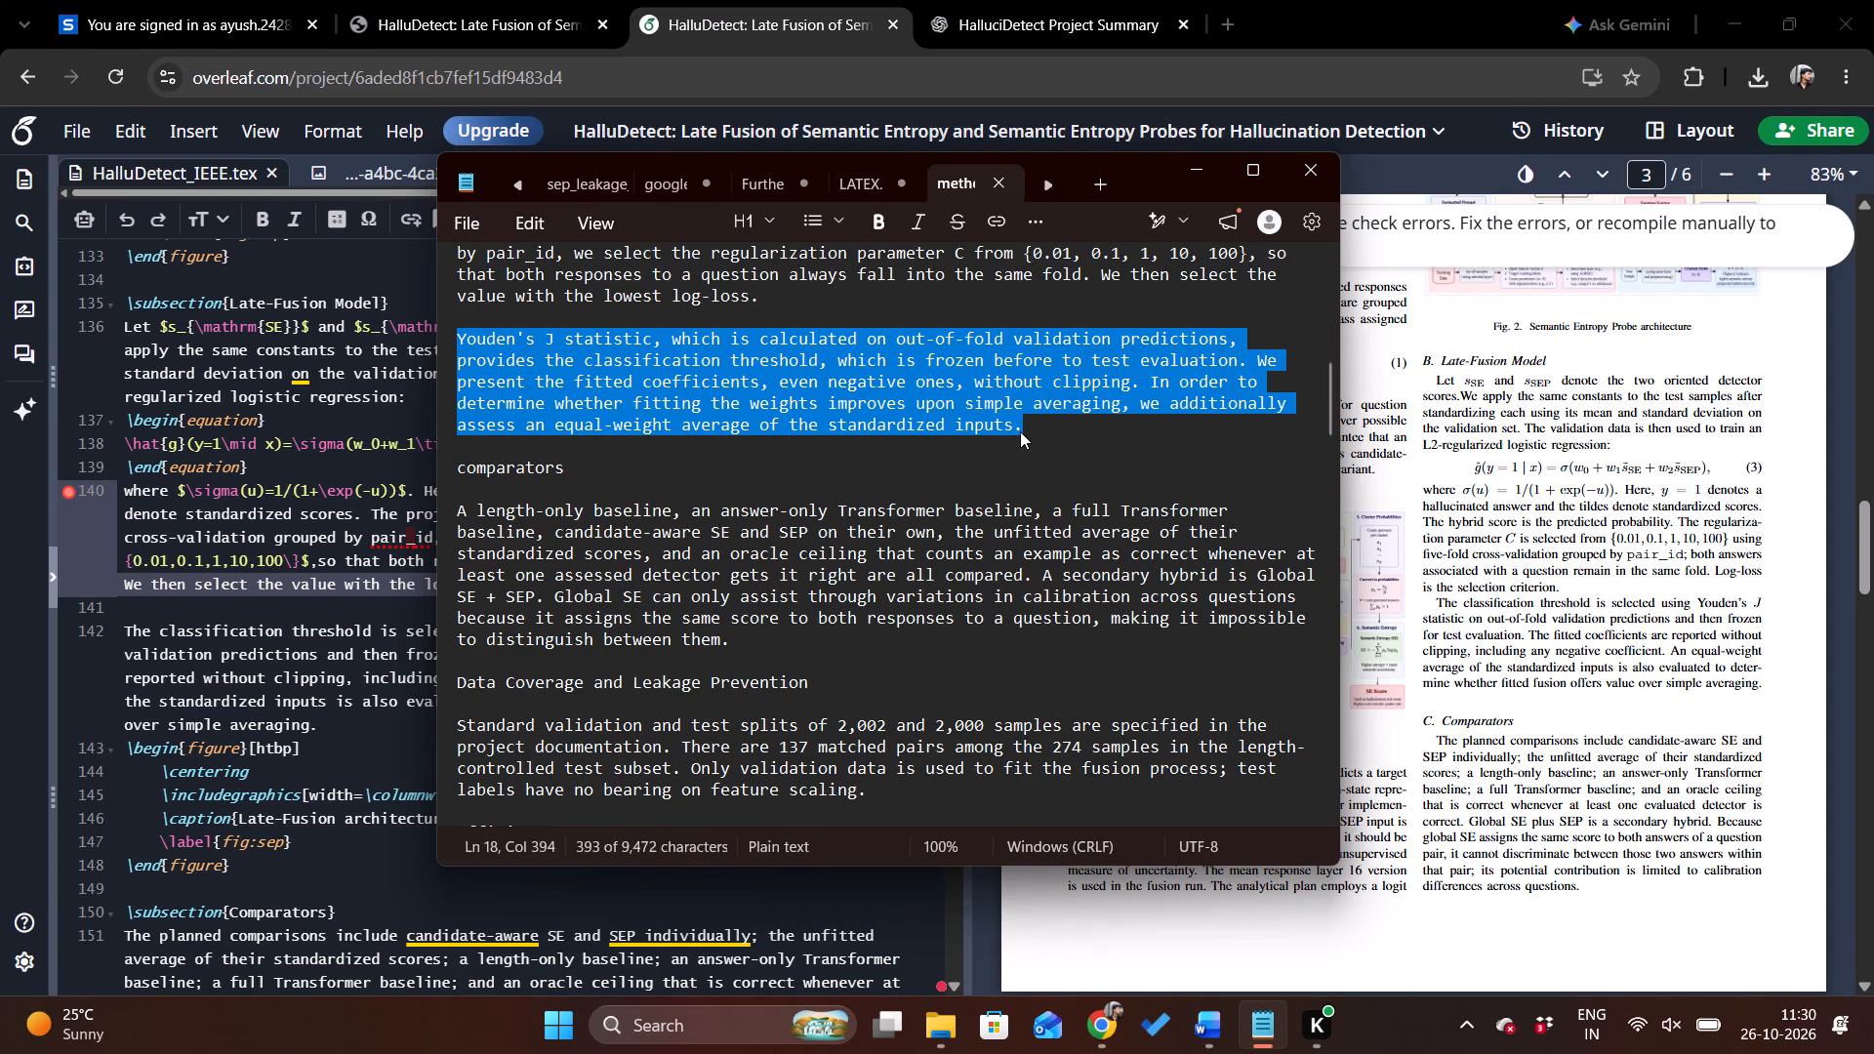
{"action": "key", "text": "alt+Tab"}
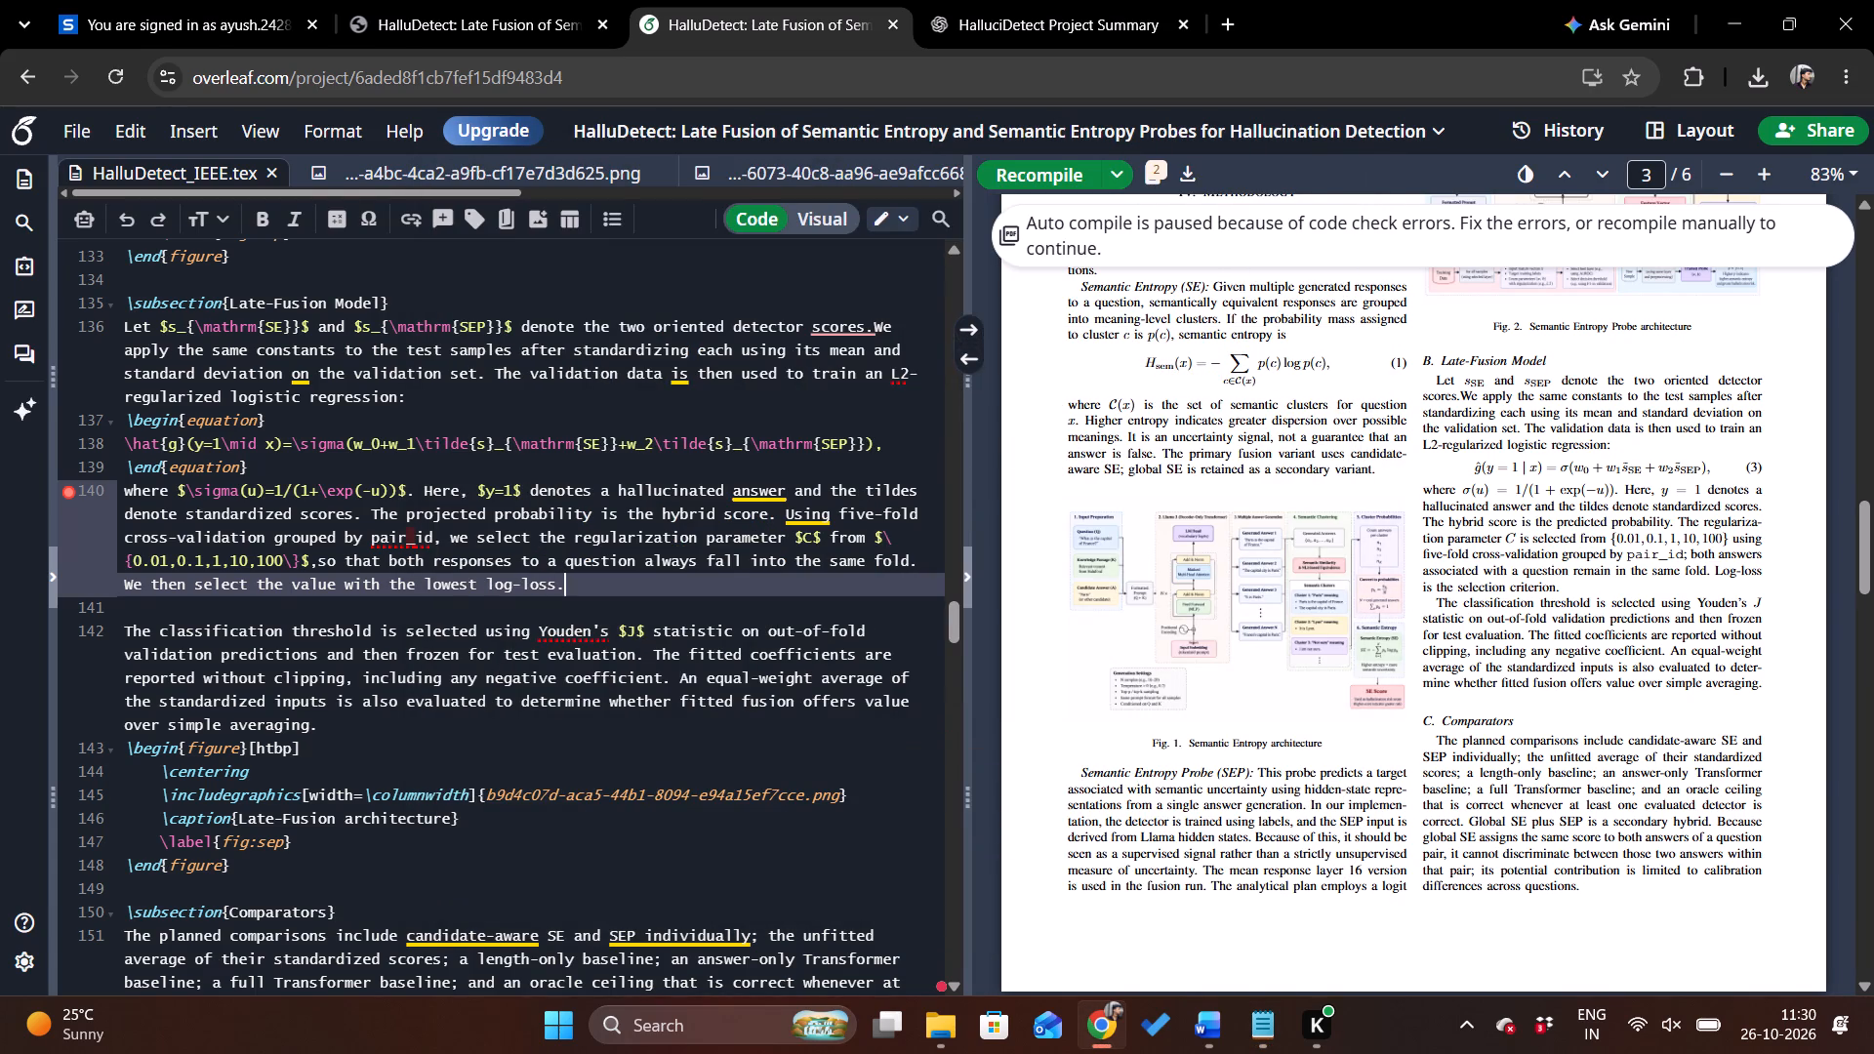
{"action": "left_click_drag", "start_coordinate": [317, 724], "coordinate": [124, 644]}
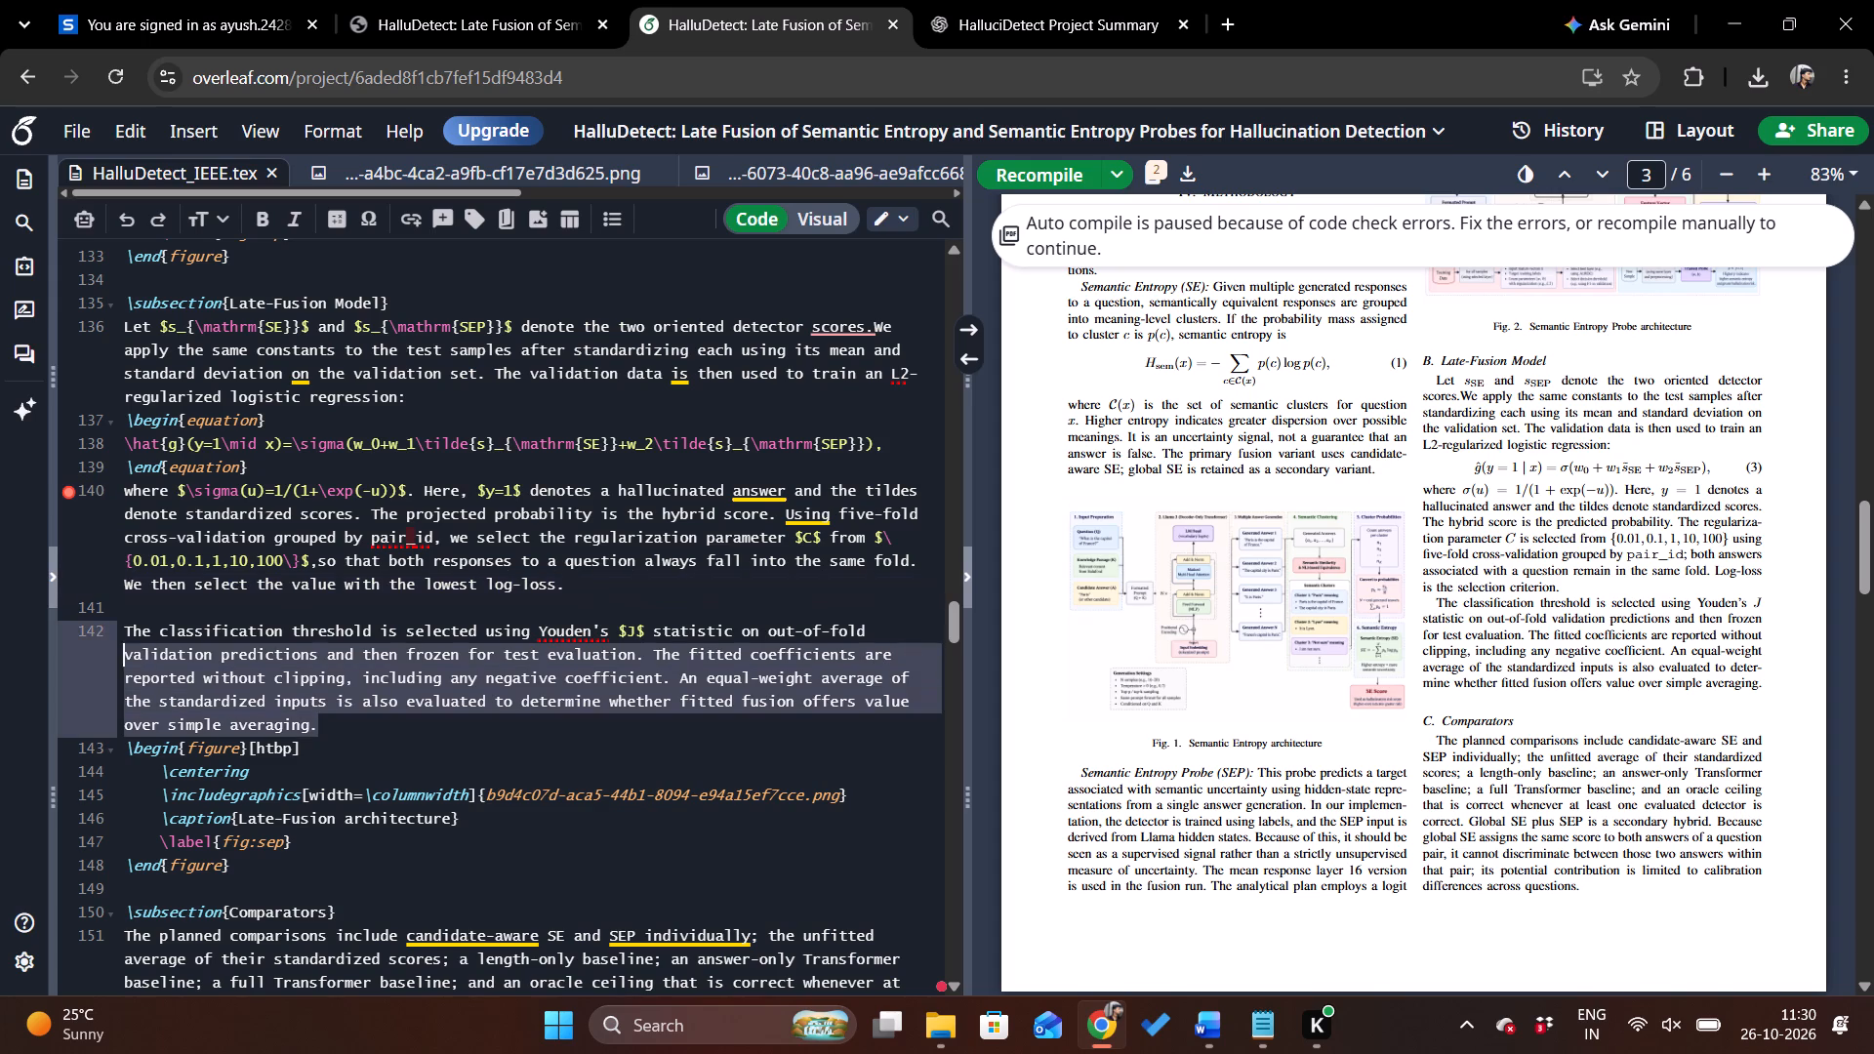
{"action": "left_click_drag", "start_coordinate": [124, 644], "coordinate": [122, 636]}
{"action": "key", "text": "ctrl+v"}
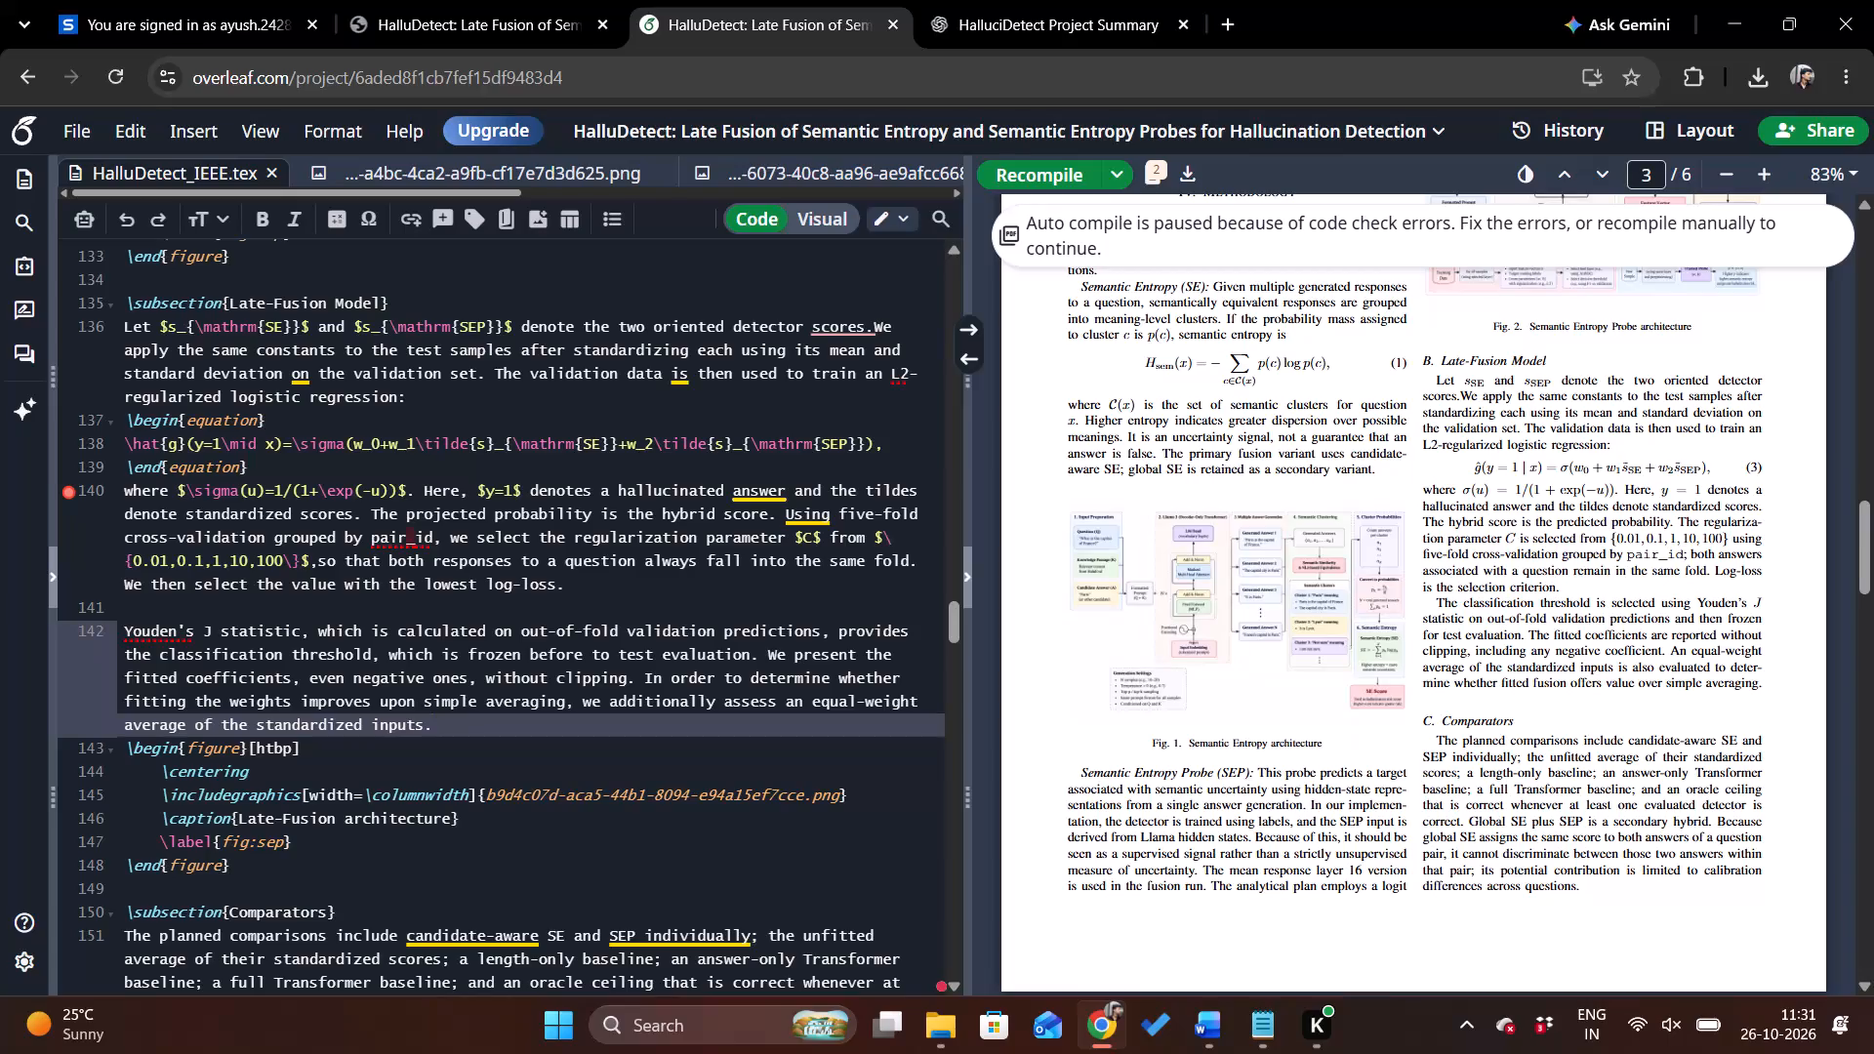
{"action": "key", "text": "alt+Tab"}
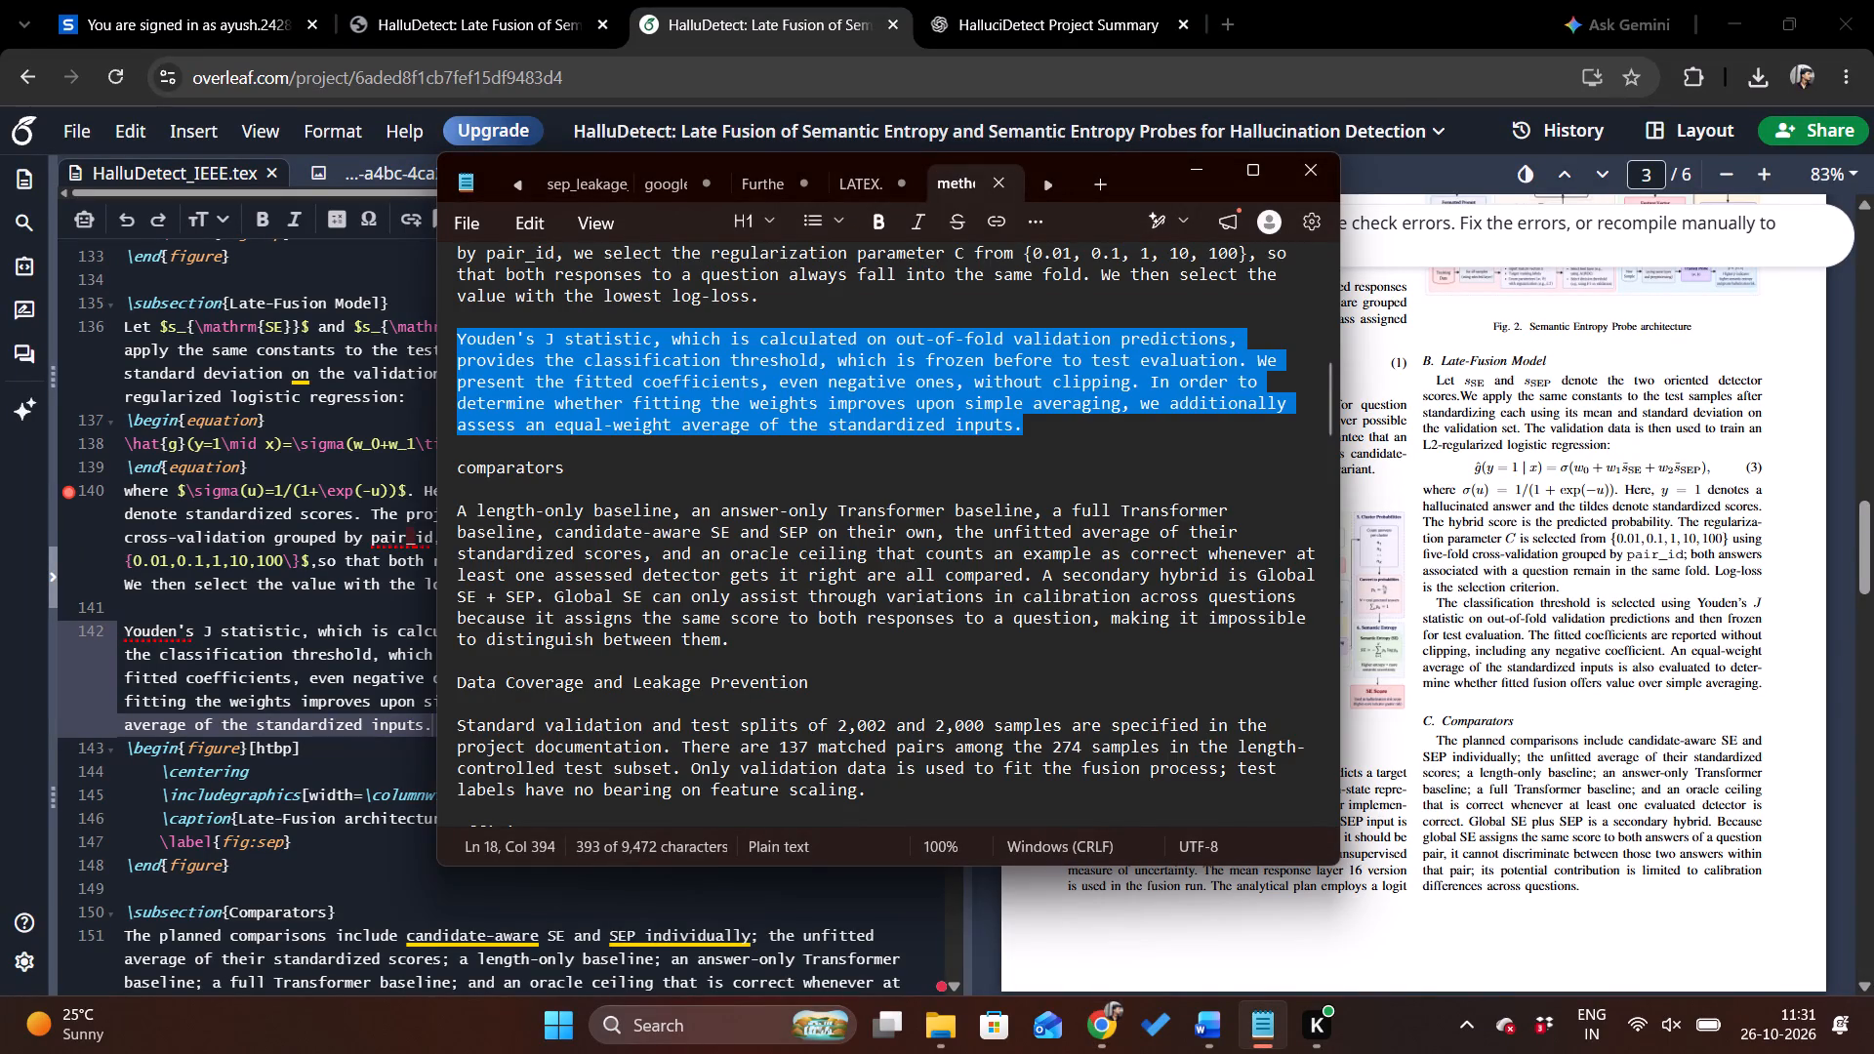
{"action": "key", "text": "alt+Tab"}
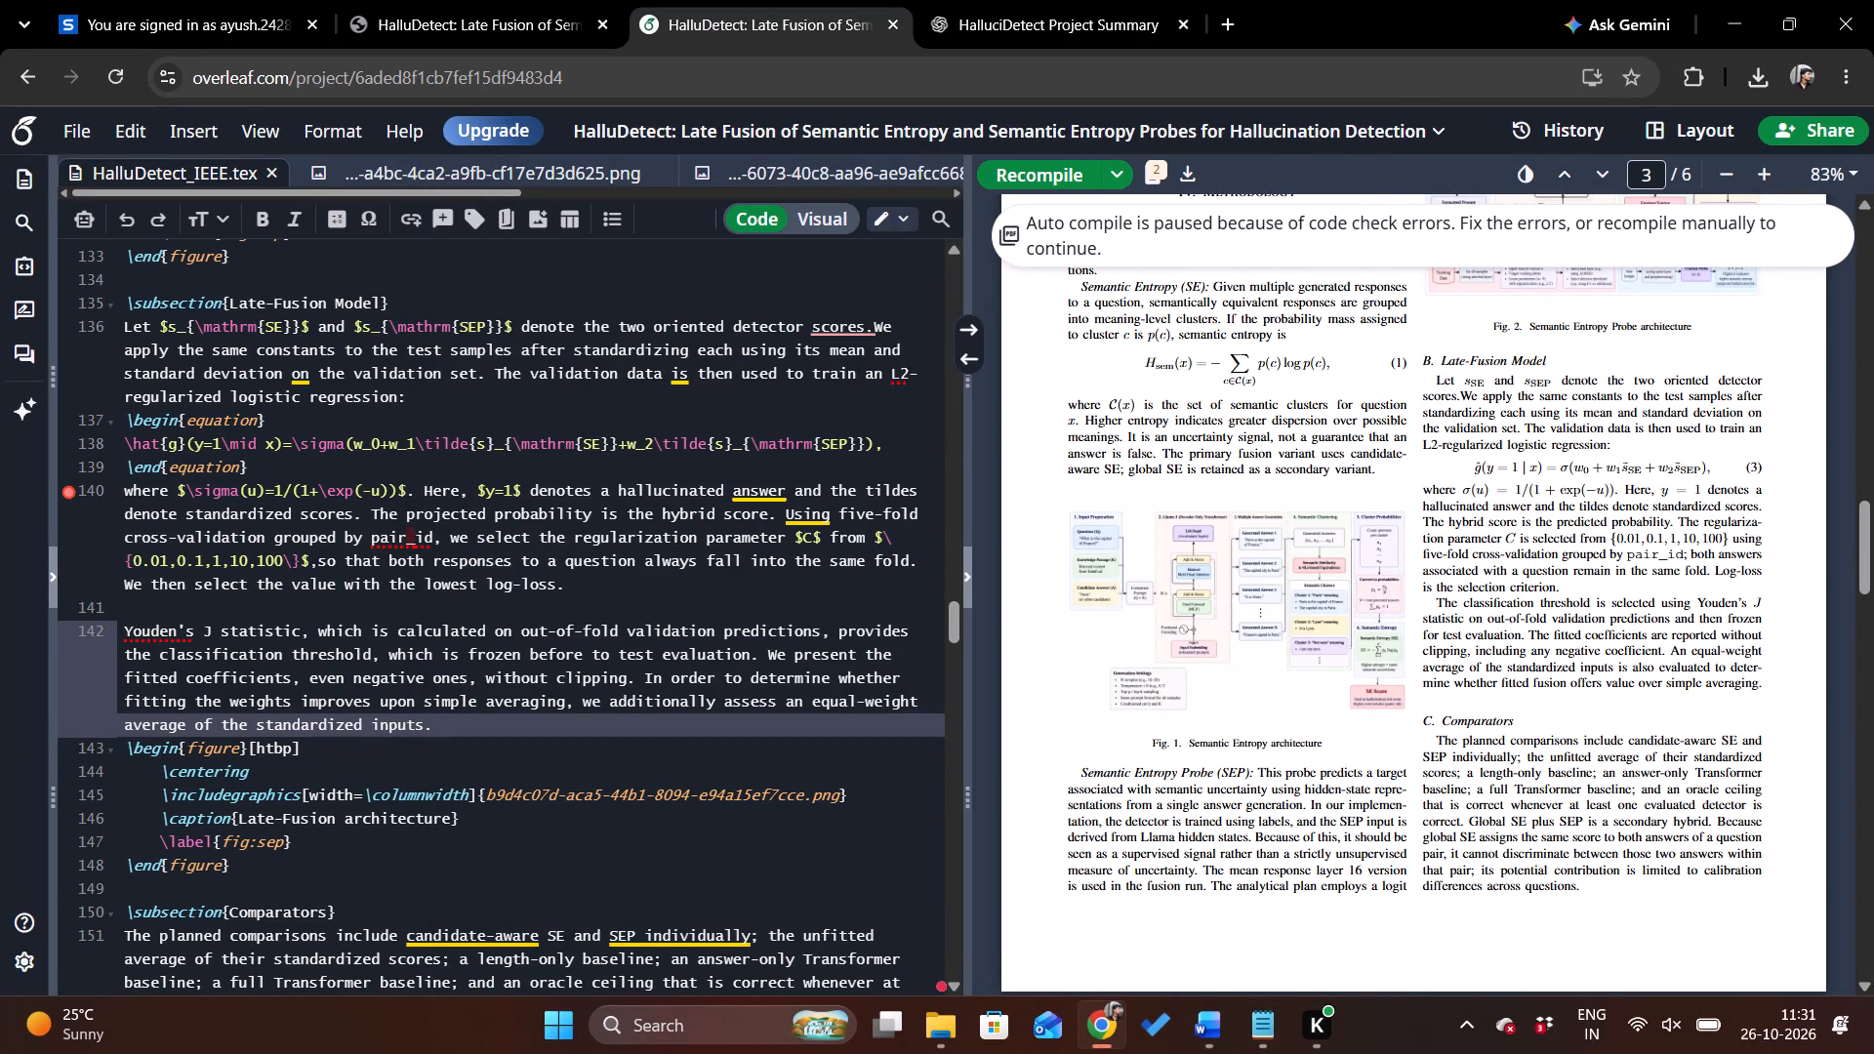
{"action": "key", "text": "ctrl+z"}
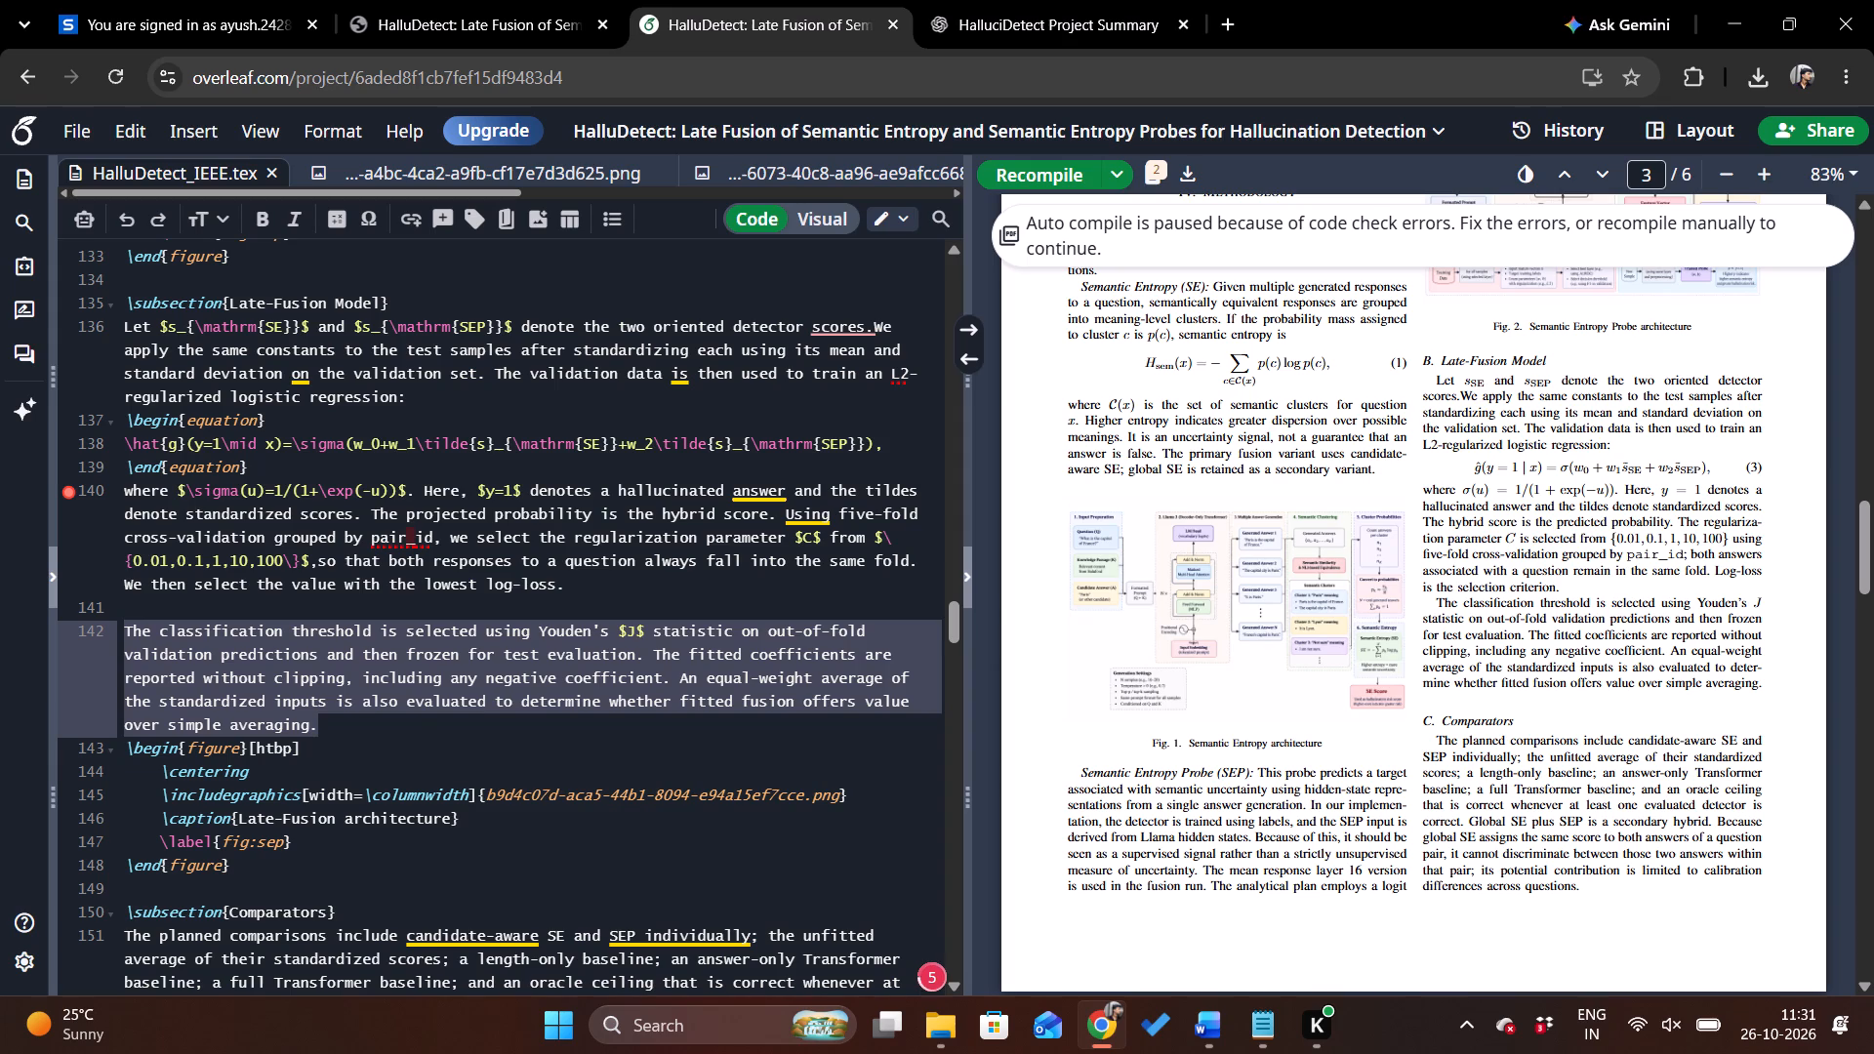
Replace the "An equal-weight average" sentence ending the classification-threshold paragraph in Overleaf with the notes' sentence from "In order to determine" to "standardized inputs.".
{"action": "left_click", "coordinate": [500, 637]}
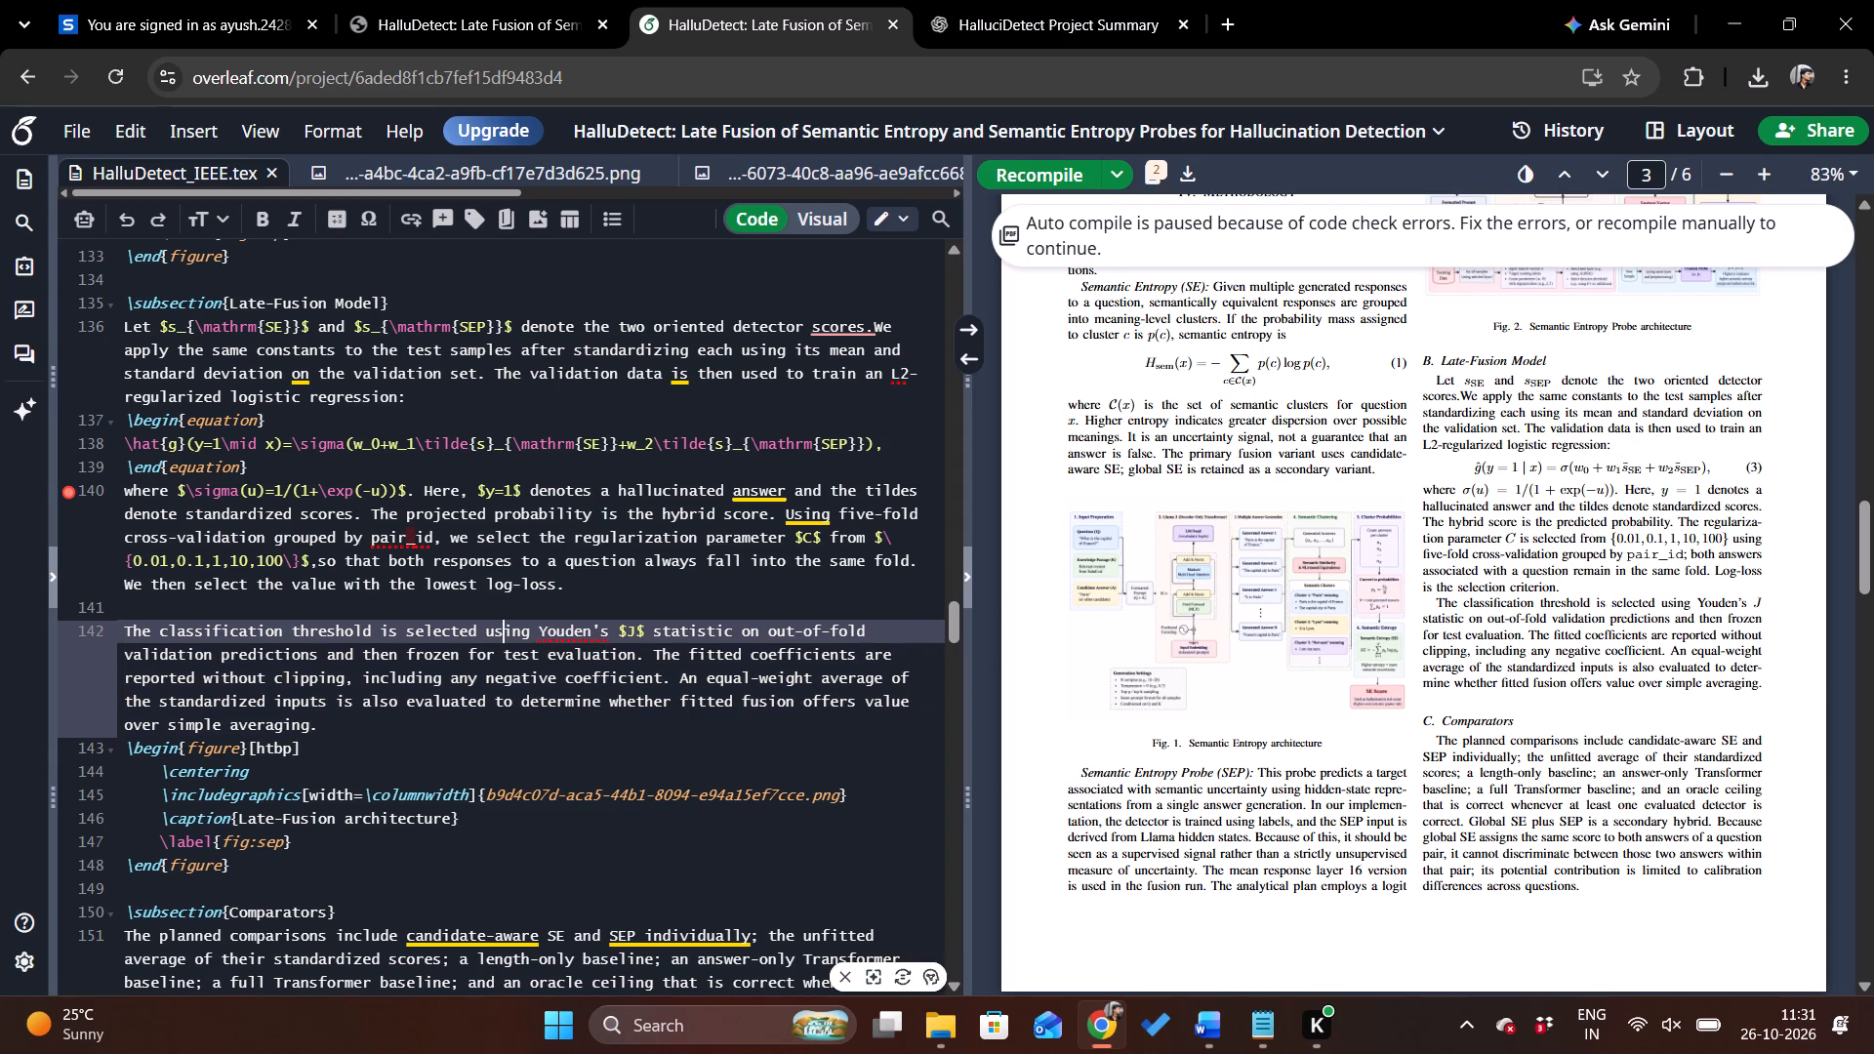
{"action": "key", "text": "alt+Tab"}
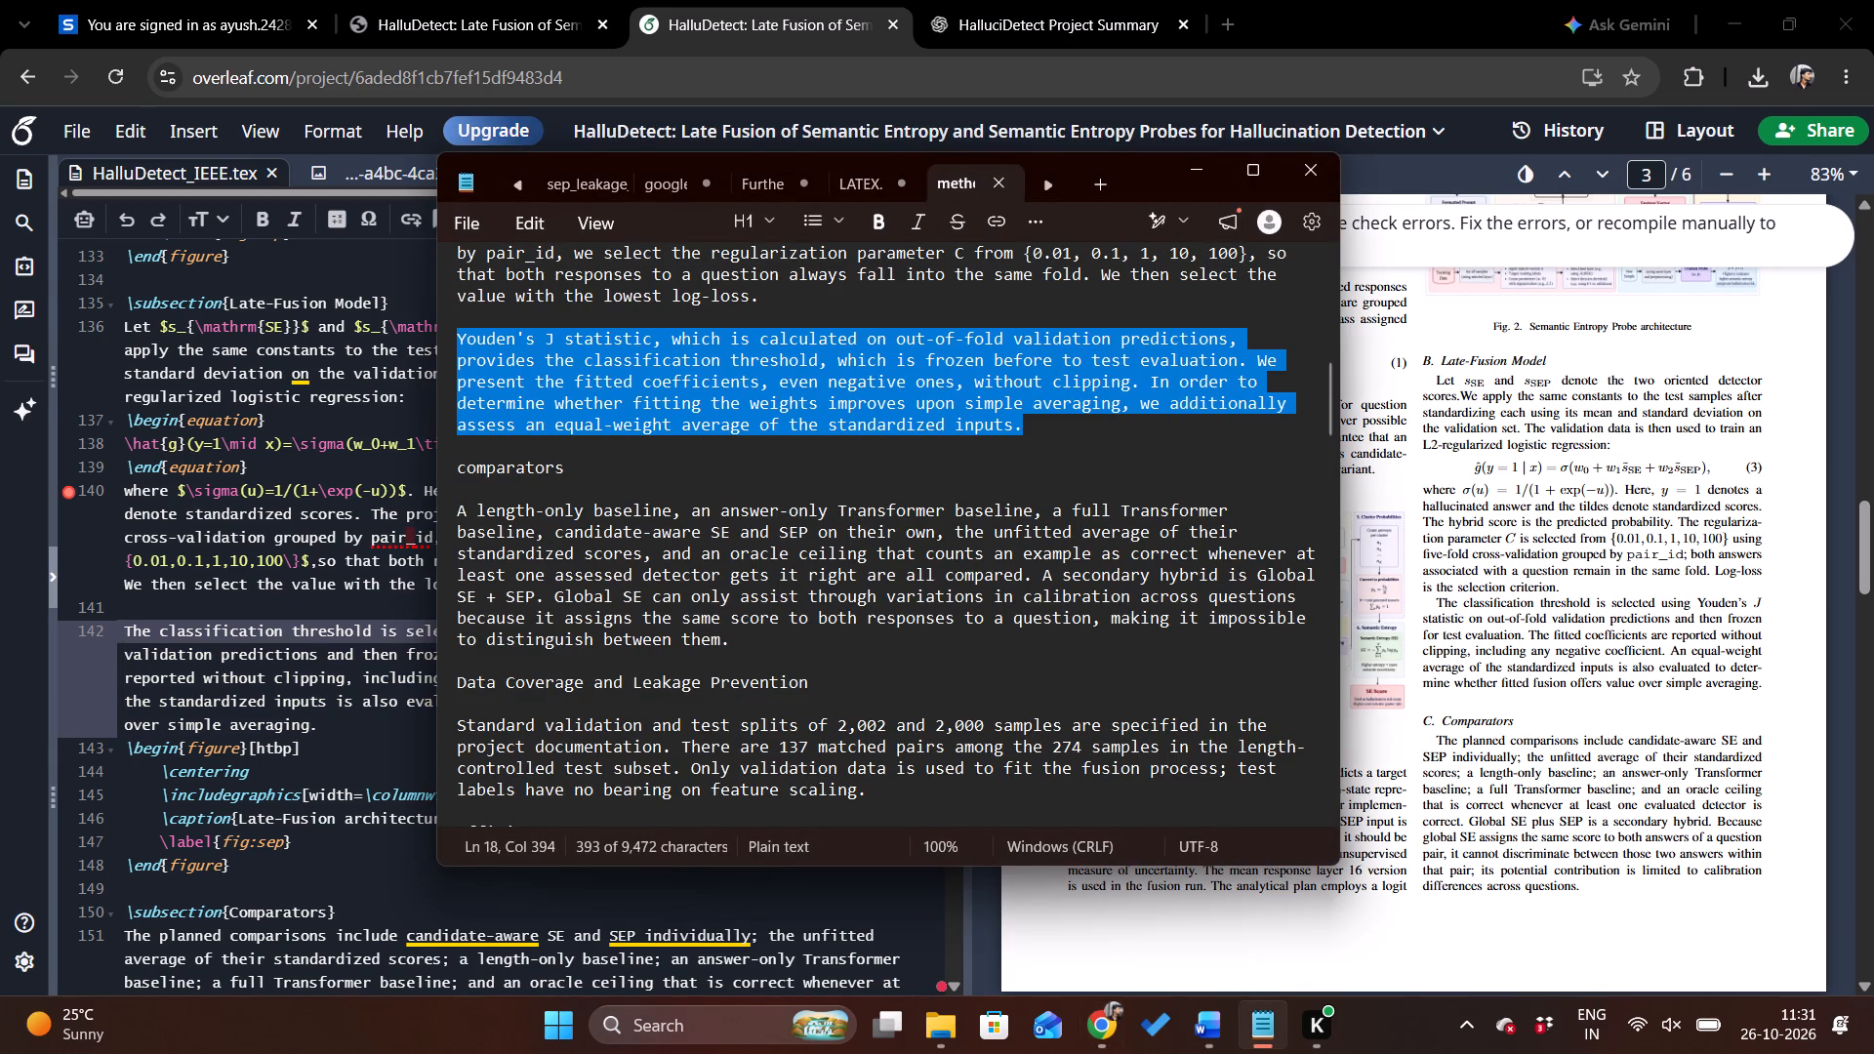
{"action": "left_click", "coordinate": [564, 423]}
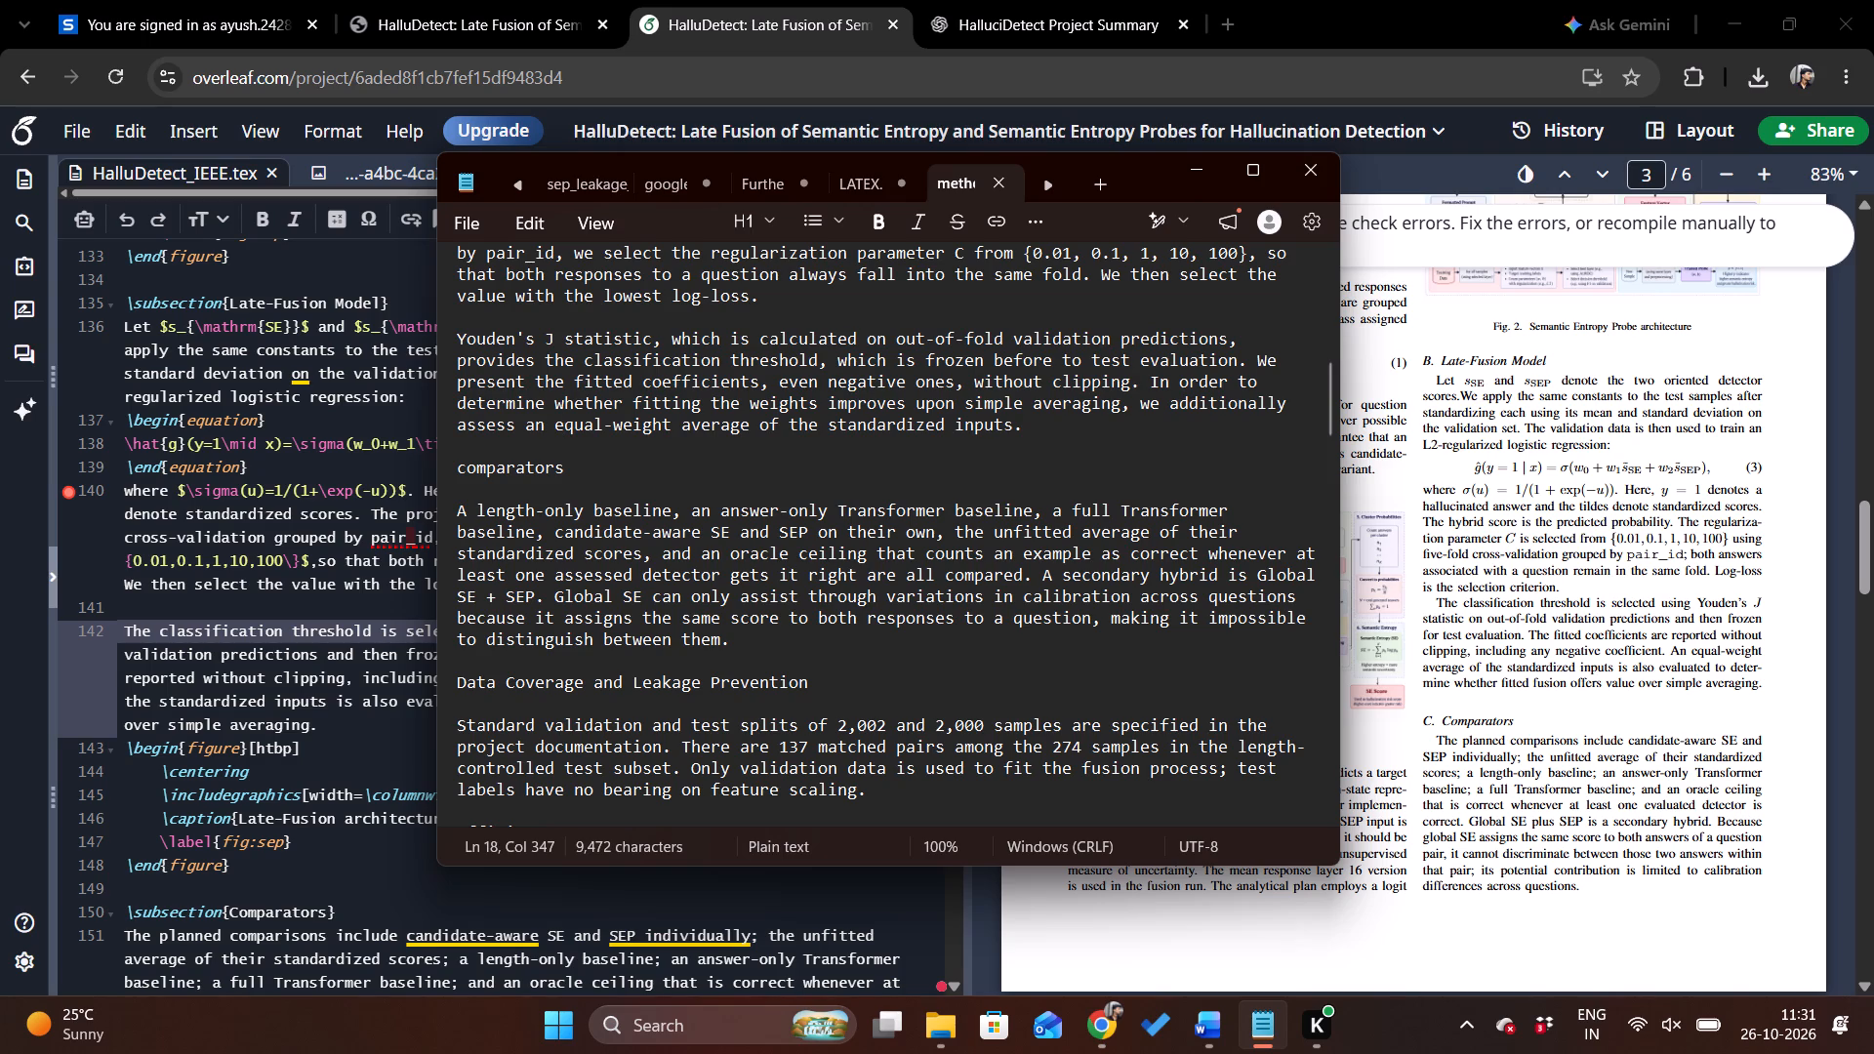
{"action": "left_click_drag", "start_coordinate": [1150, 378], "coordinate": [1060, 423]}
{"action": "key", "text": "ctrl+c"}
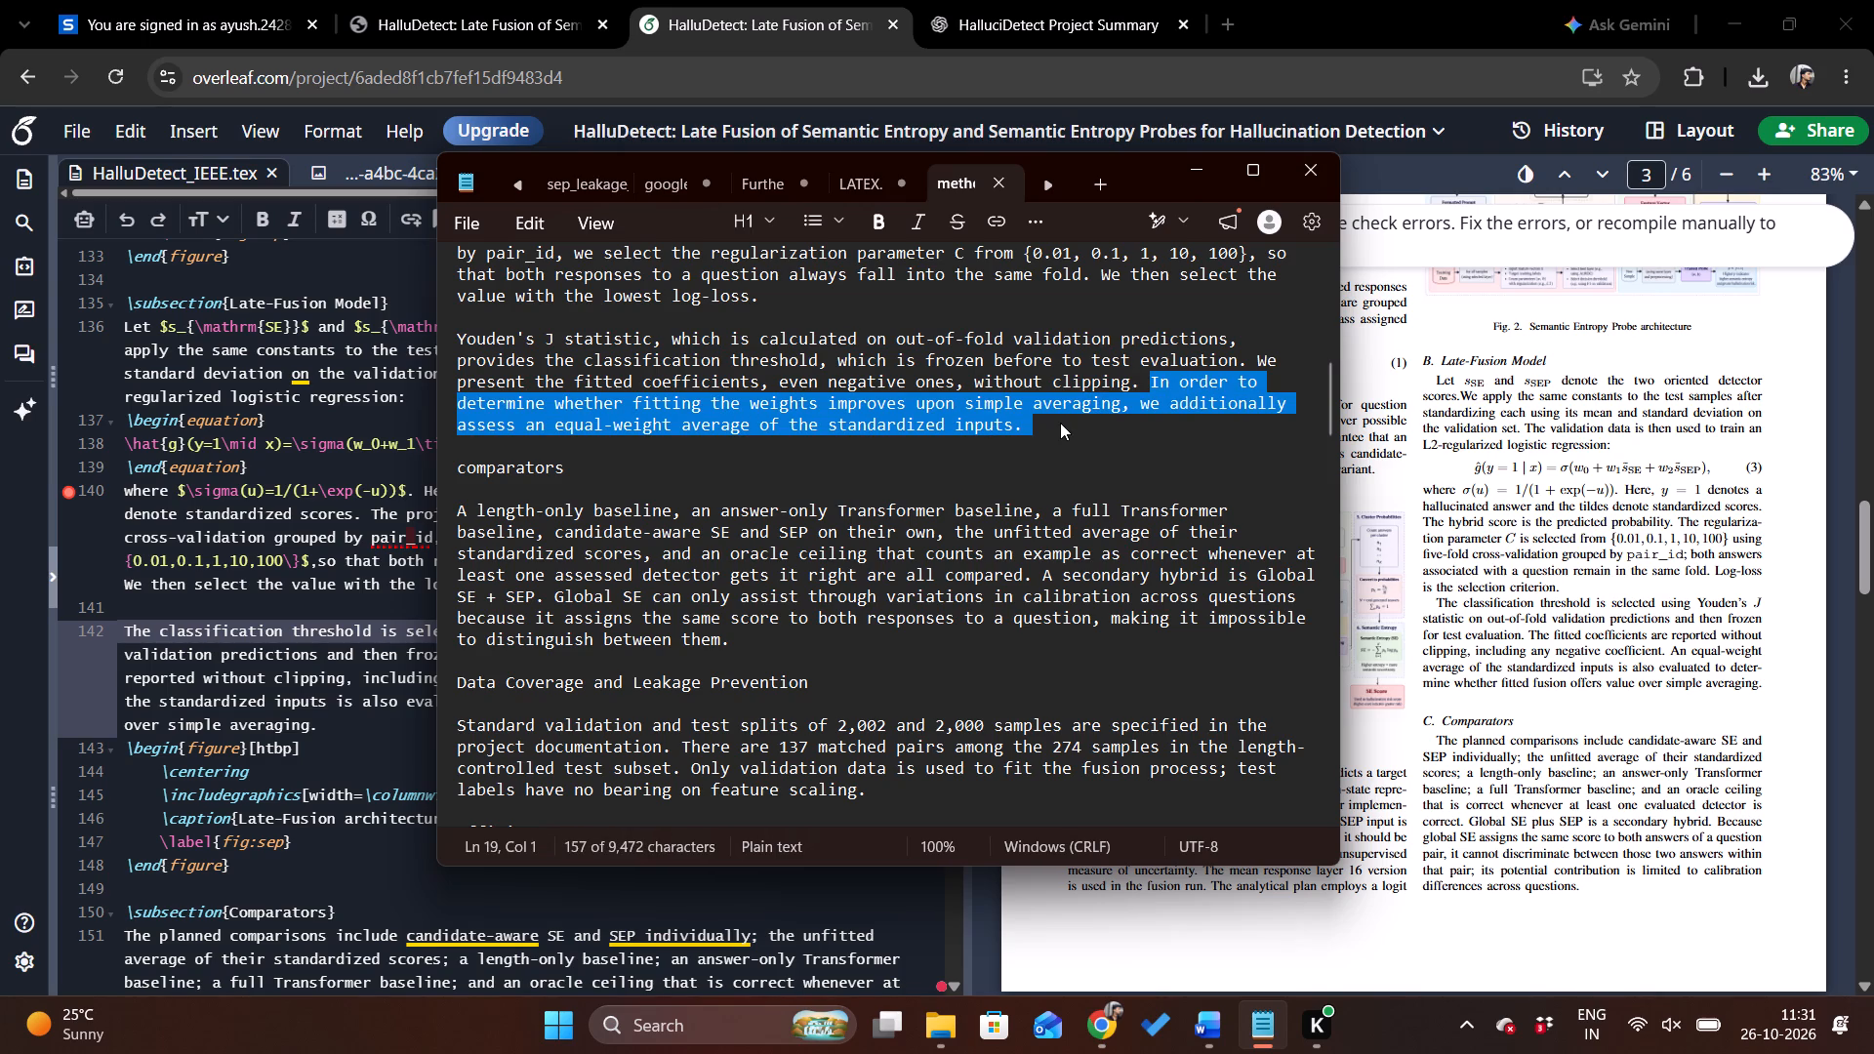
{"action": "key", "text": "alt+Tab"}
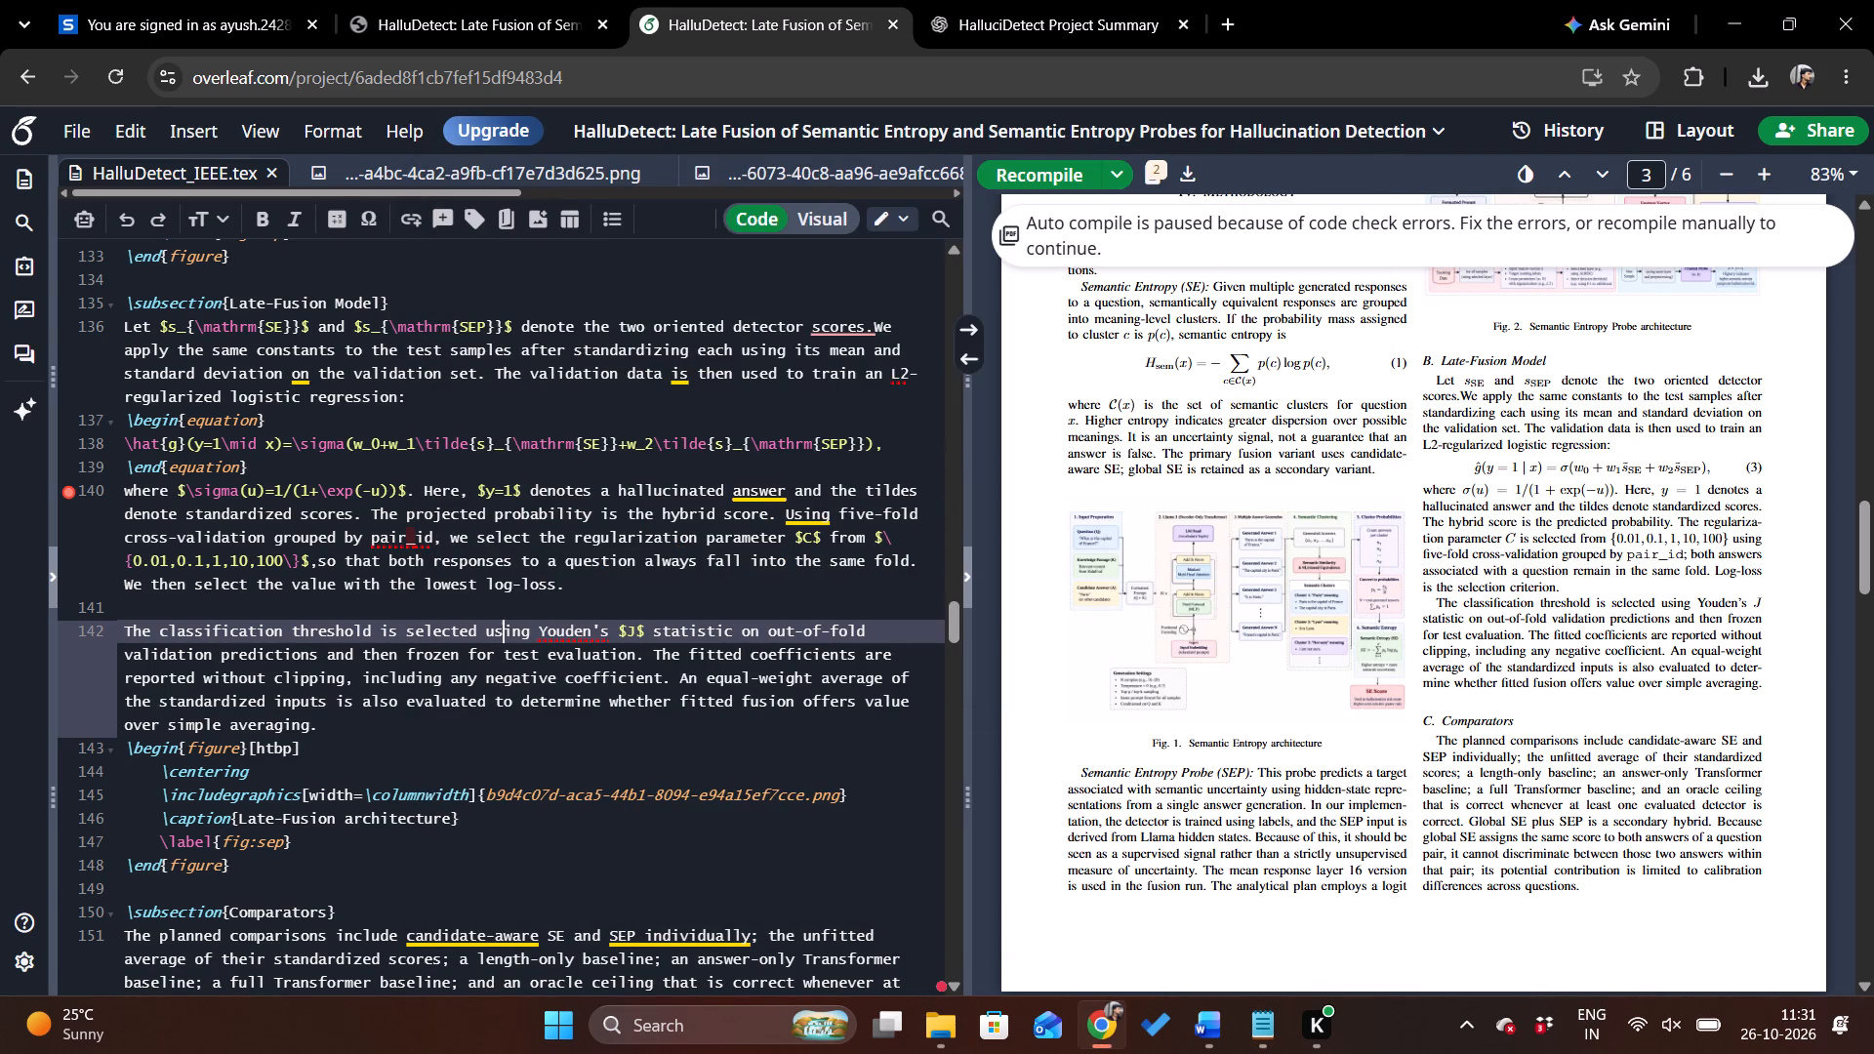
{"action": "left_click_drag", "start_coordinate": [680, 676], "coordinate": [607, 722]}
{"action": "key", "text": "ctrl+v"}
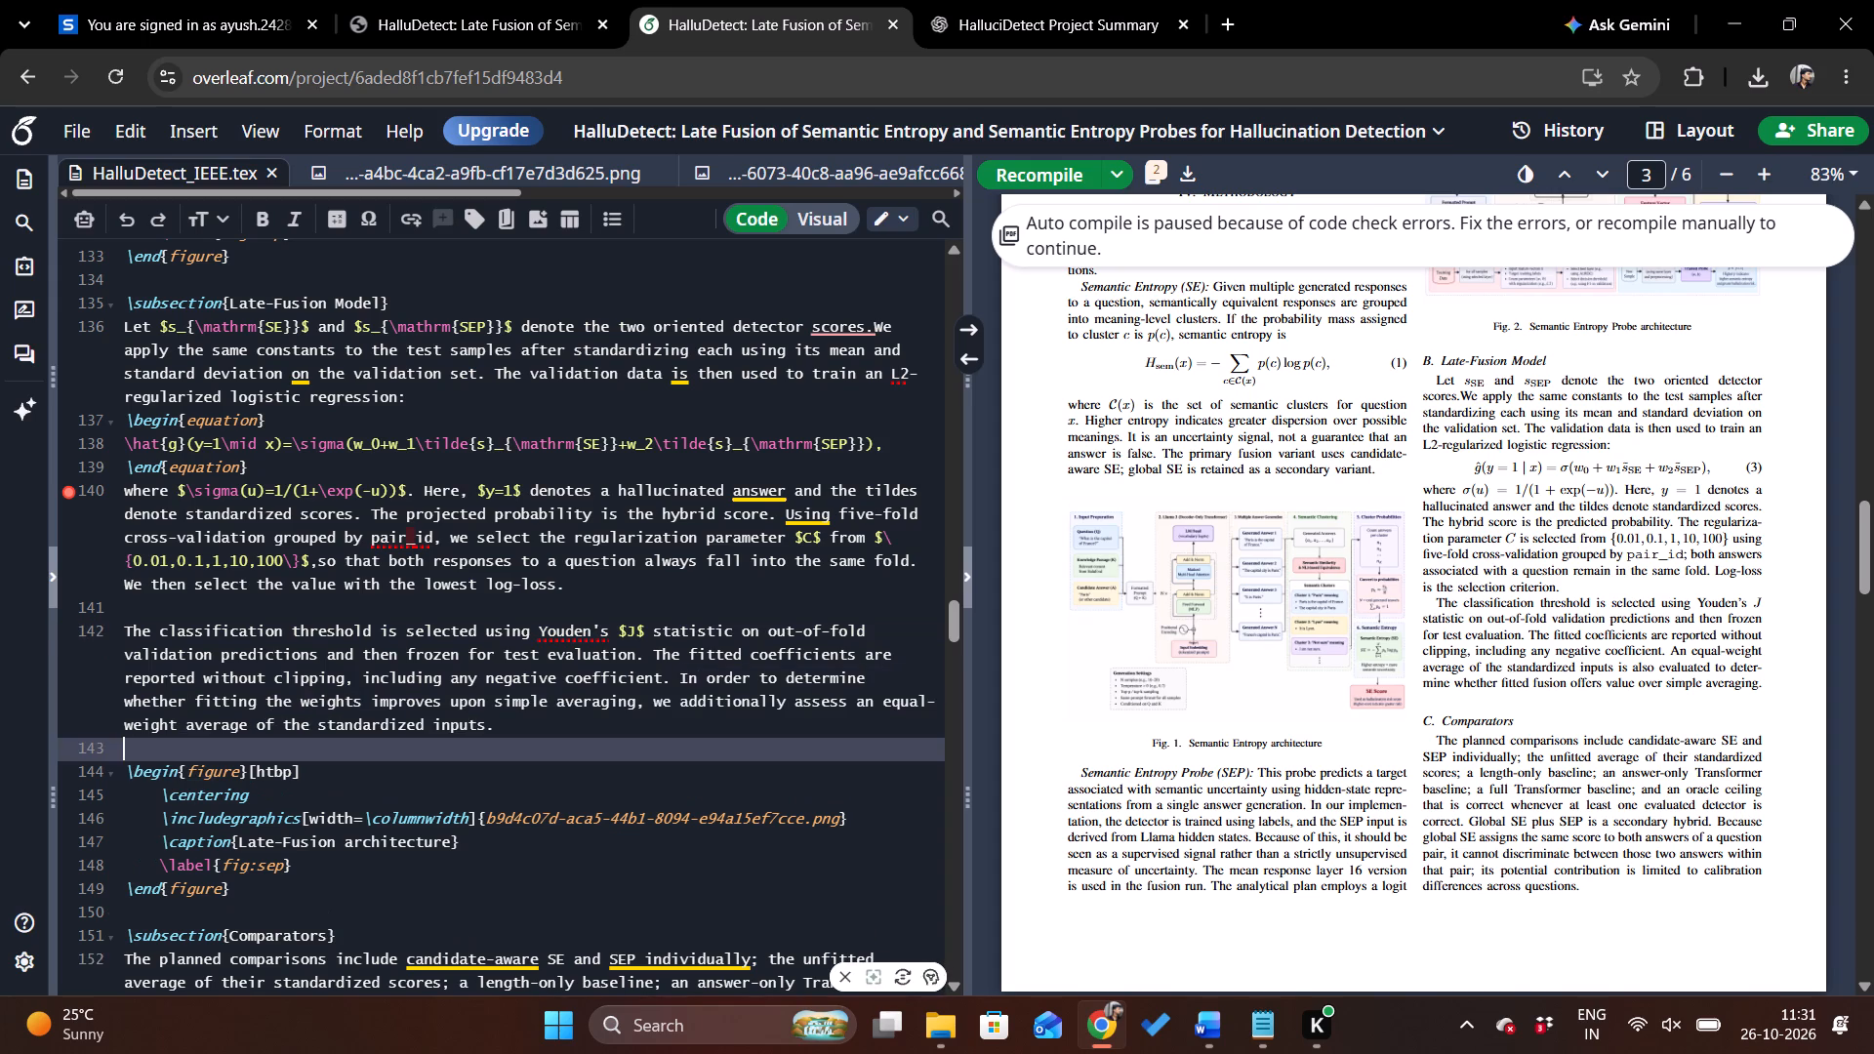
{"action": "key", "text": "BackSpace"}
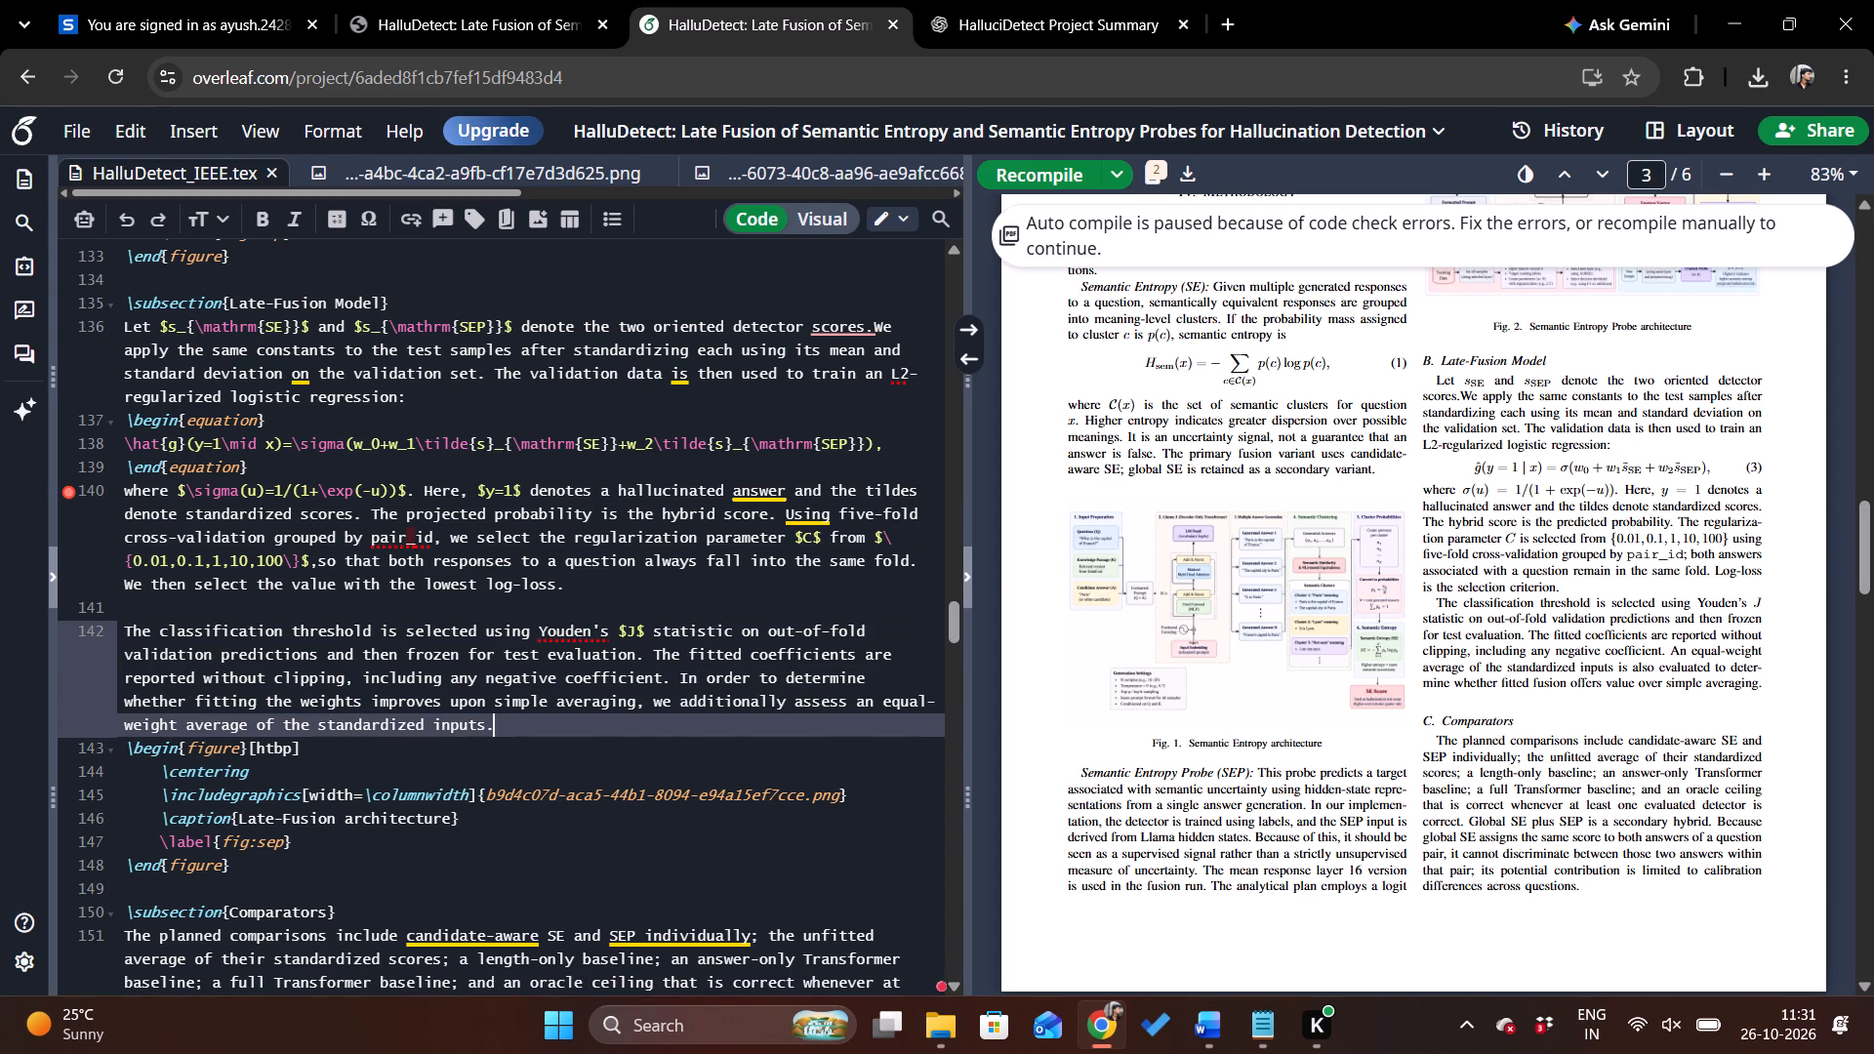
Copy the notes' Data Coverage and Leakage Prevention paragraph, from "Standard validation and test splits" through "feature scaling.".
{"action": "key", "text": "alt+Tab"}
{"action": "scroll", "coordinate": [844, 586], "scroll_direction": "down", "scroll_amount": 1}
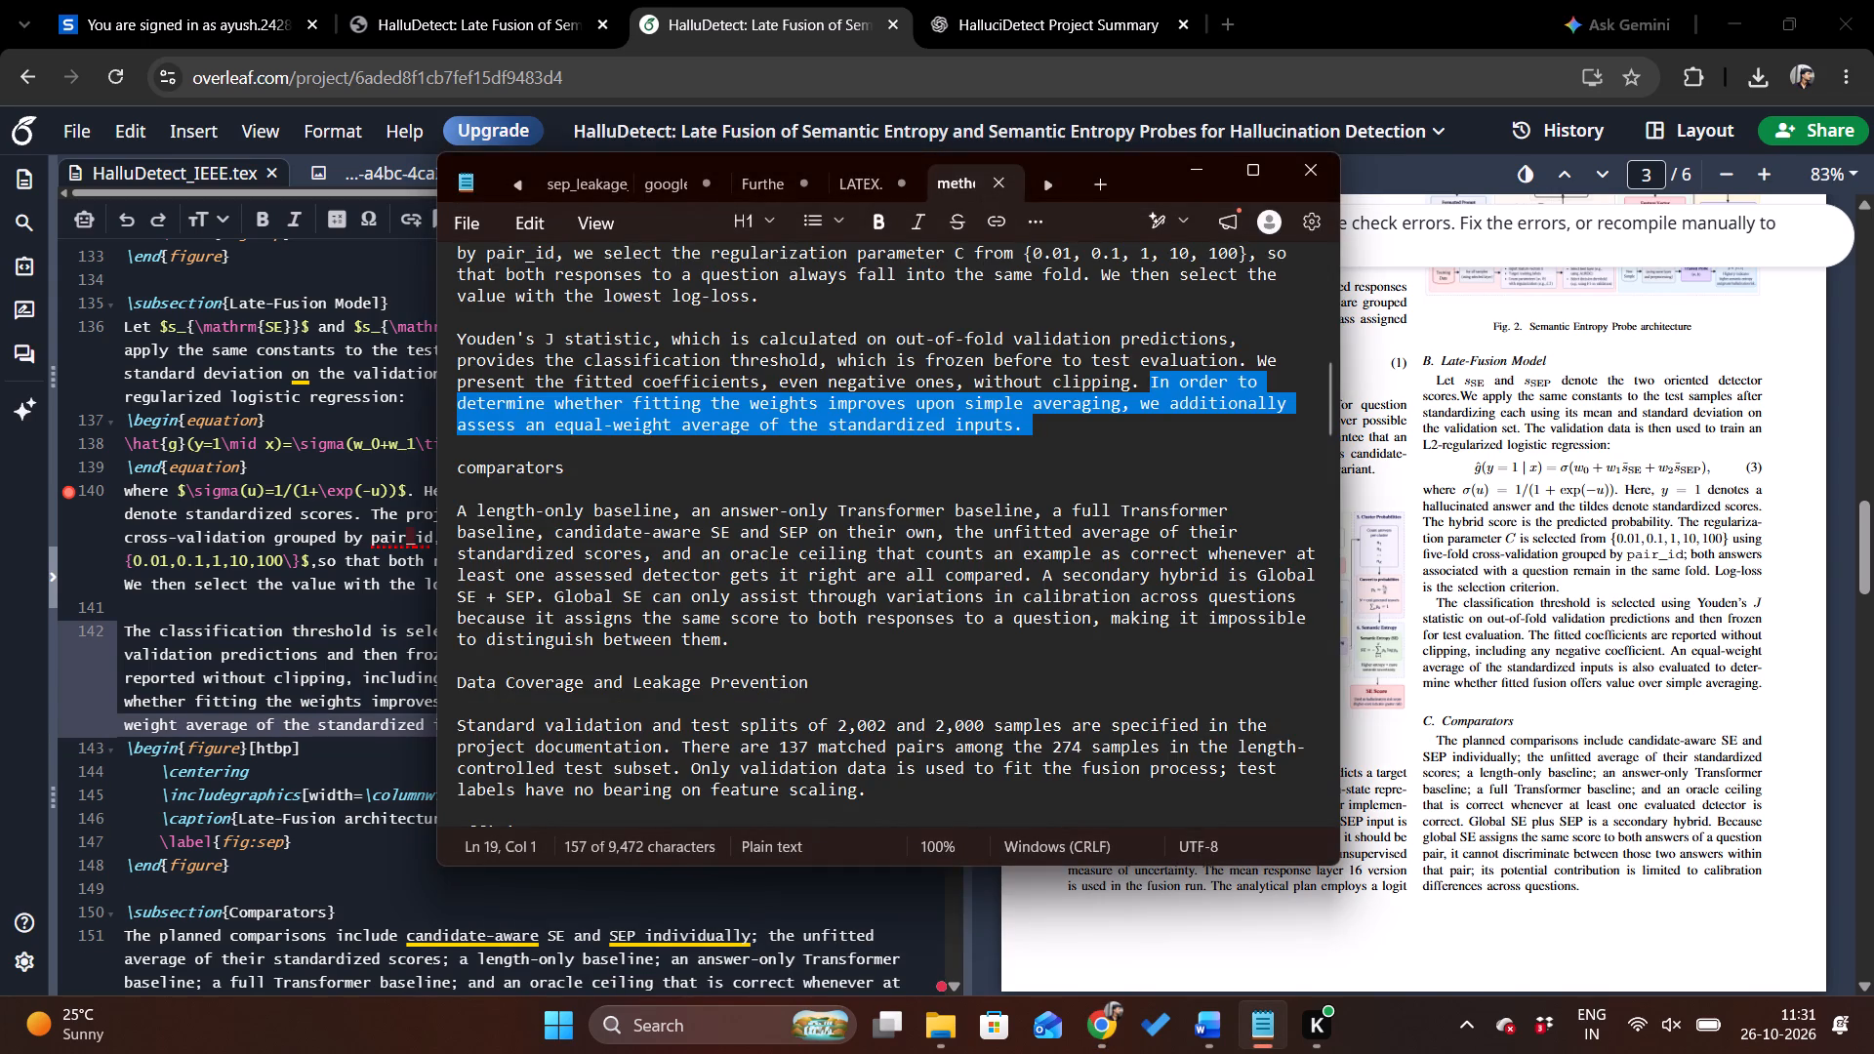
{"action": "scroll", "coordinate": [713, 507], "scroll_direction": "down", "scroll_amount": 1}
{"action": "key", "text": "alt+Tab"}
{"action": "scroll", "coordinate": [330, 686], "scroll_direction": "down", "scroll_amount": 2}
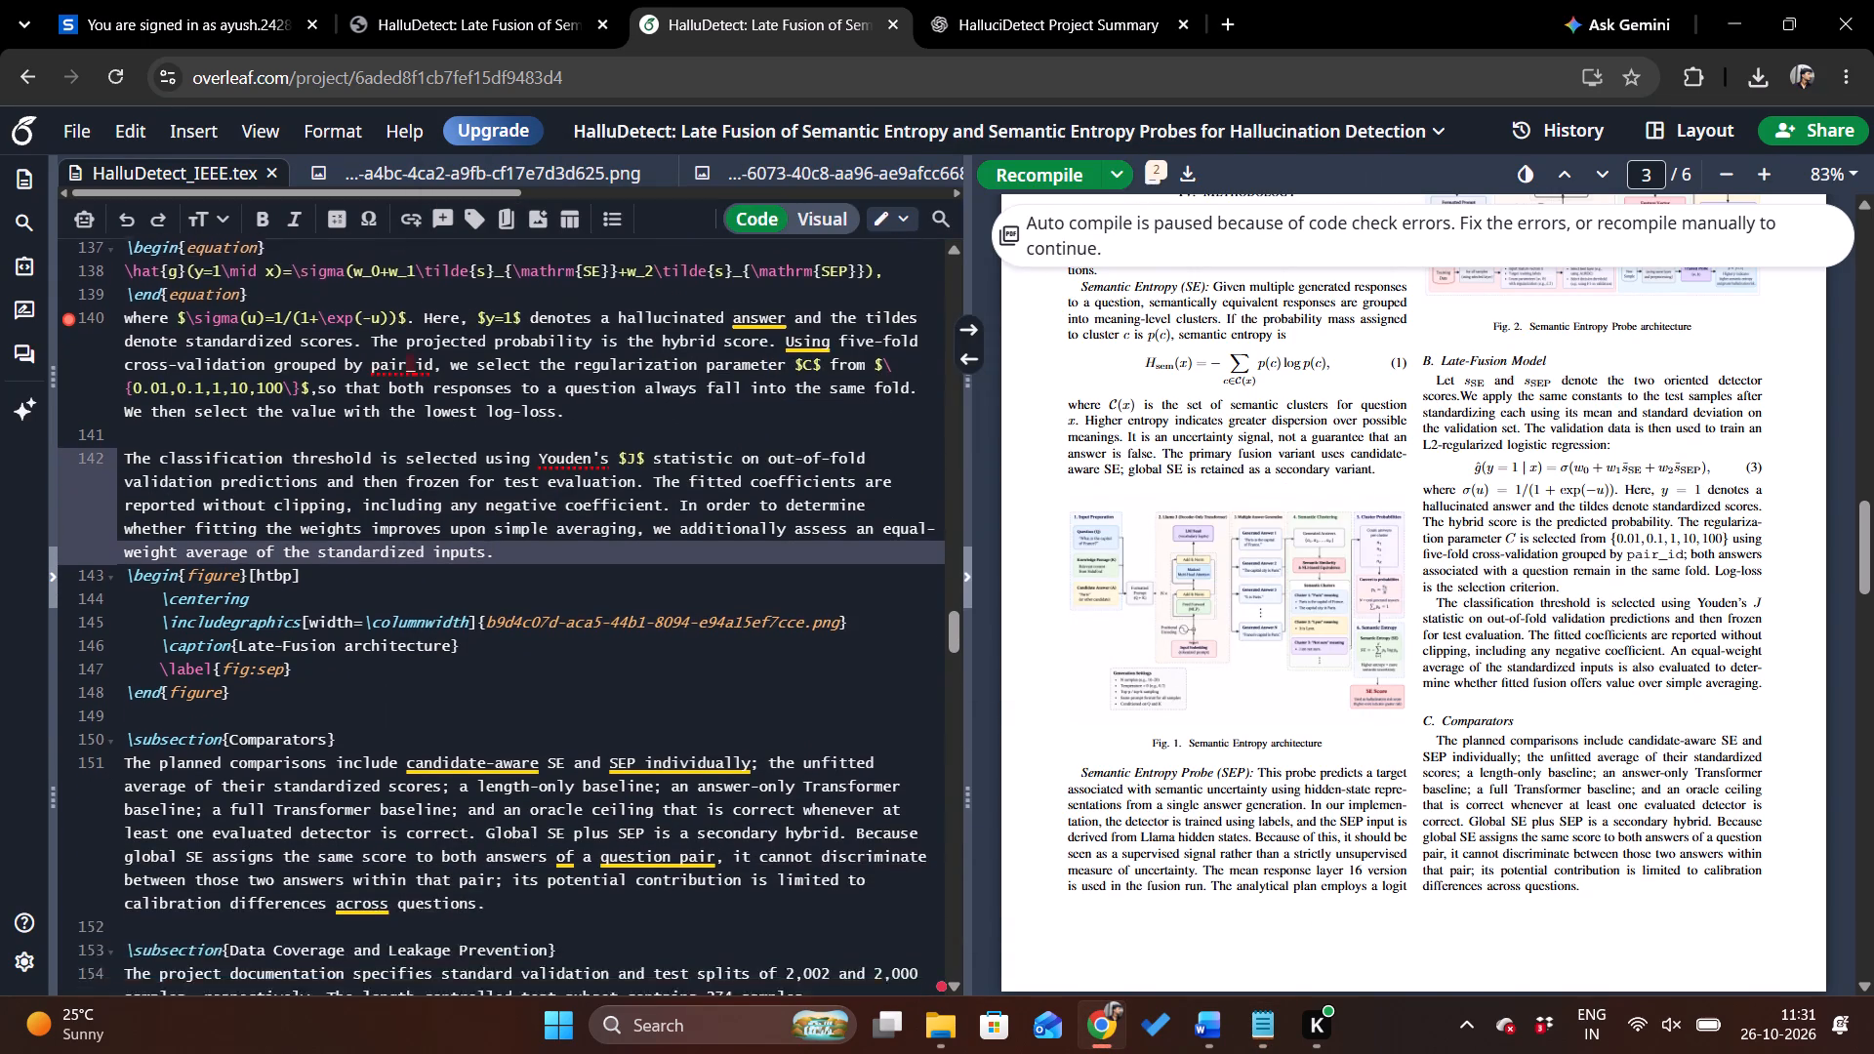
{"action": "scroll", "coordinate": [330, 686], "scroll_direction": "down", "scroll_amount": 4}
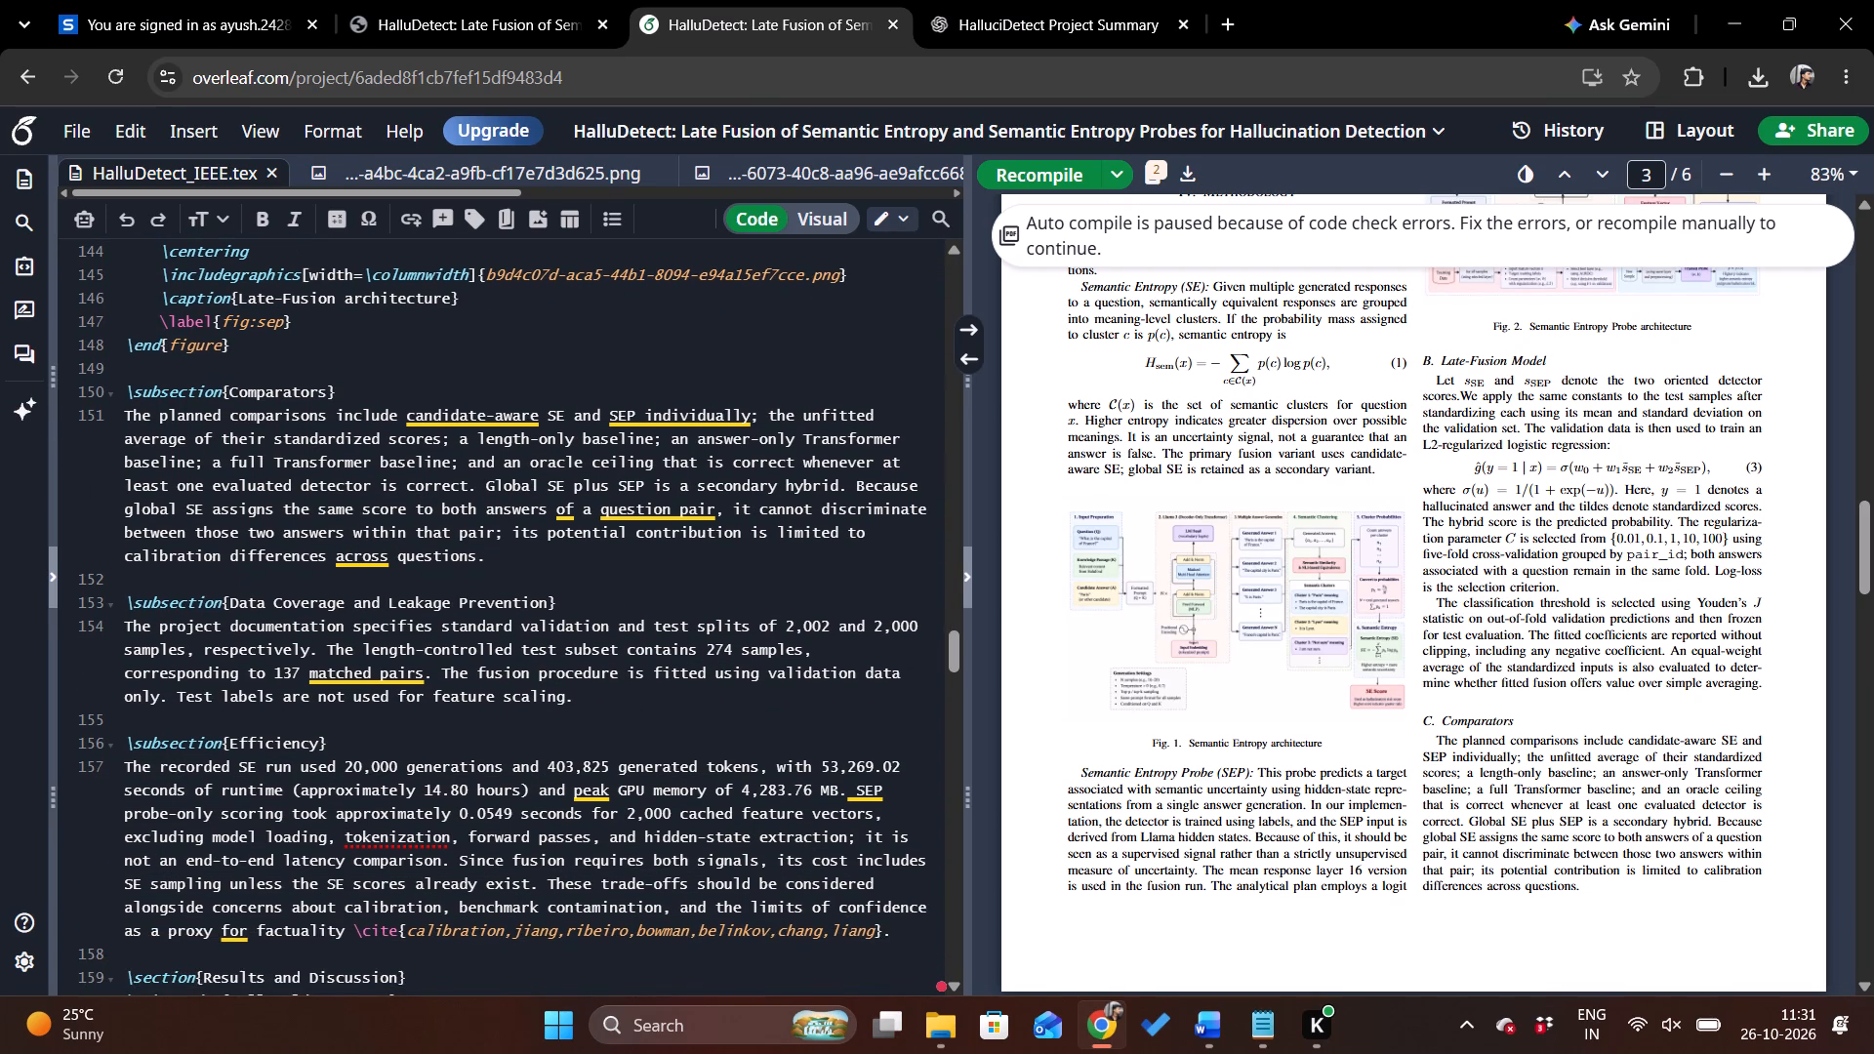
{"action": "key", "text": "alt+Tab"}
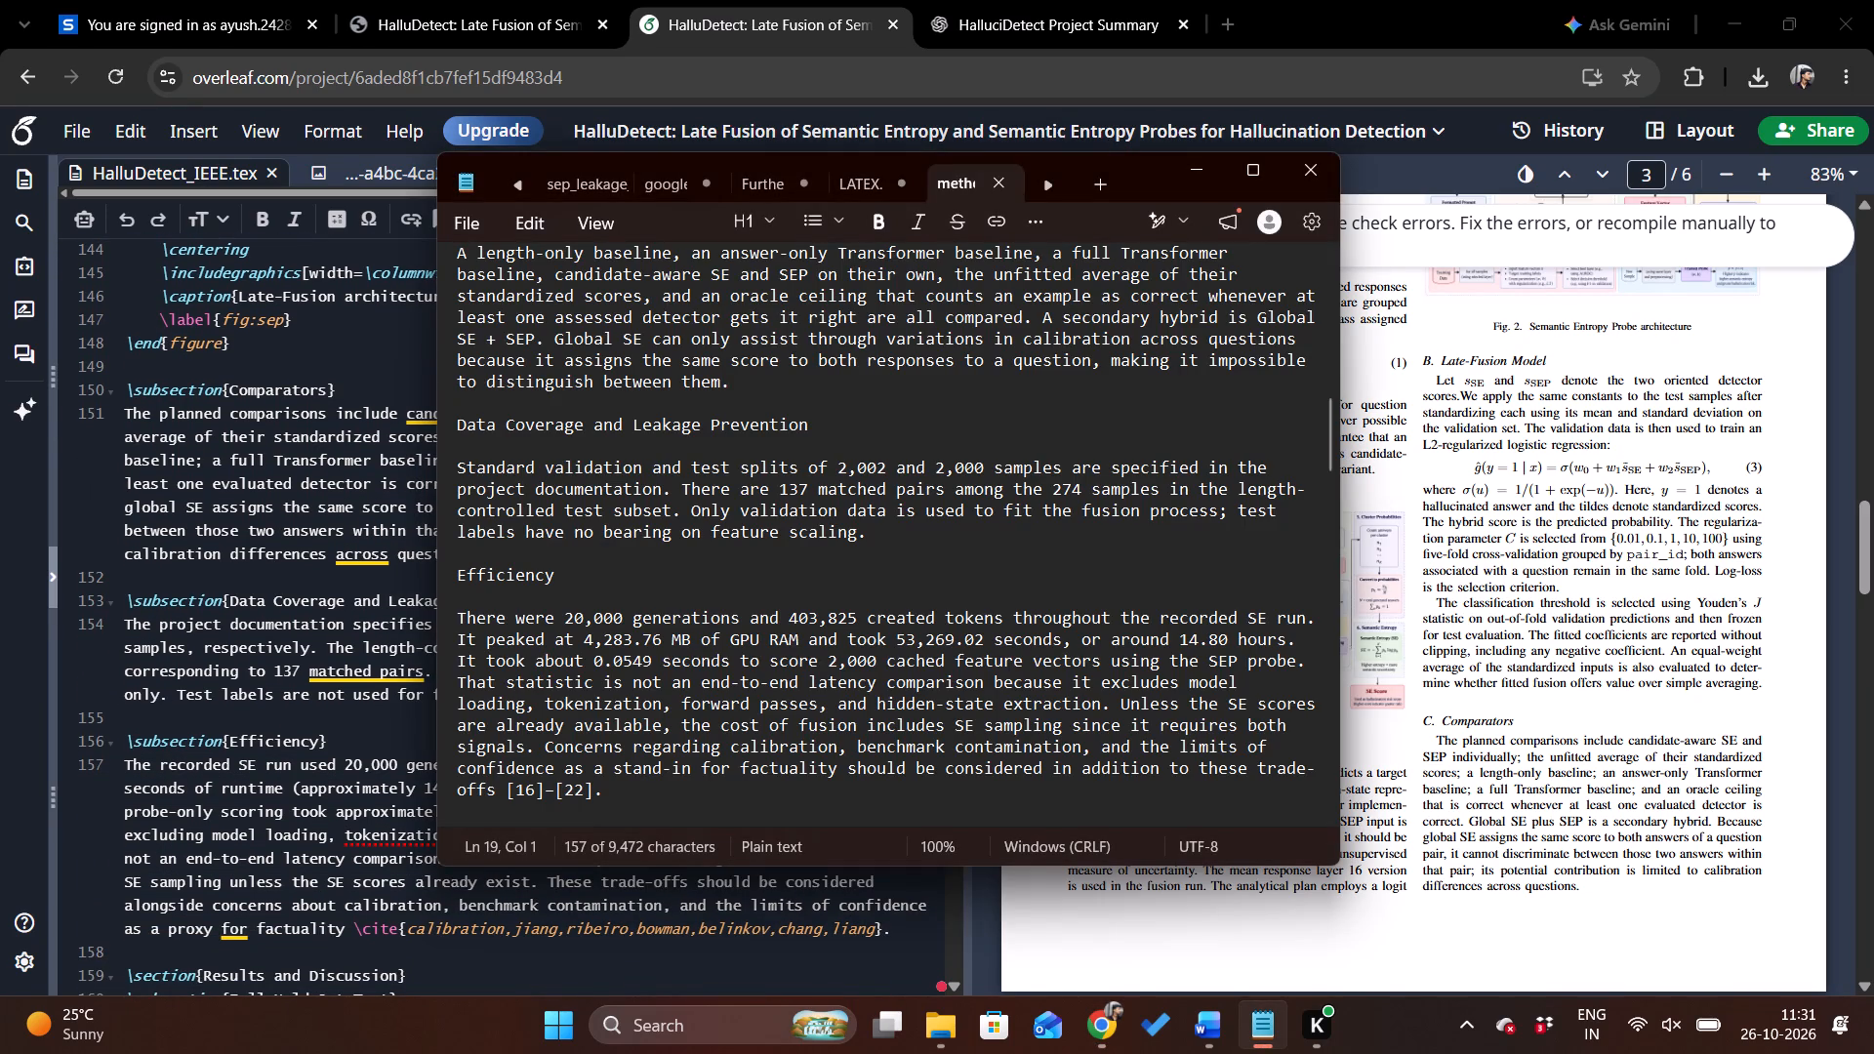
{"action": "left_click_drag", "start_coordinate": [459, 461], "coordinate": [861, 513]}
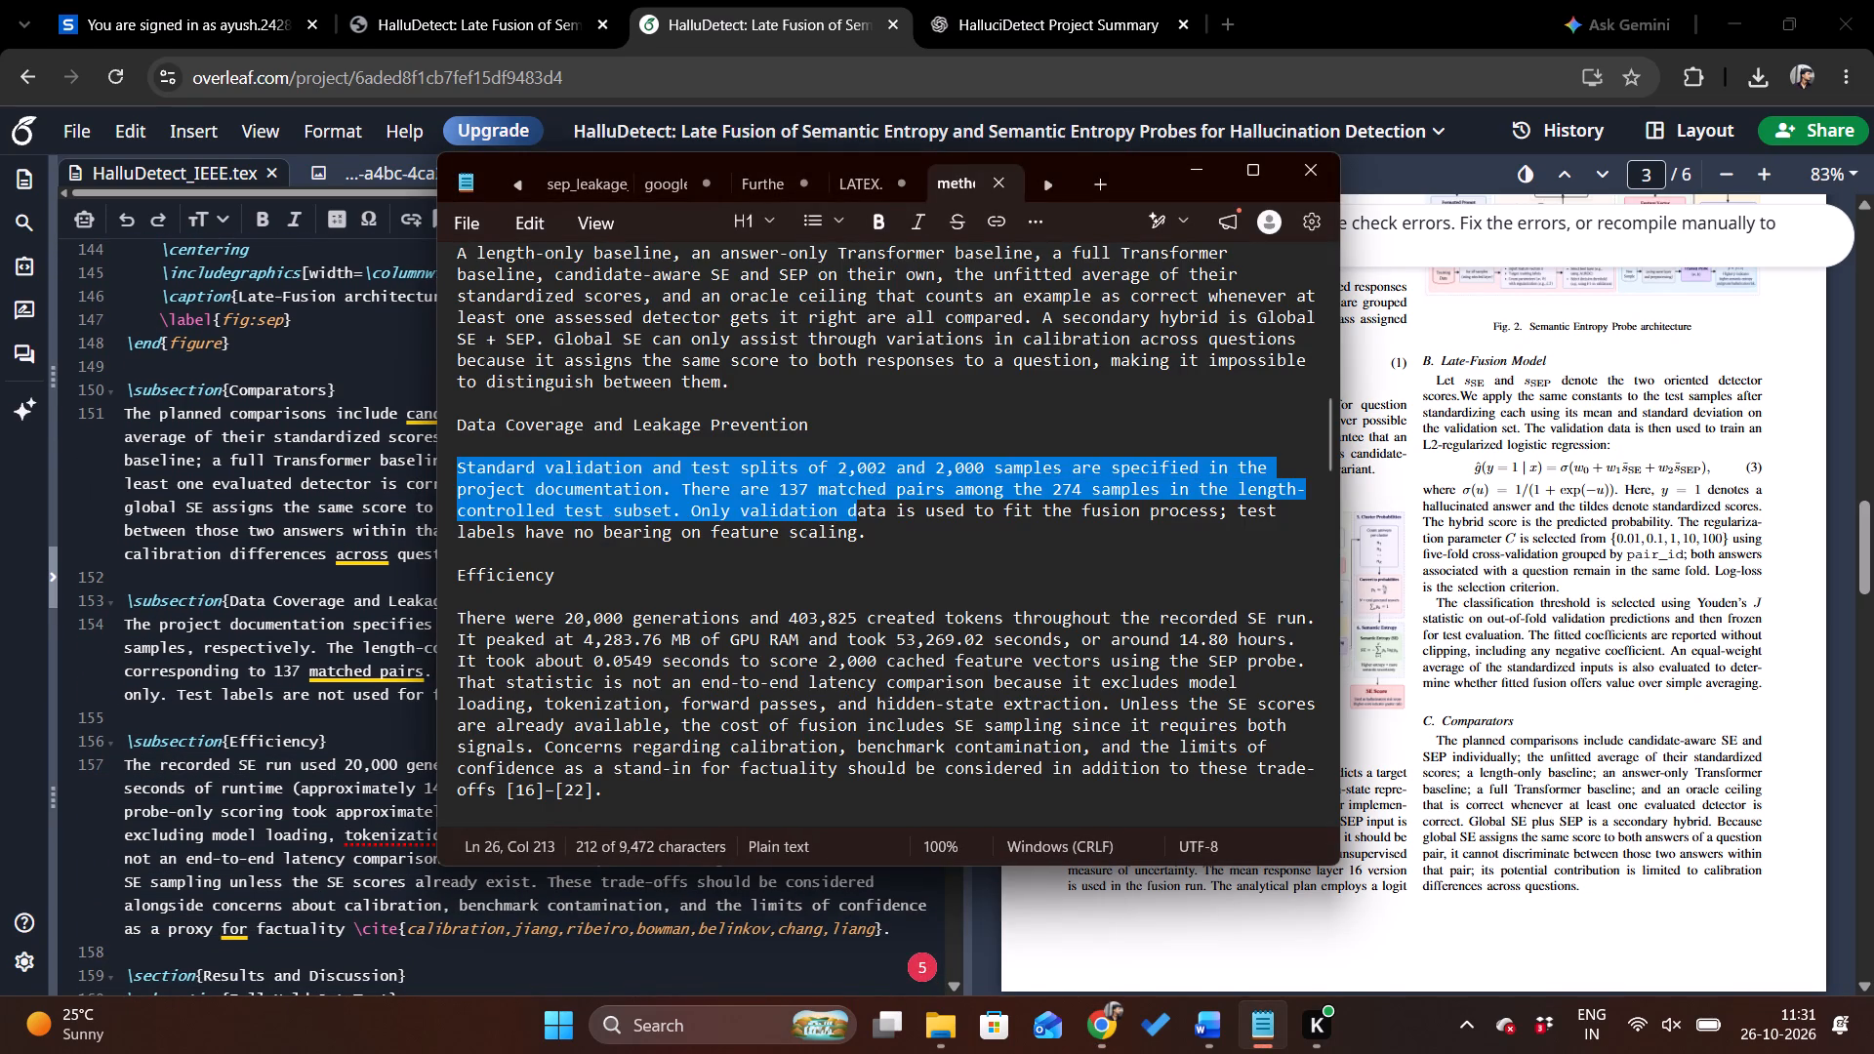
{"action": "left_click_drag", "start_coordinate": [861, 513], "coordinate": [866, 524]}
{"action": "key", "text": "ctrl+c"}
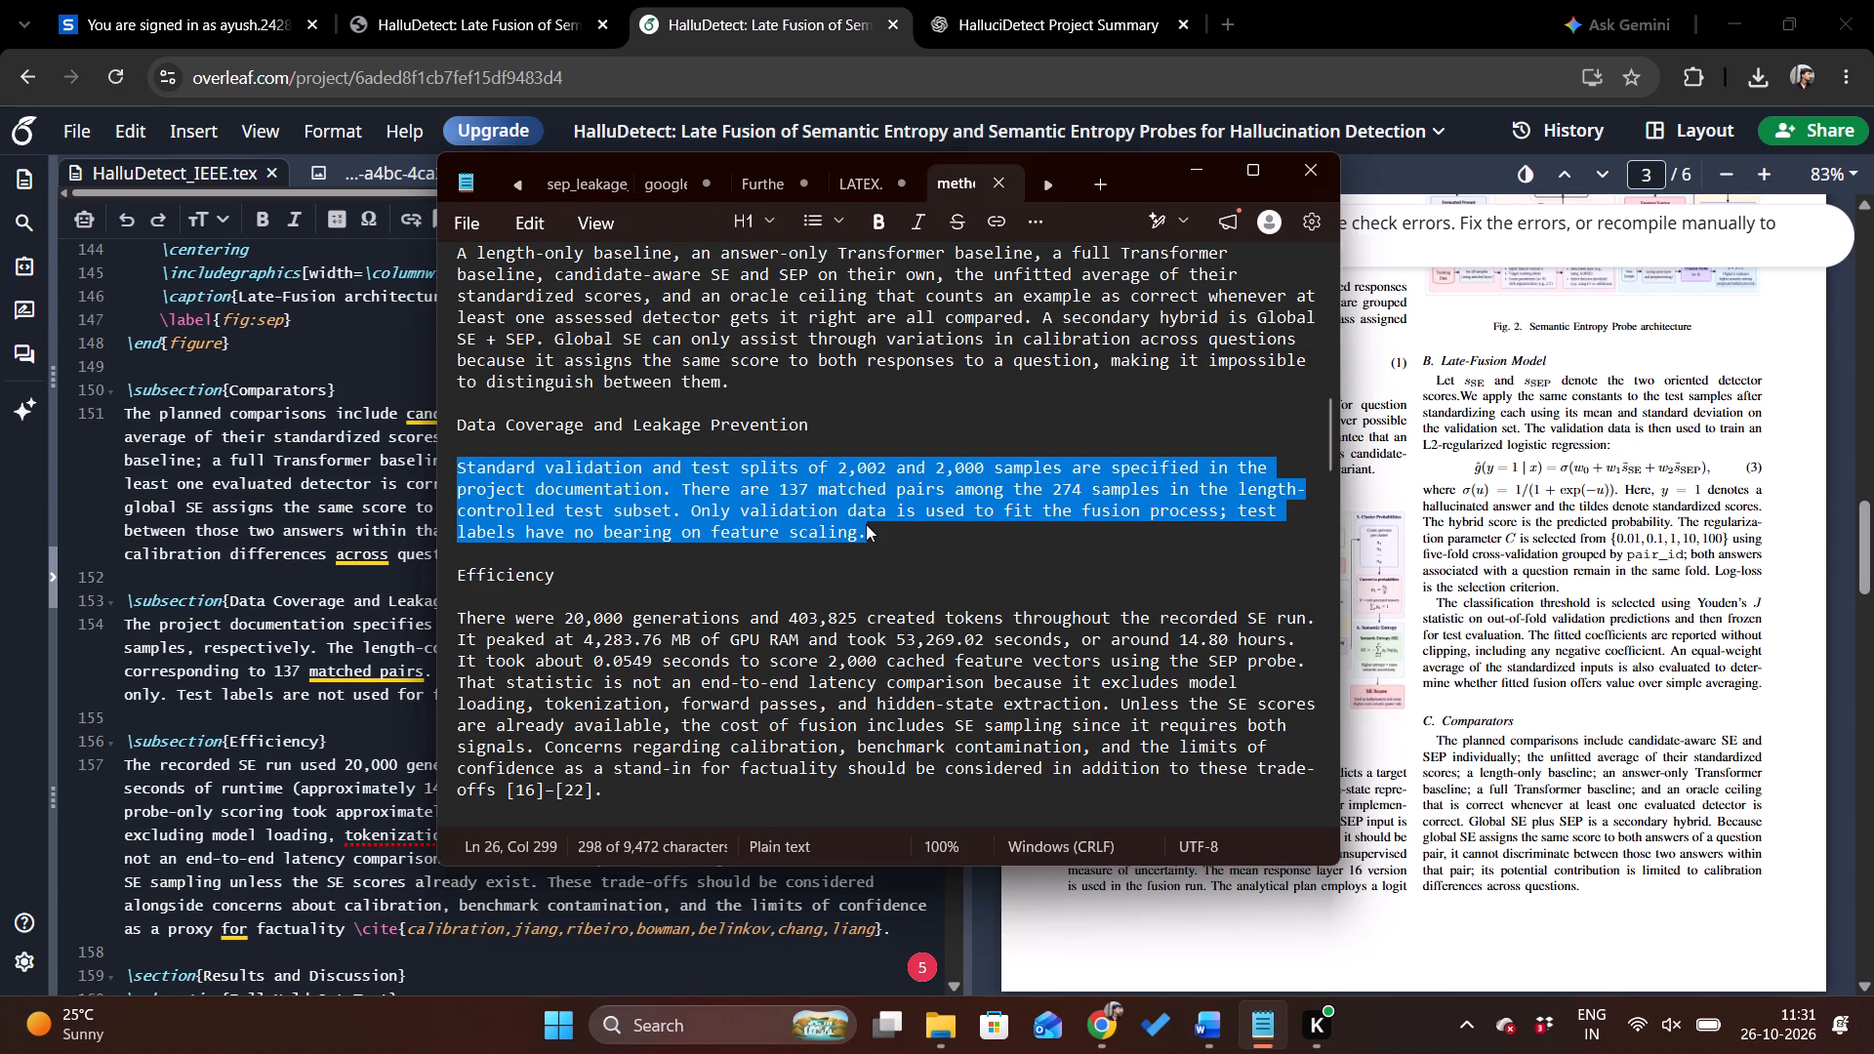
Compare the notes' Comparators and Data Coverage and Leakage Prevention paragraphs with the Overleaf source and the compiled PDF pages.
{"action": "key", "text": "alt+Tab"}
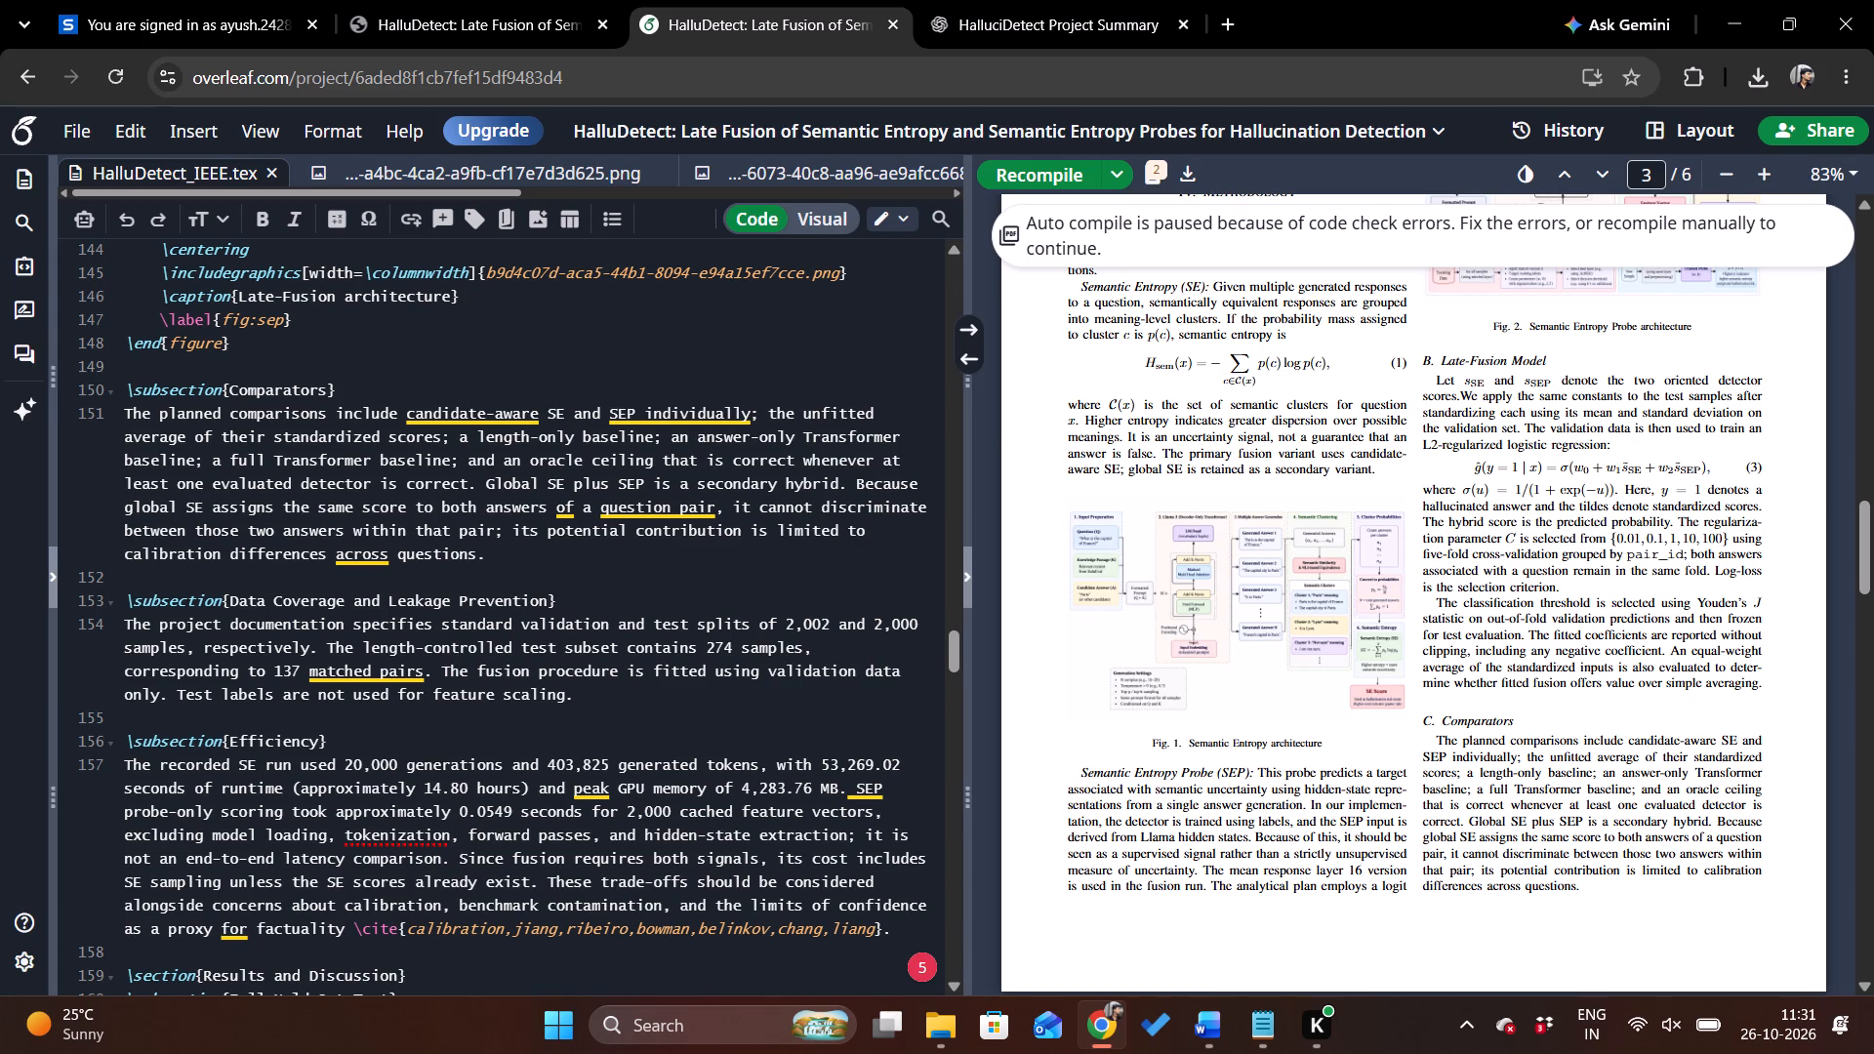
{"action": "key", "text": "alt+Tab"}
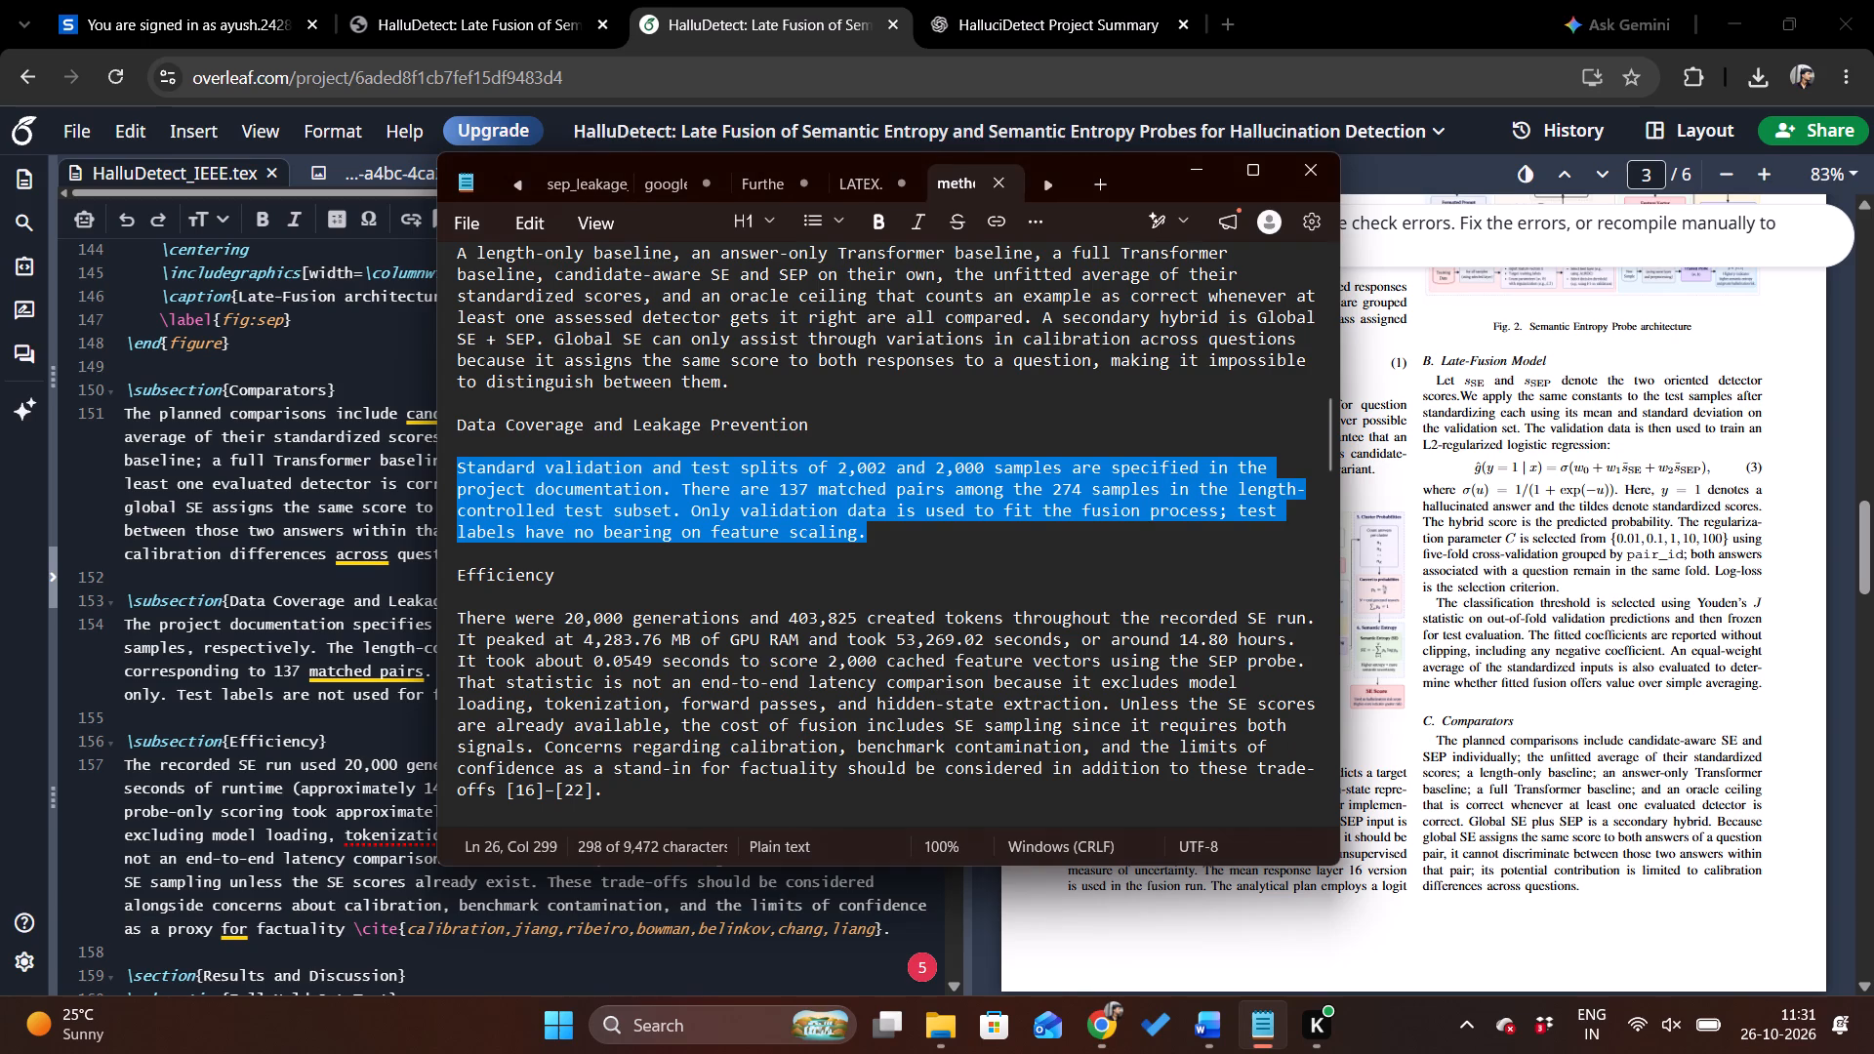
{"action": "key", "text": "alt+Tab"}
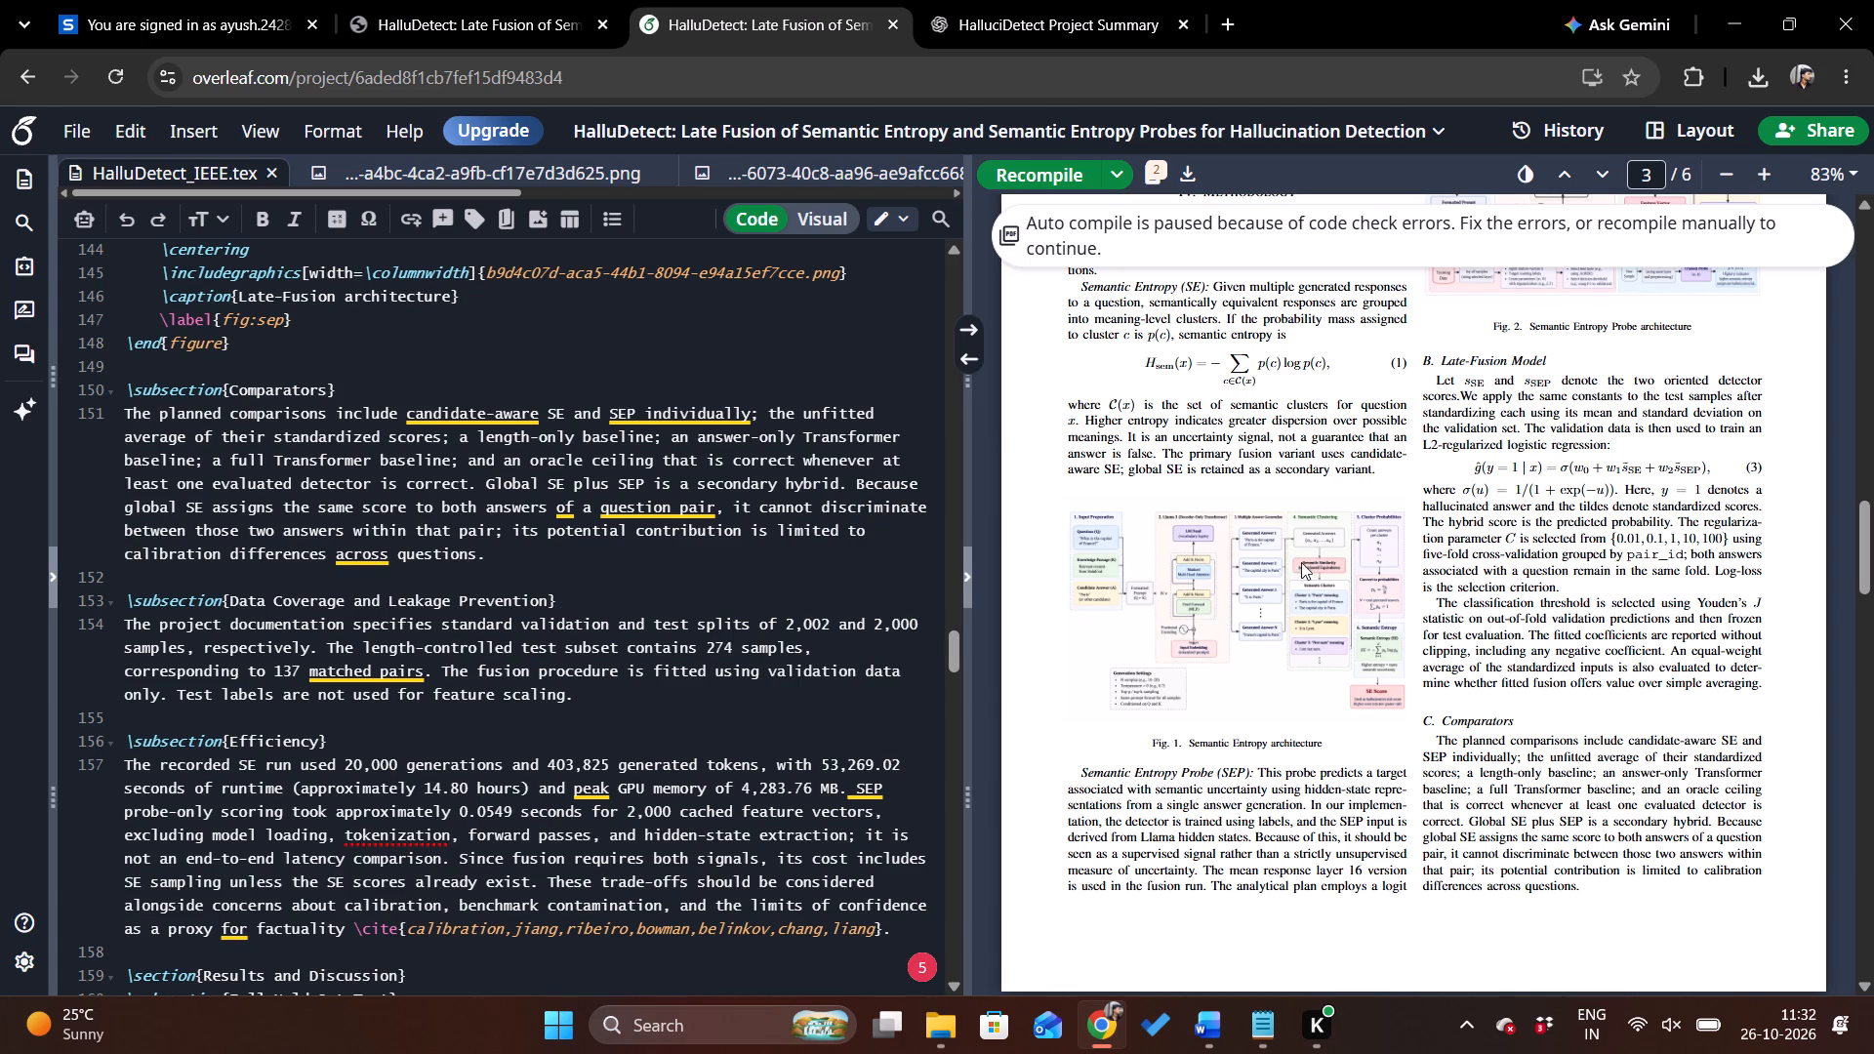
{"action": "scroll", "coordinate": [1399, 564], "scroll_direction": "down", "scroll_amount": 3}
{"action": "scroll", "coordinate": [1399, 564], "scroll_direction": "up", "scroll_amount": 1}
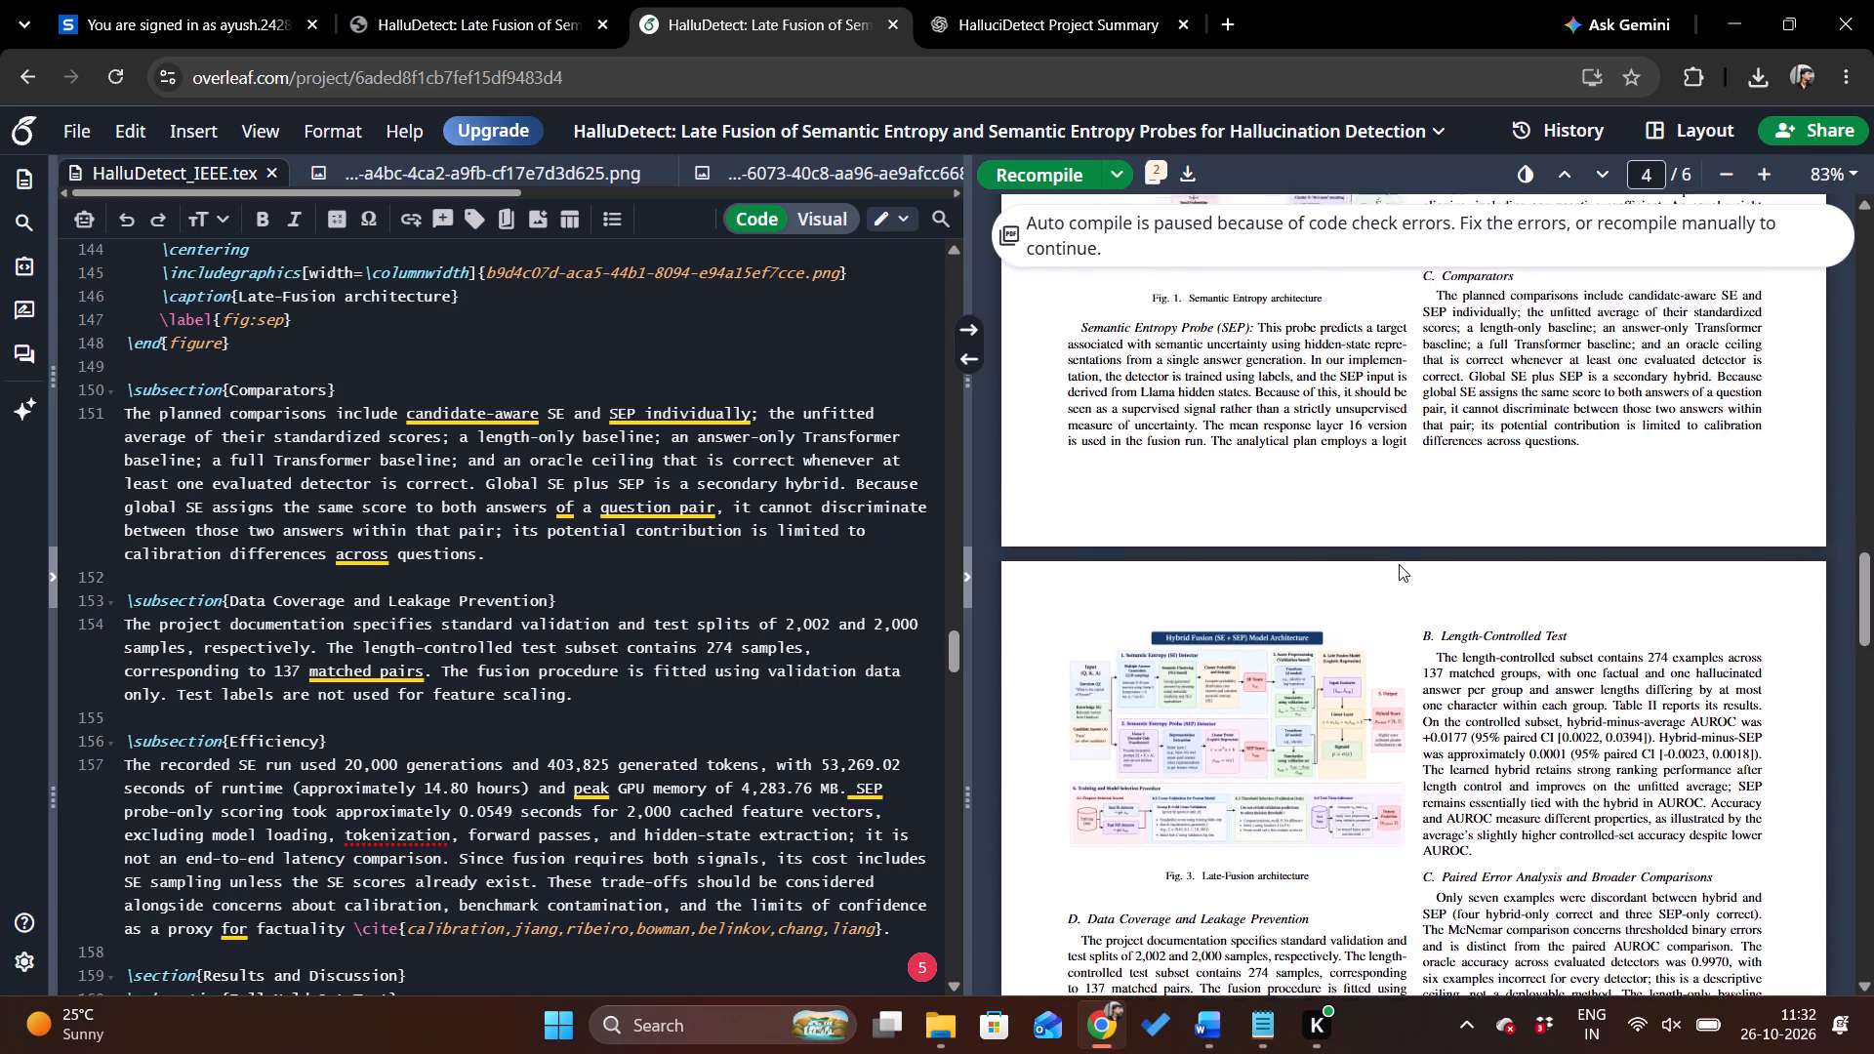
{"action": "scroll", "coordinate": [1399, 564], "scroll_direction": "up", "scroll_amount": 1}
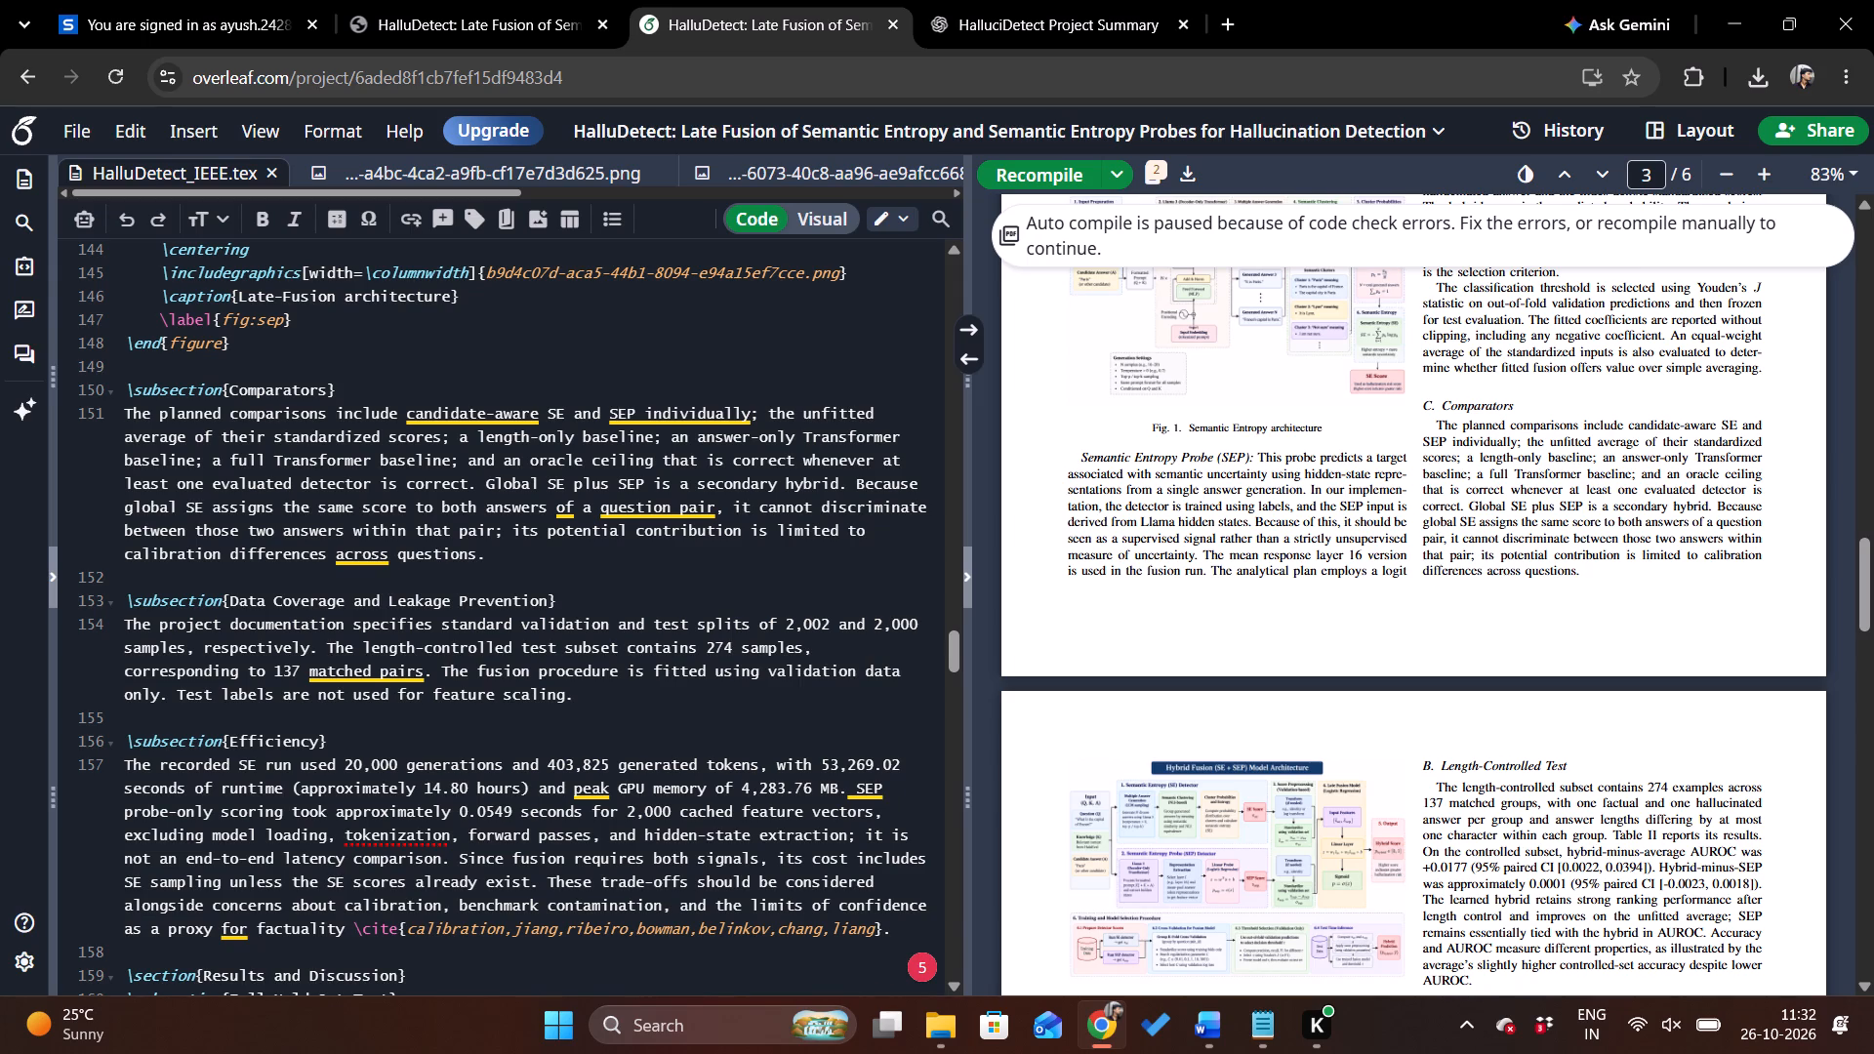
{"action": "key", "text": "alt+Tab"}
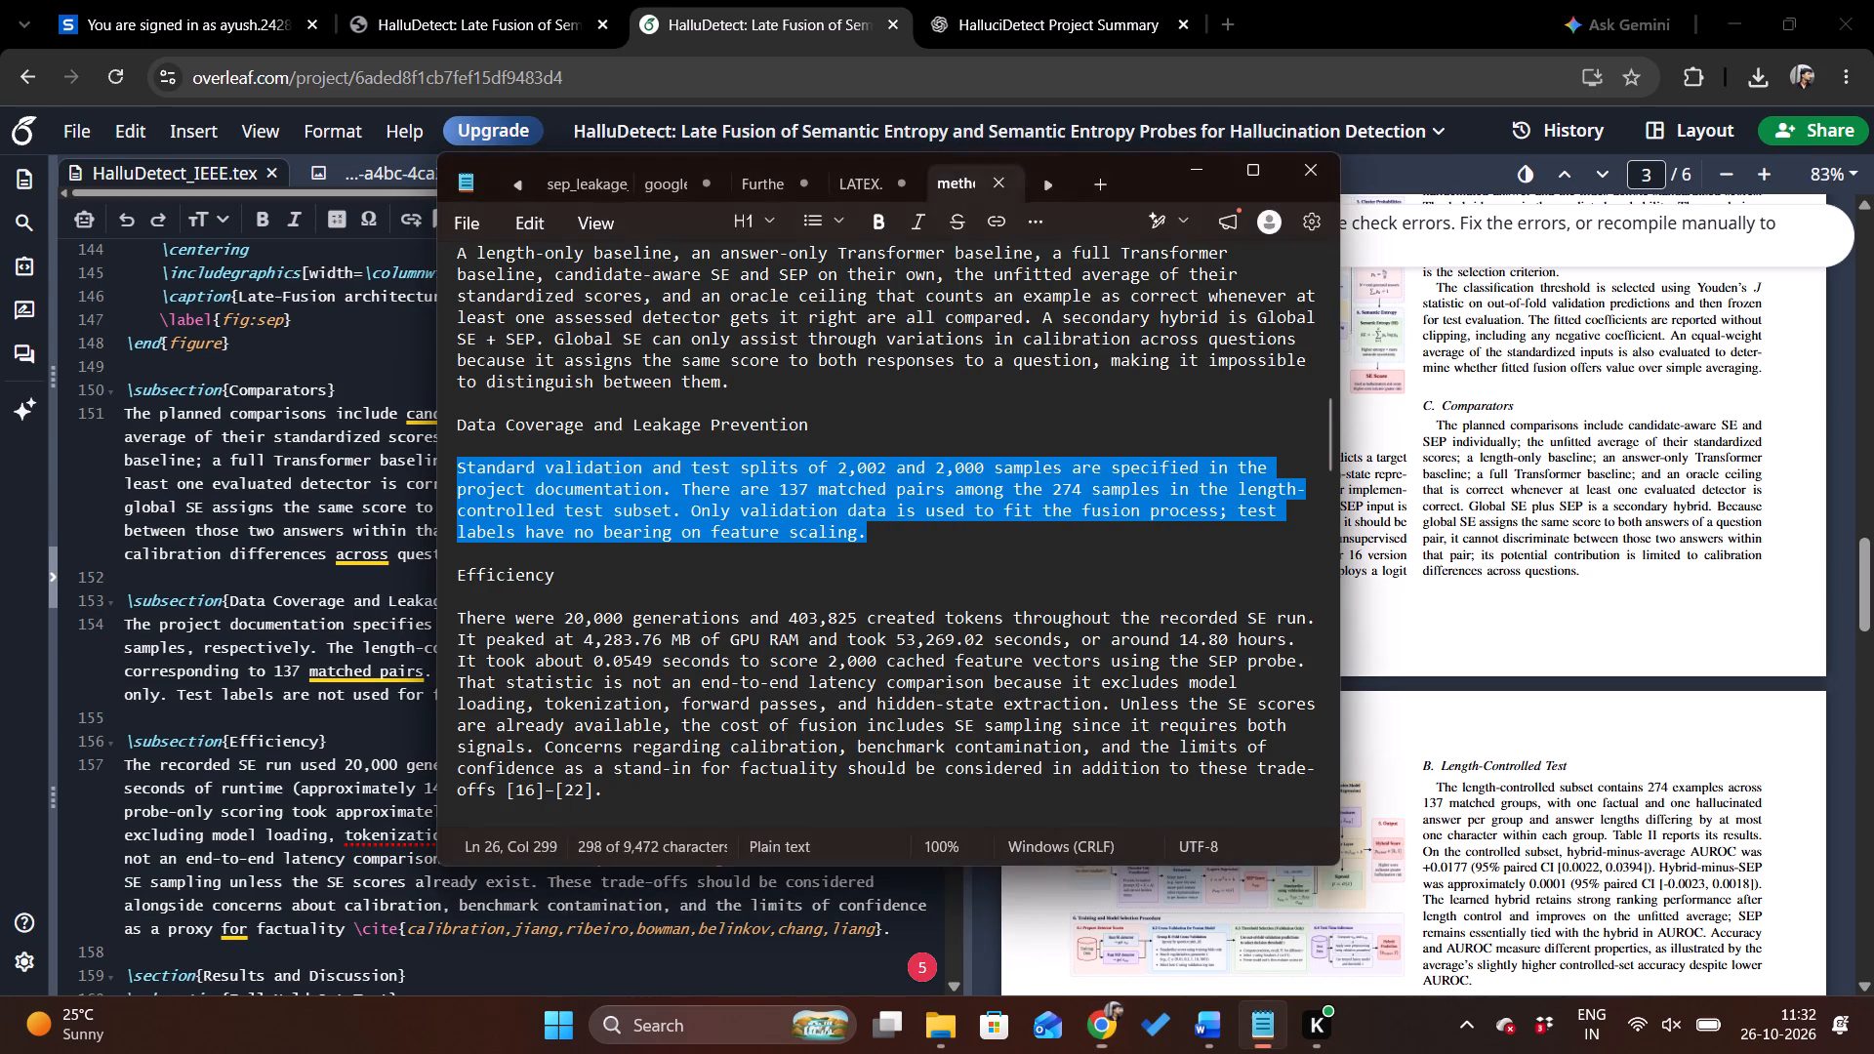
{"action": "left_click", "coordinate": [876, 524]}
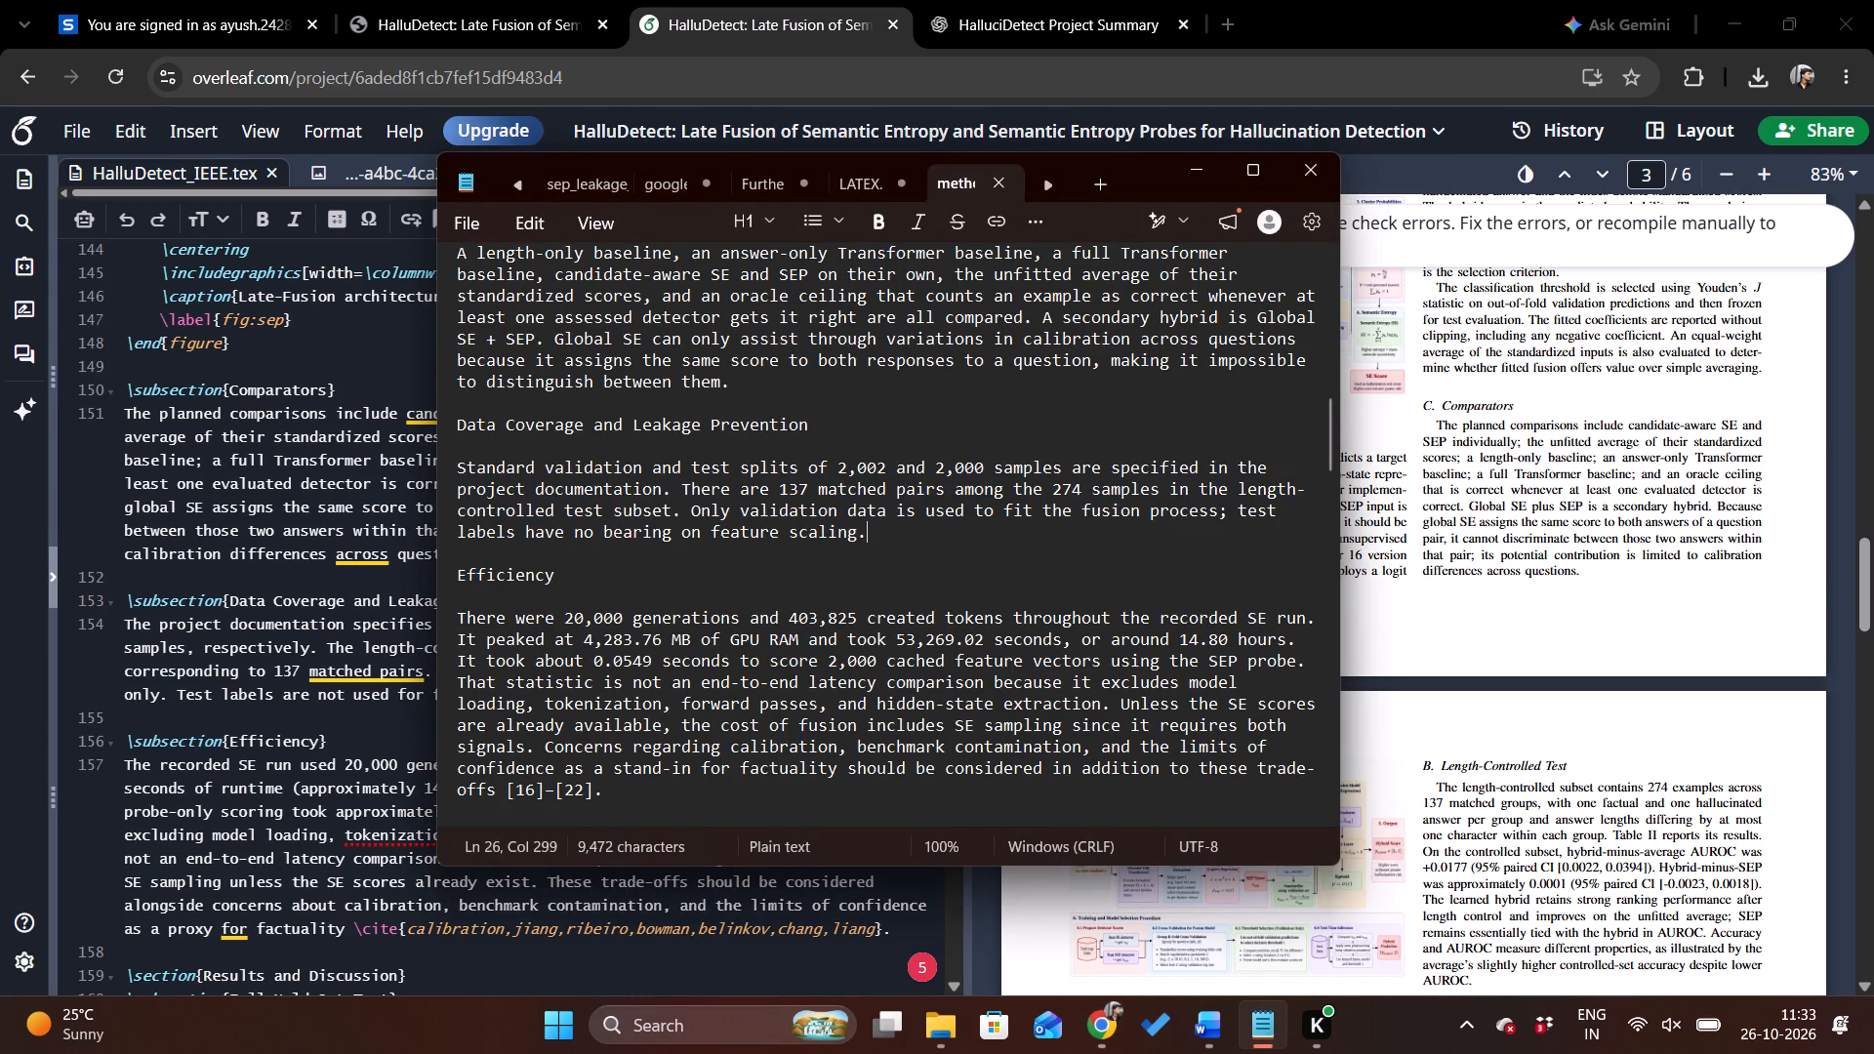
{"action": "scroll", "coordinate": [876, 524], "scroll_direction": "up", "scroll_amount": 2}
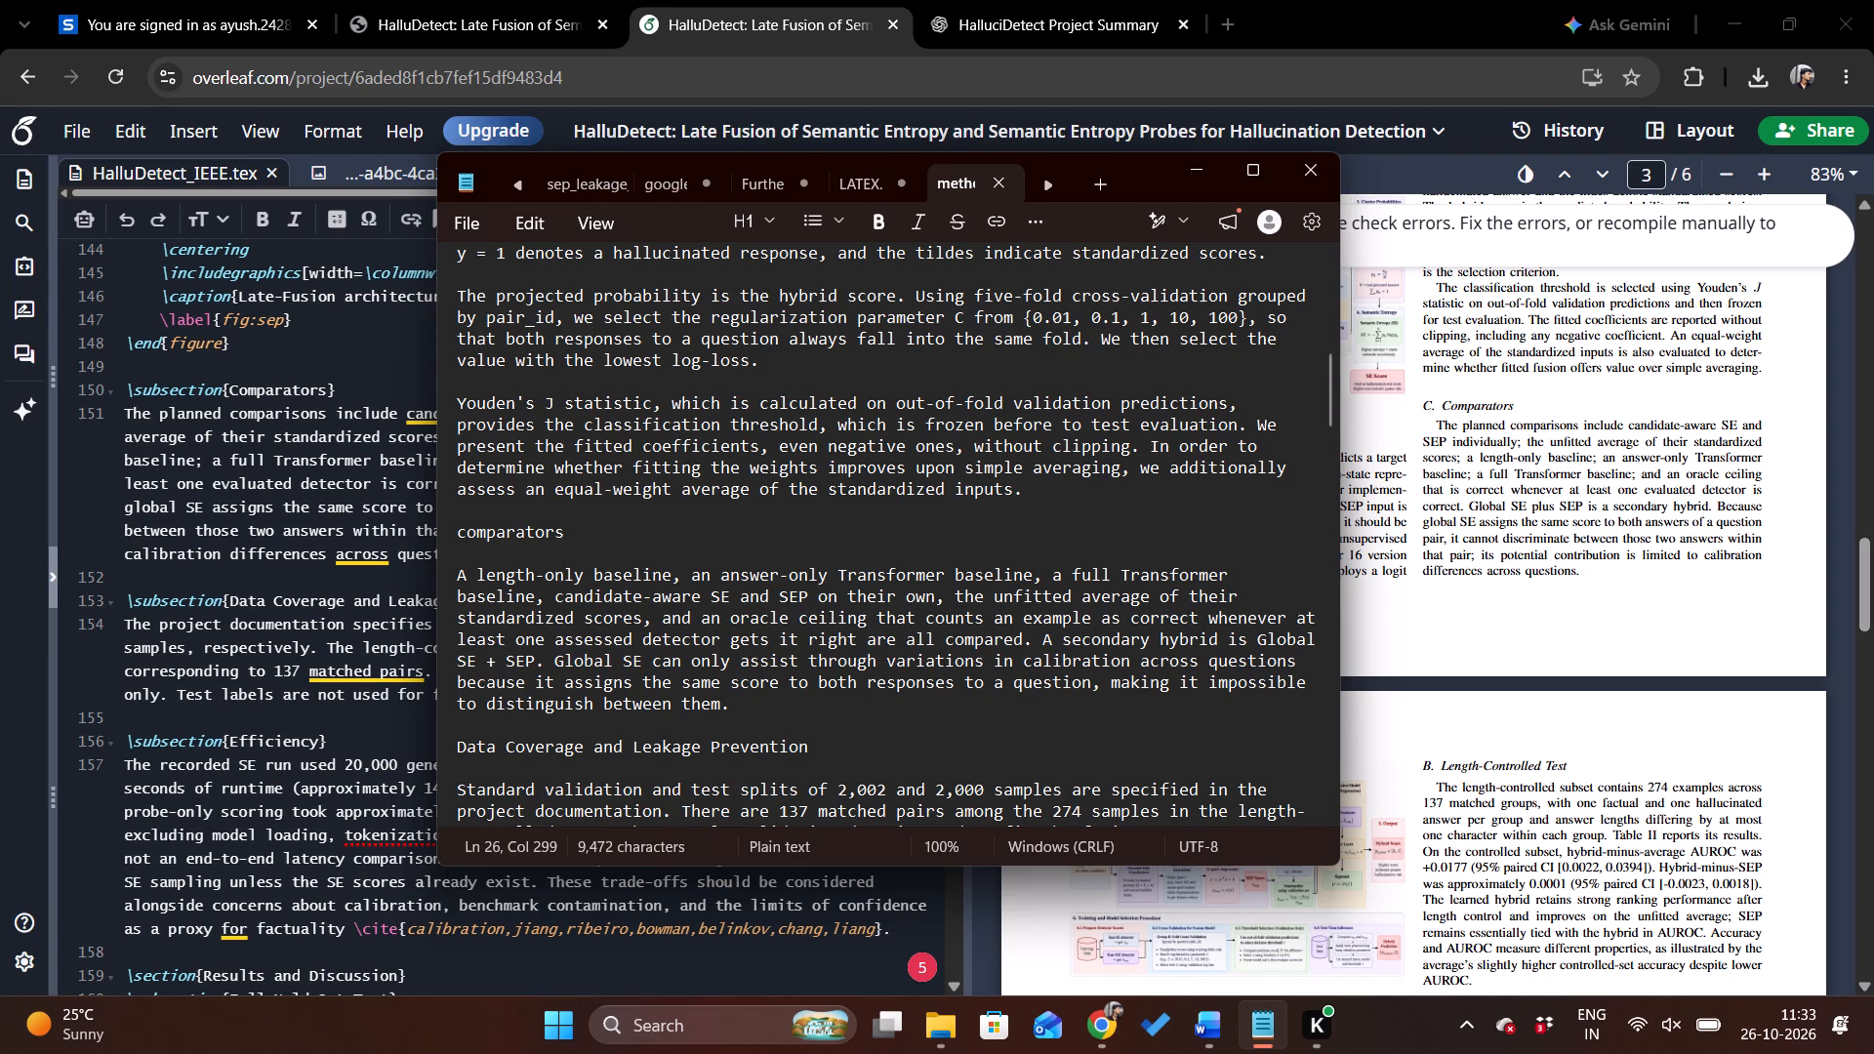
{"action": "right_click_drag", "start_coordinate": [1040, 644], "coordinate": [890, 702]}
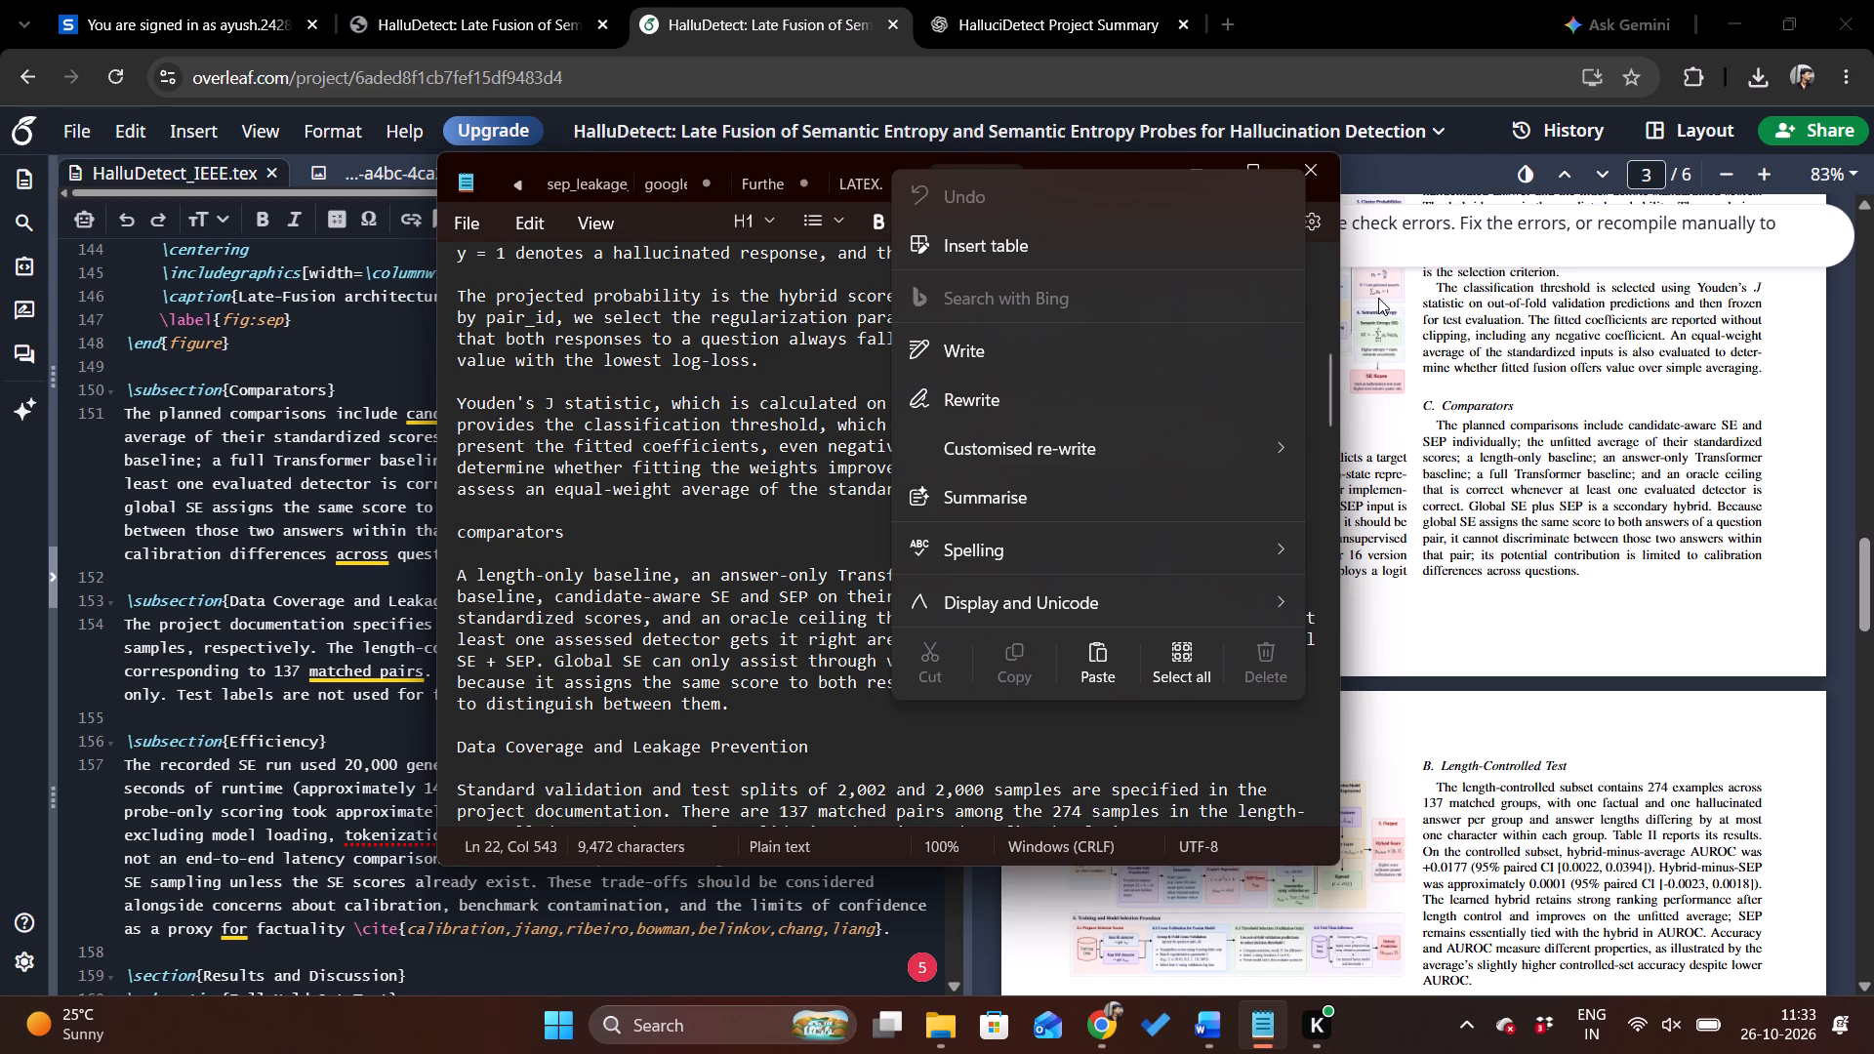
{"action": "left_click", "coordinate": [1182, 767]}
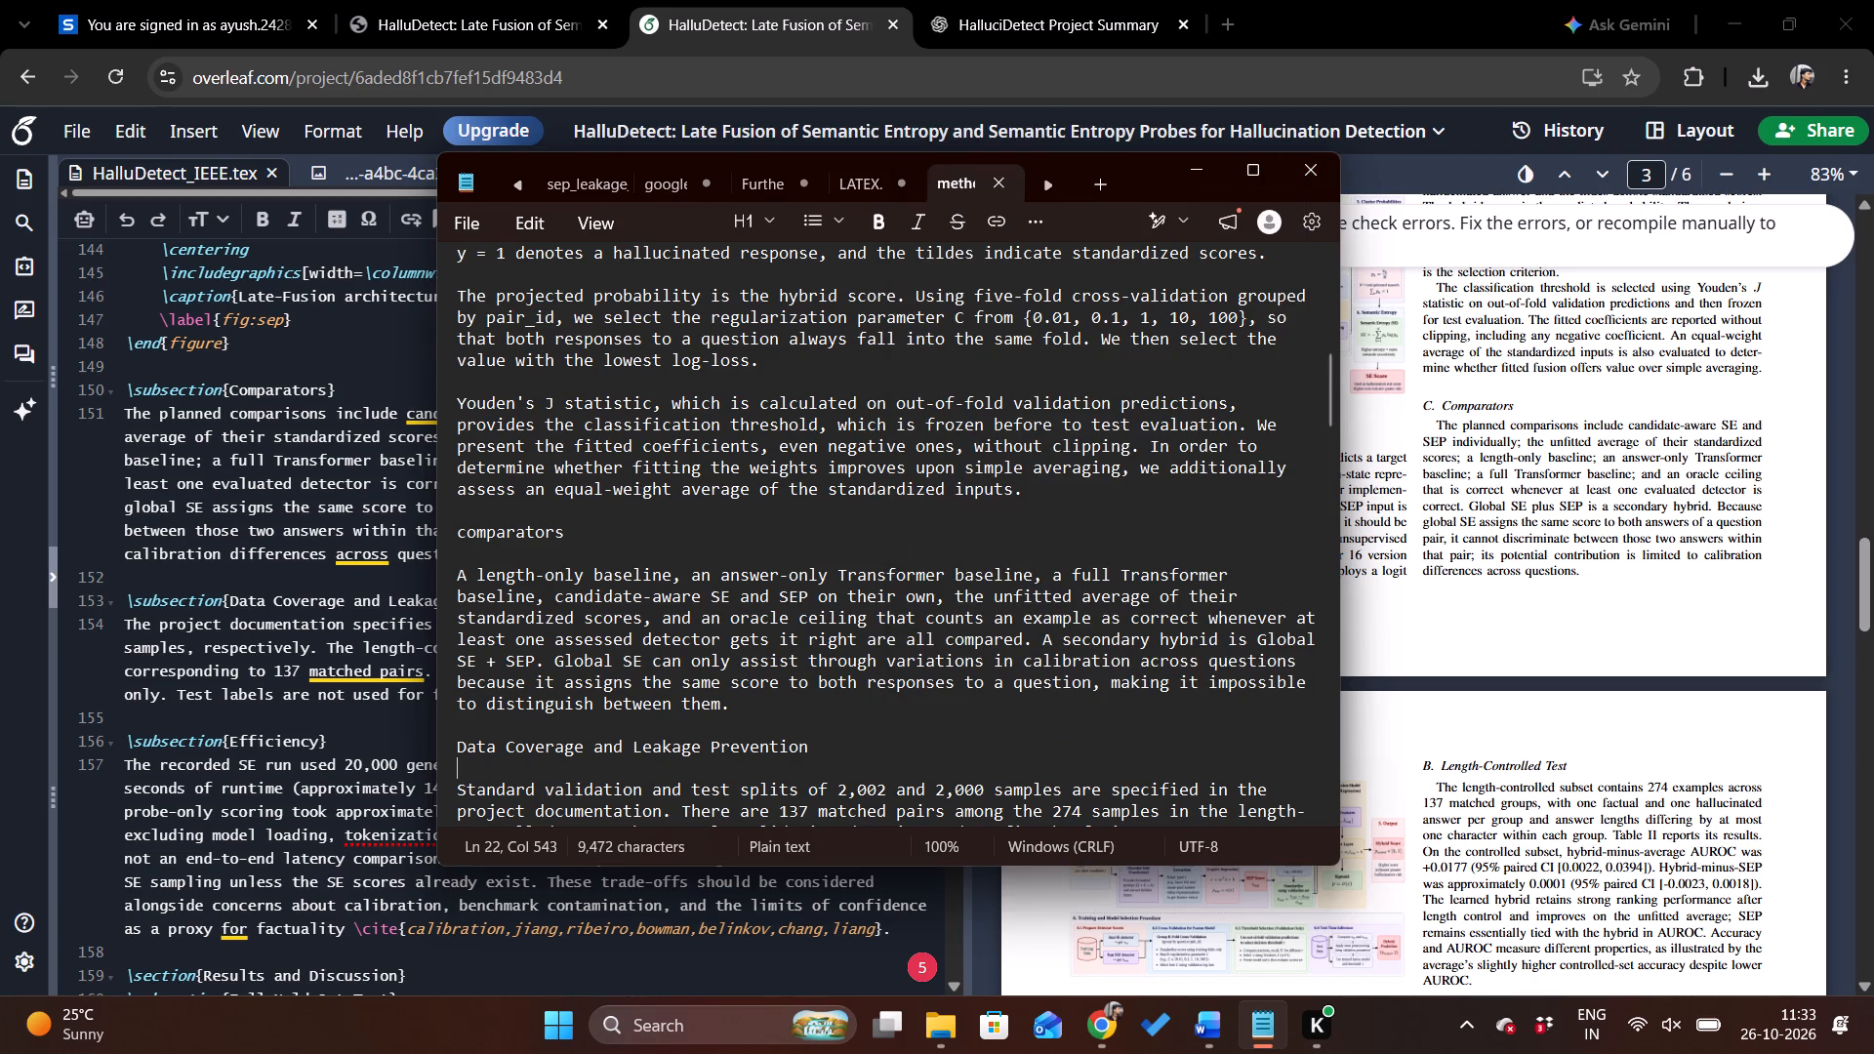
Close the Notepad window with the reworded methodology notes.
{"action": "left_click", "coordinate": [1306, 165]}
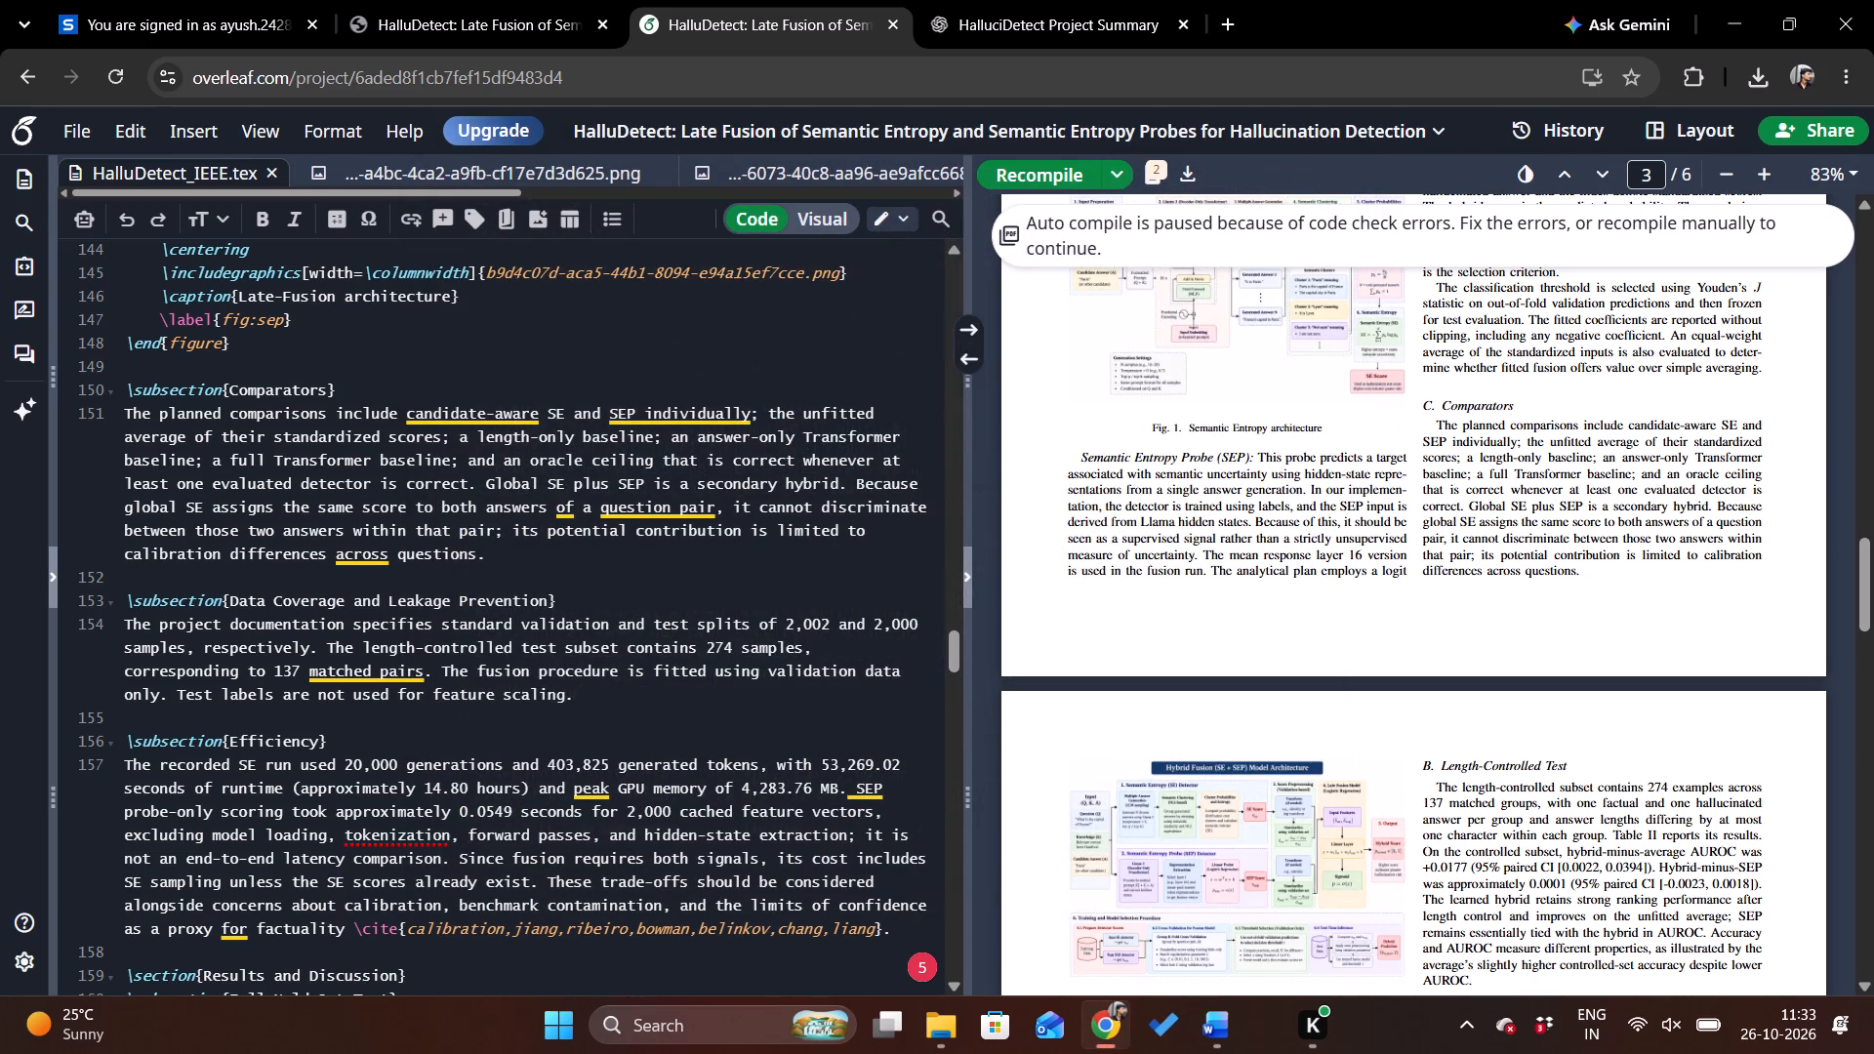
Download the compiled HalluDetect paper from Overleaf as a PDF.
{"action": "left_click", "coordinate": [1191, 160]}
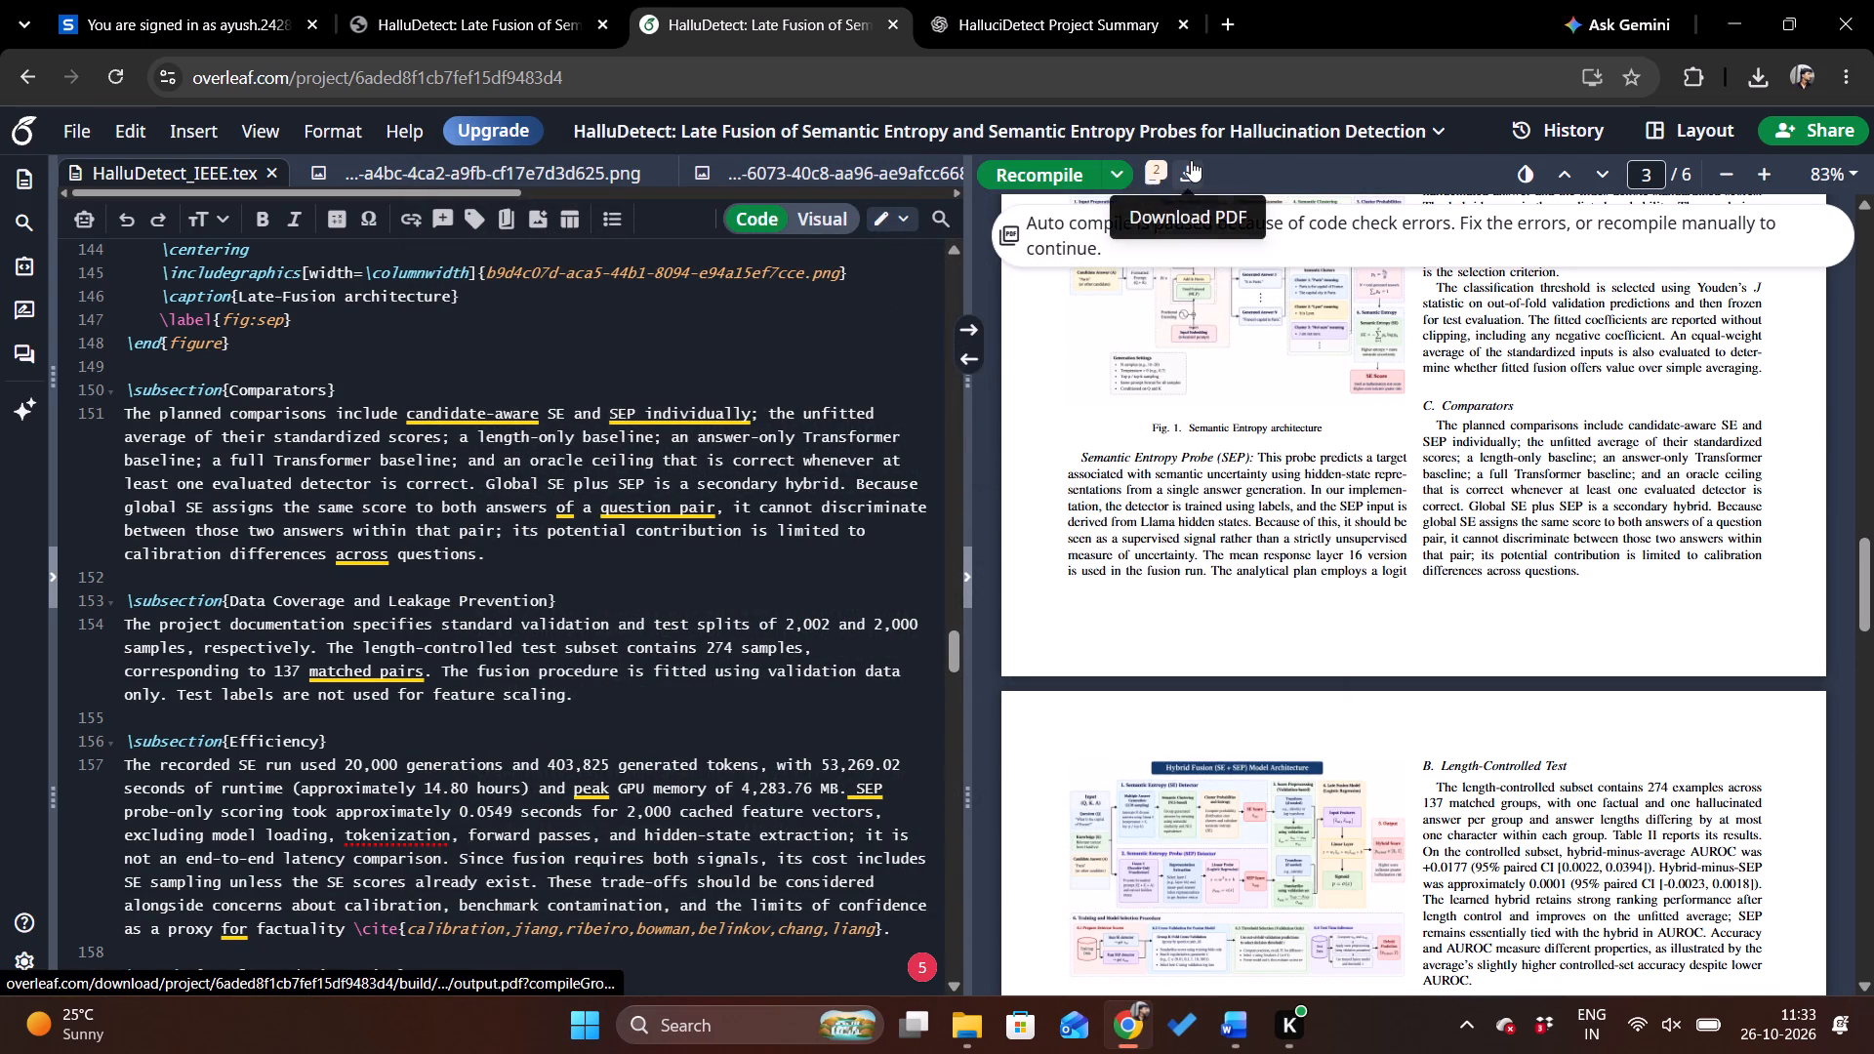